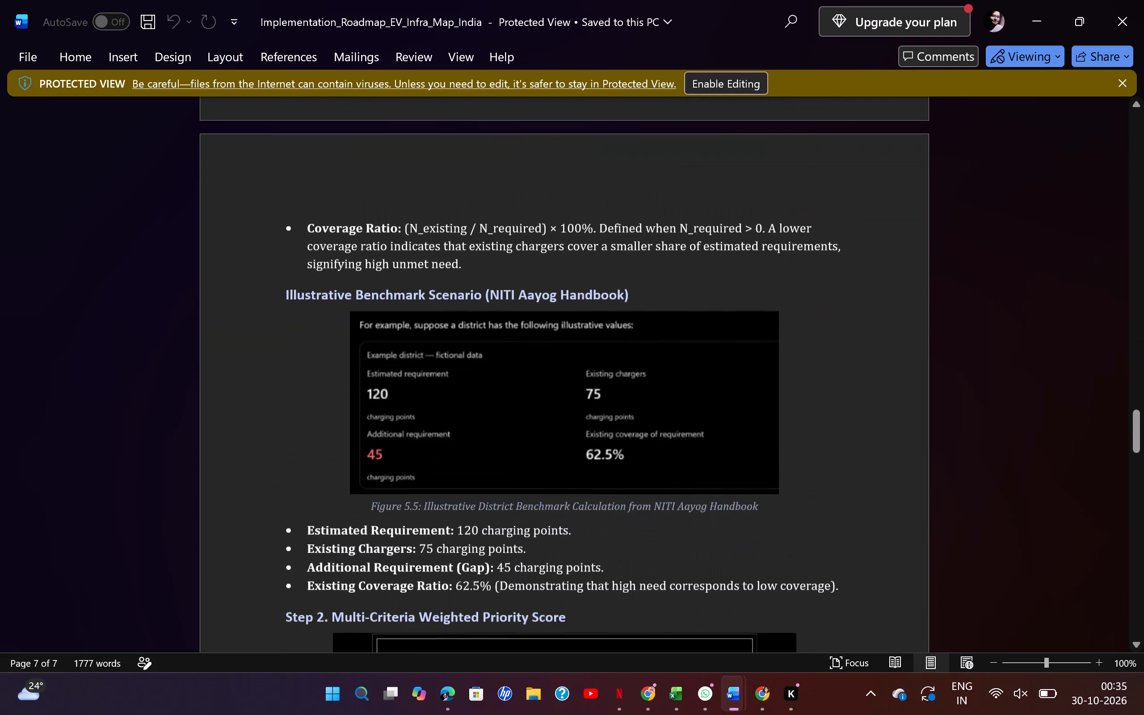
scroll(772, 333, "up", 1)
scroll(772, 333, "down", 1)
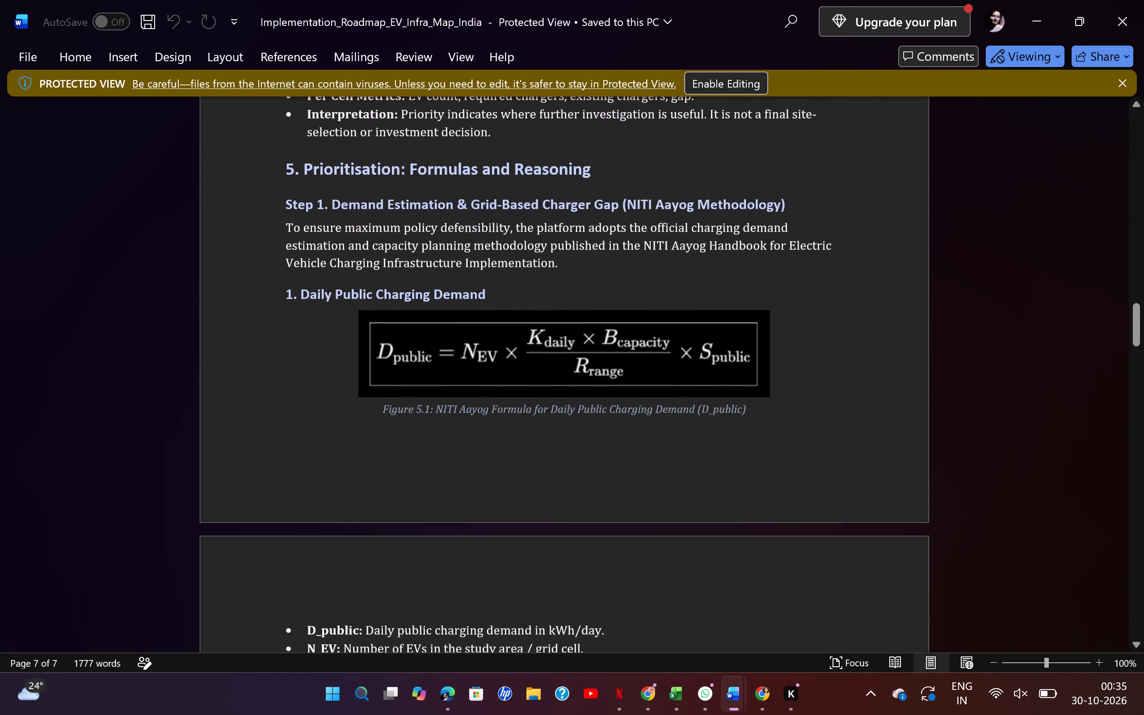
scroll(772, 333, "down", 2)
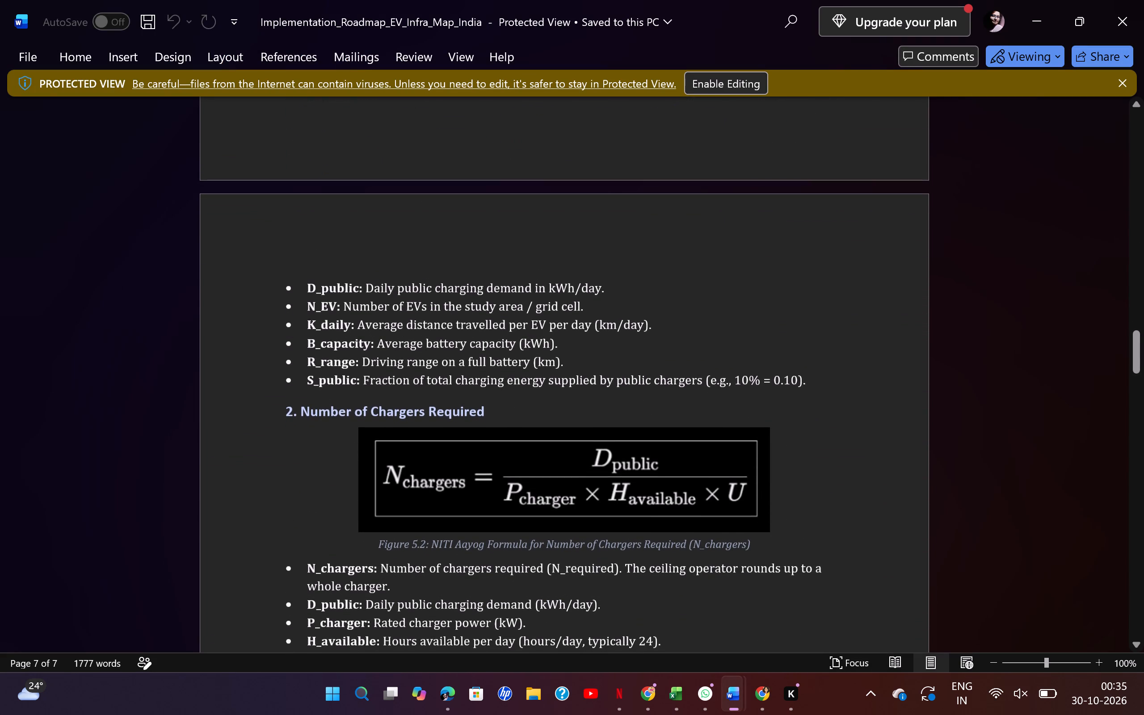
scroll(772, 333, "down", 1)
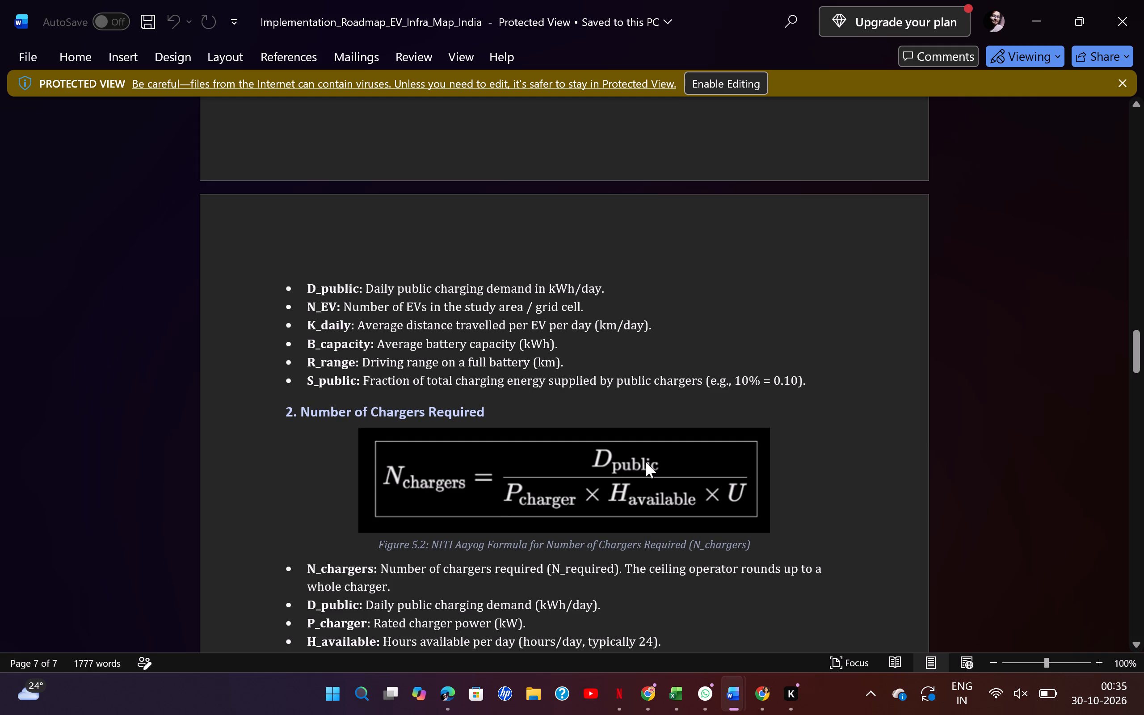
scroll(600, 384, "right", 1)
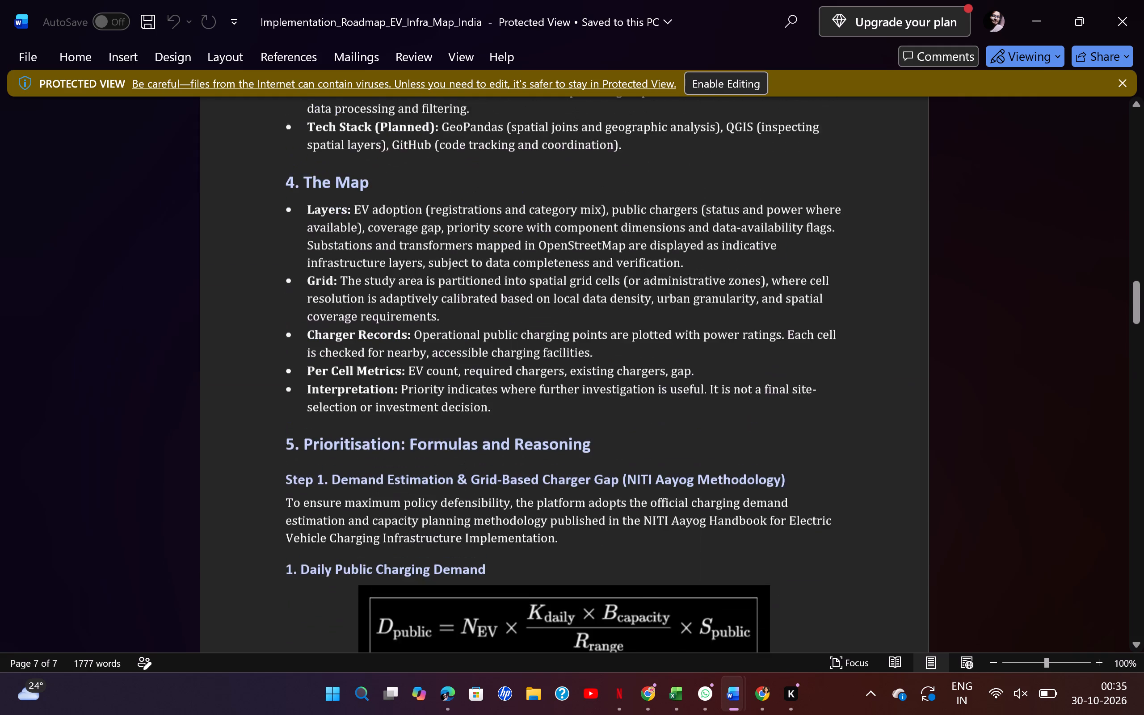
scroll(600, 384, "right", 1)
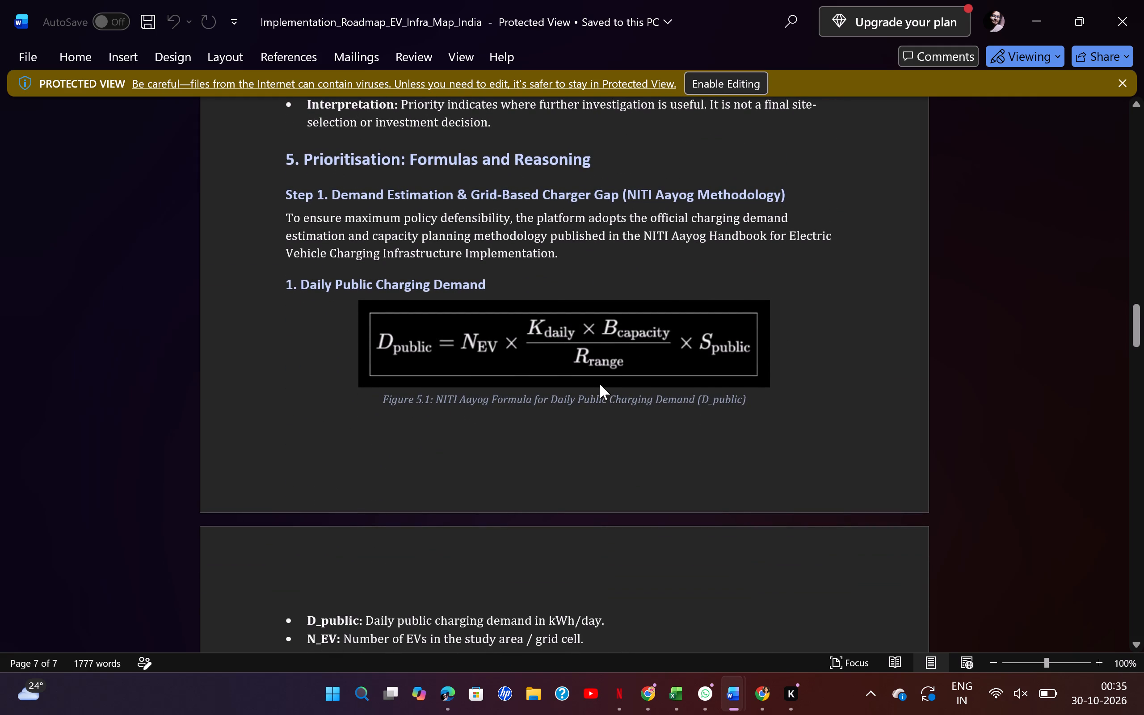
Select the Daily Public Charging Demand formula picture (Figure 5.1) and bring up the actions available for it.
left_click(412, 332)
right_click(412, 332)
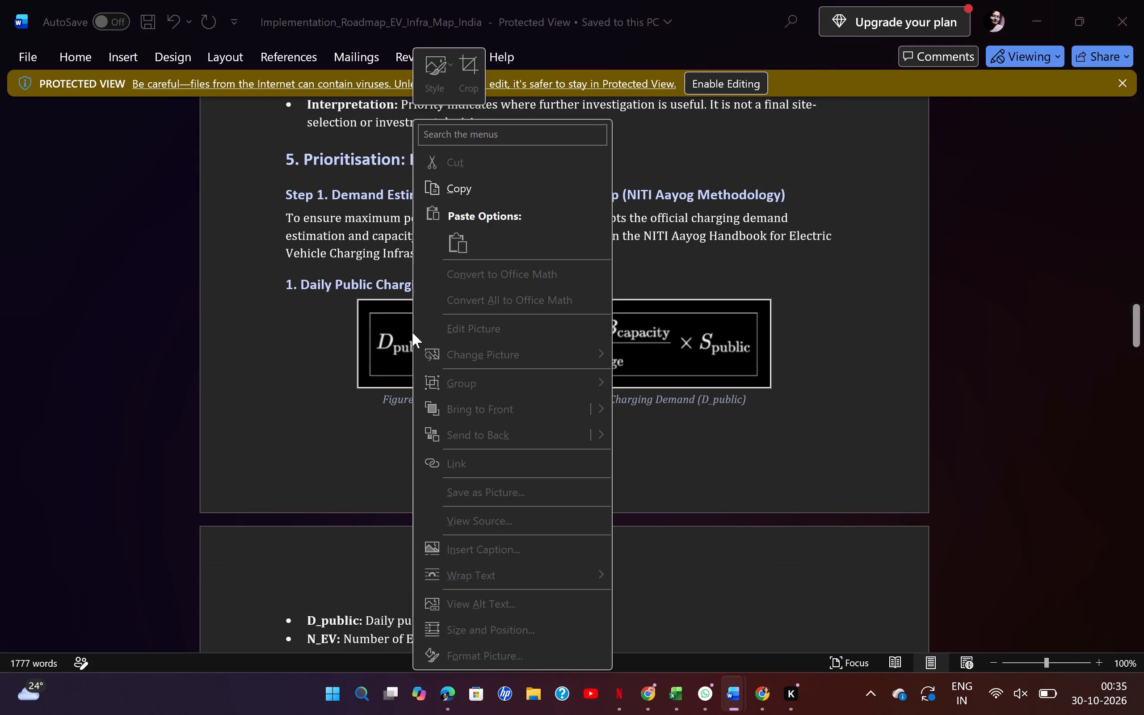
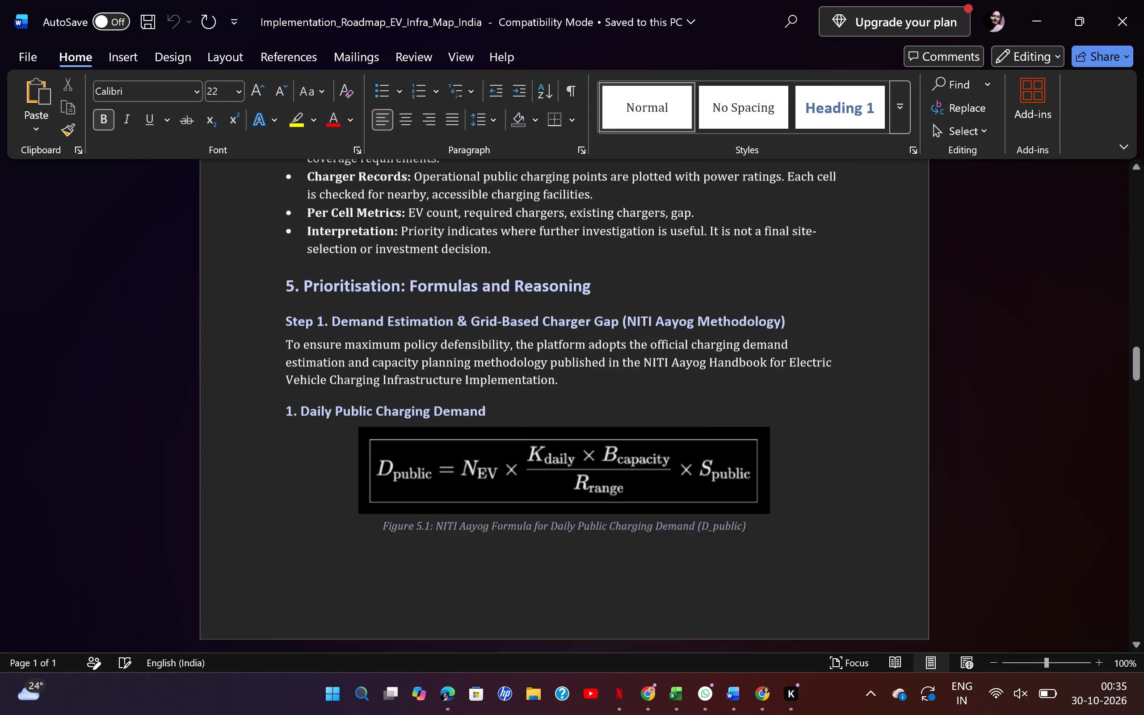
Copy the Daily Public Charging Demand formula picture (Figure 5.1) from Section 5 of the roadmap.
scroll(642, 328, "down", 4)
left_click(576, 461)
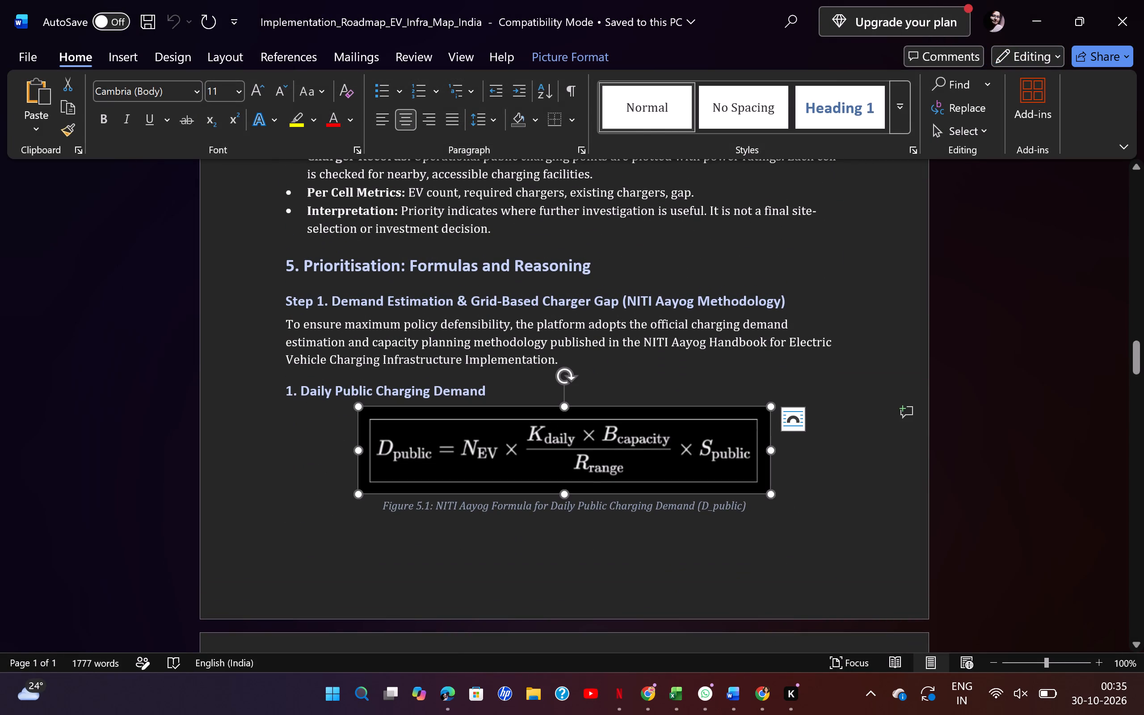
right_click(576, 461)
left_click(618, 215)
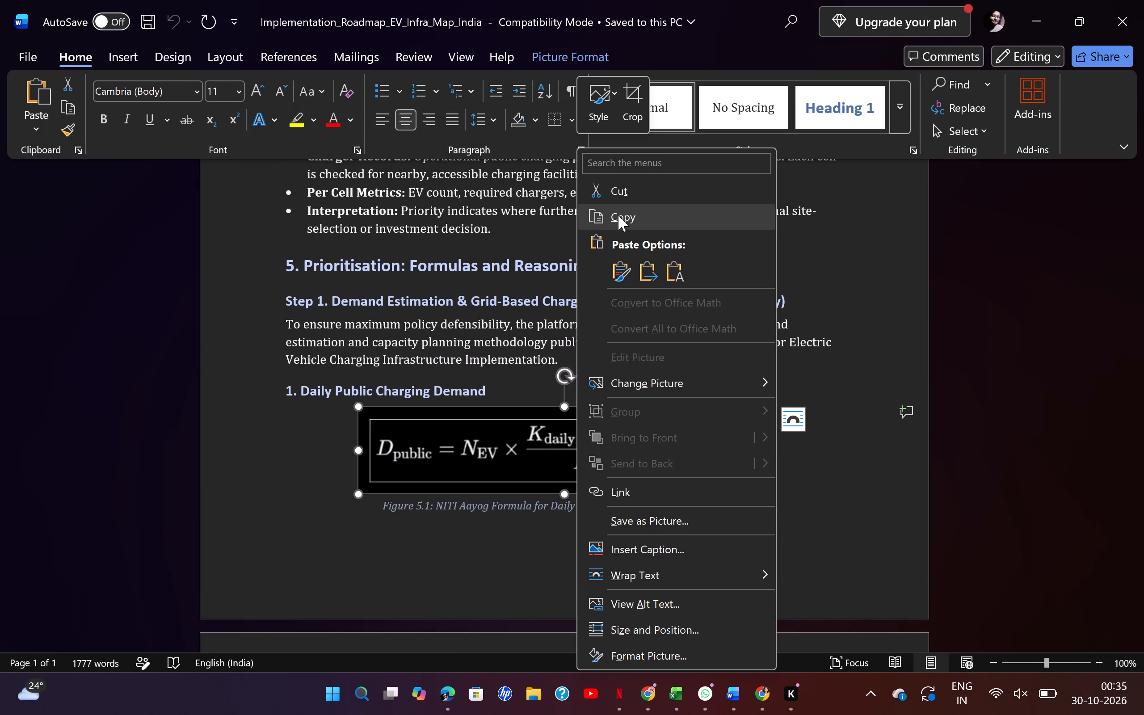
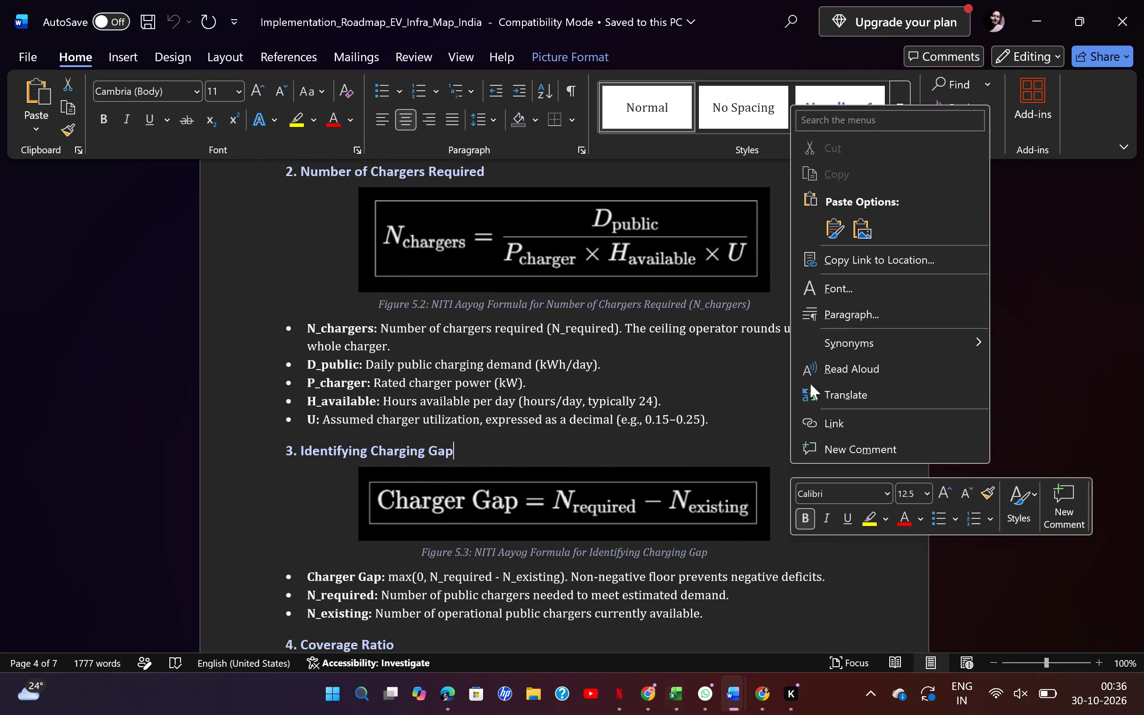
Select the Number of Chargers Required formula picture (Figure 5.2) in the roadmap.
left_click(696, 251)
left_click(696, 251)
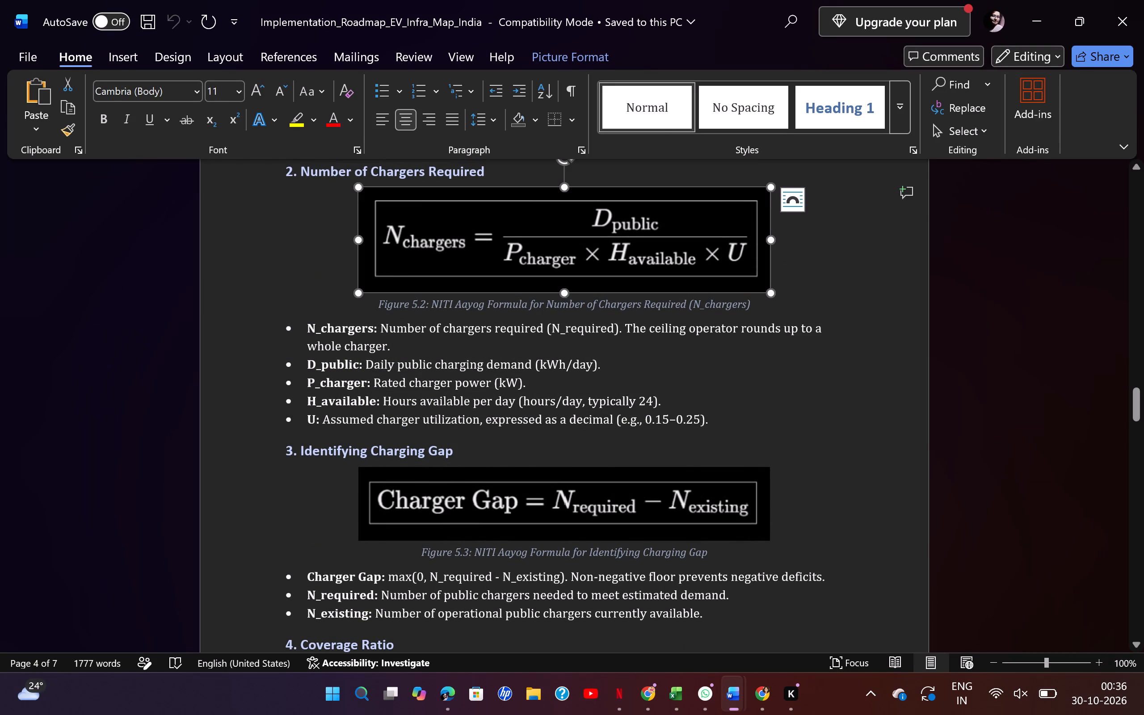
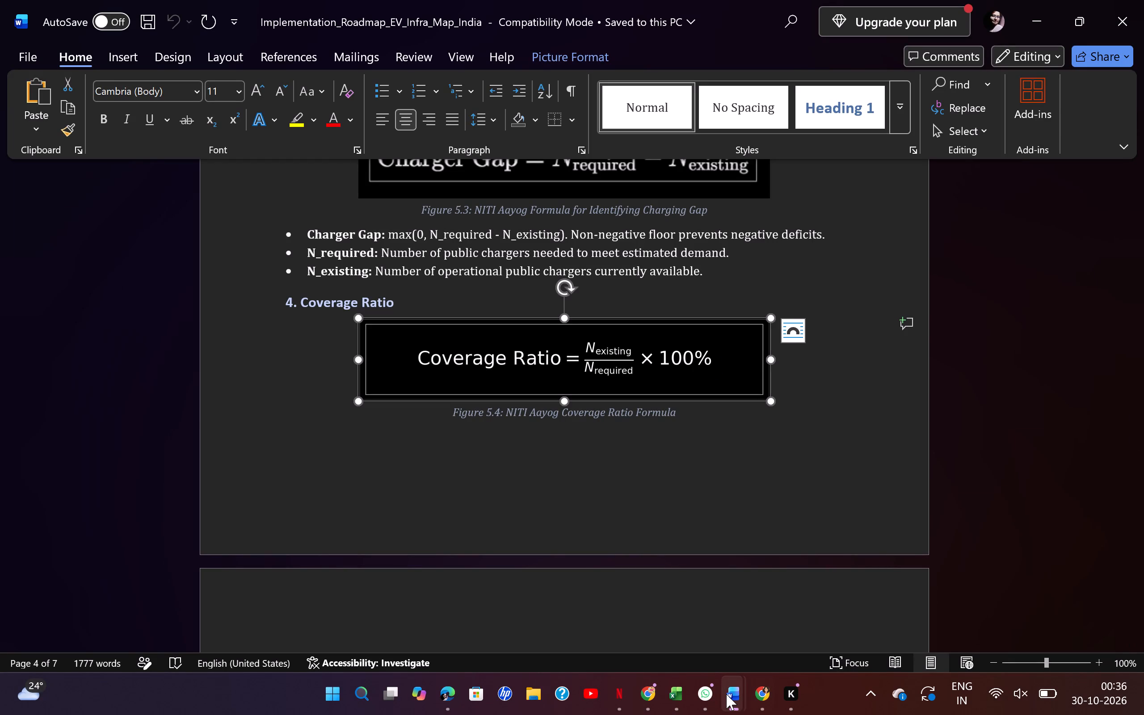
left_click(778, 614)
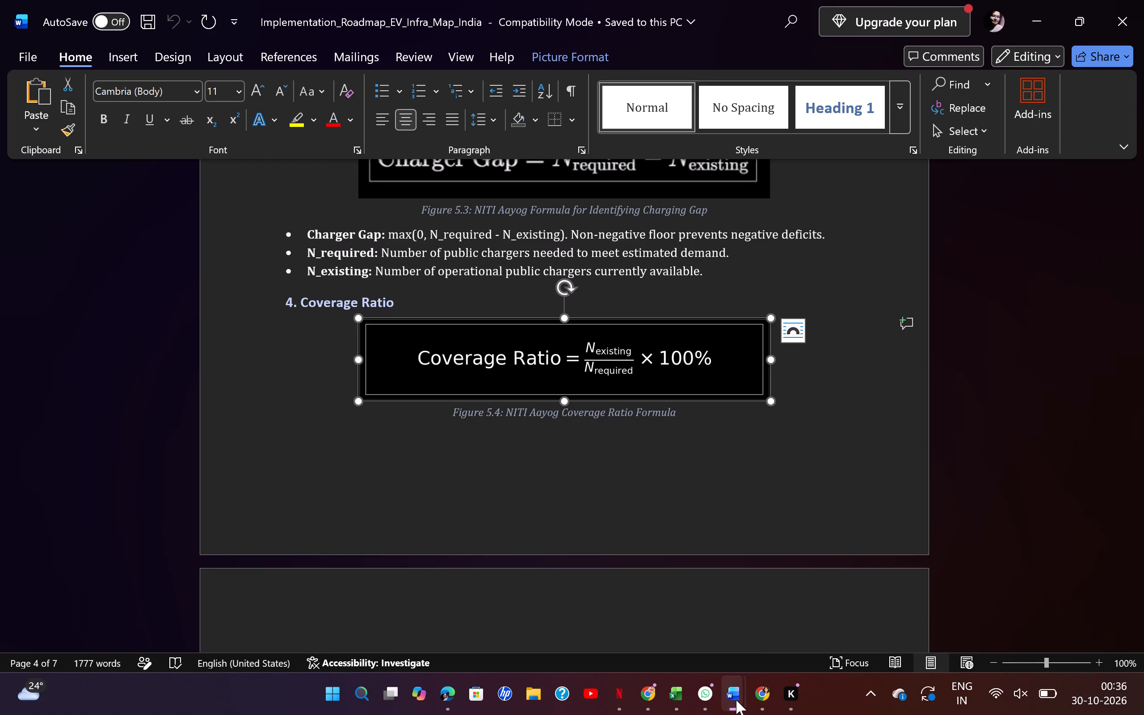
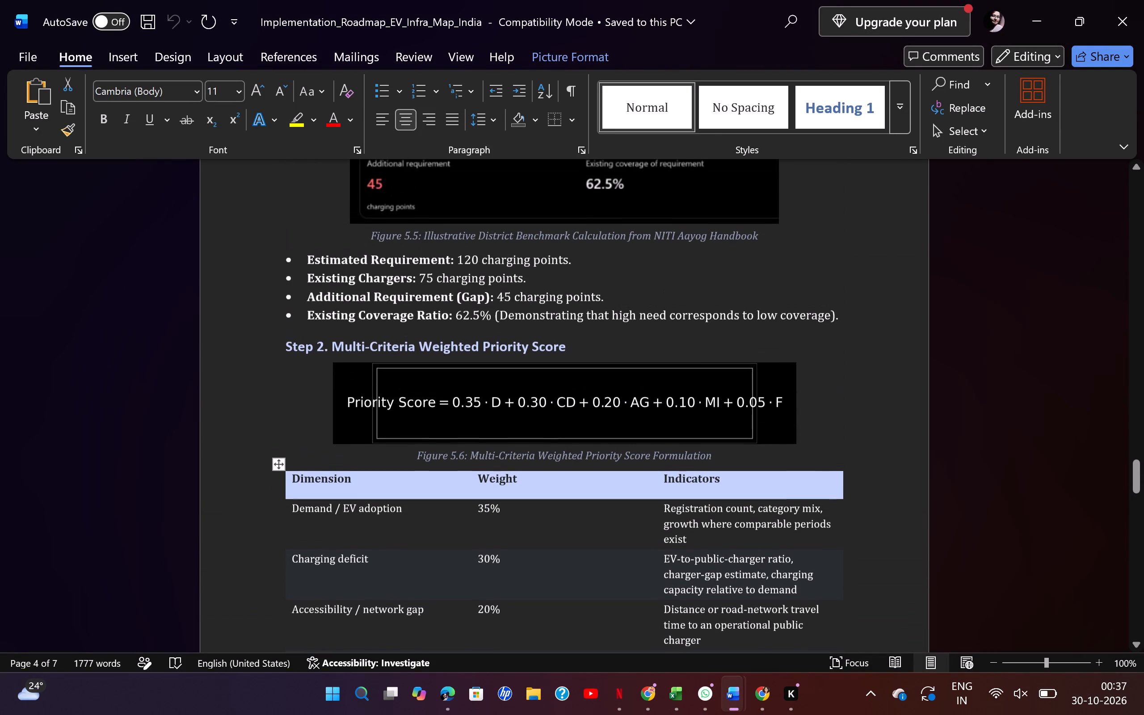
Review the roadmap's Official Verification & Methodological Reasoning section, Coverage Ratio formula, Illustrative Benchmark Scenario and Multi-Criteria Weighted Priority Score.
scroll(767, 498, "down", 1)
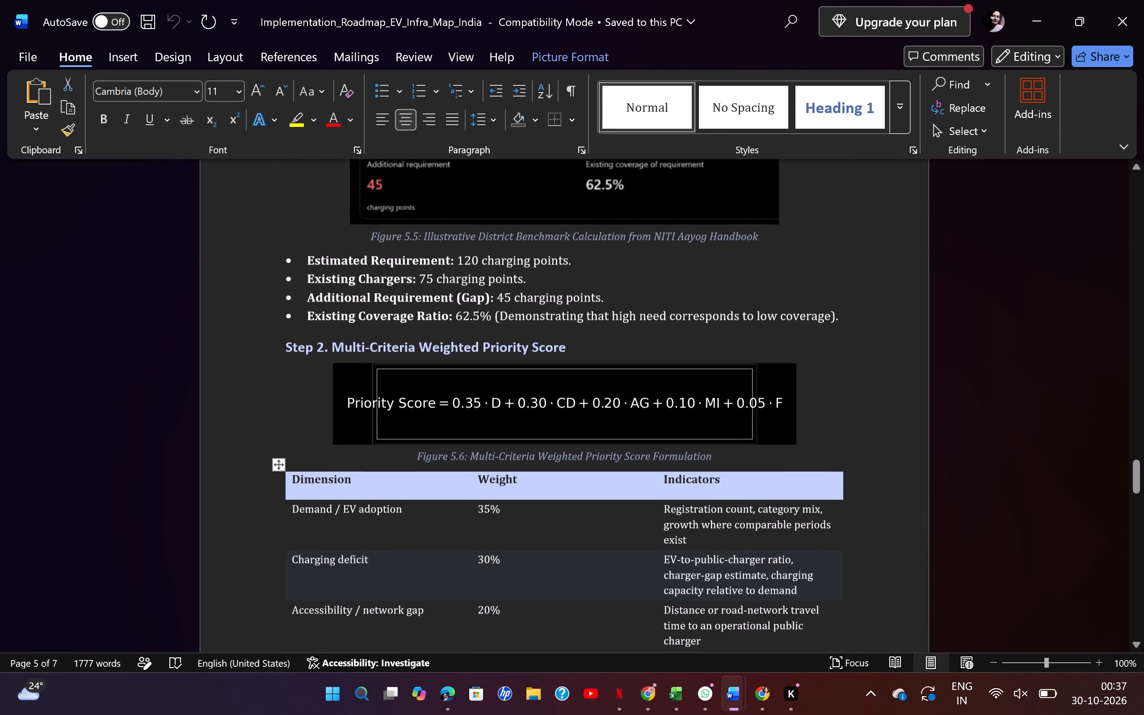
scroll(767, 498, "down", 2)
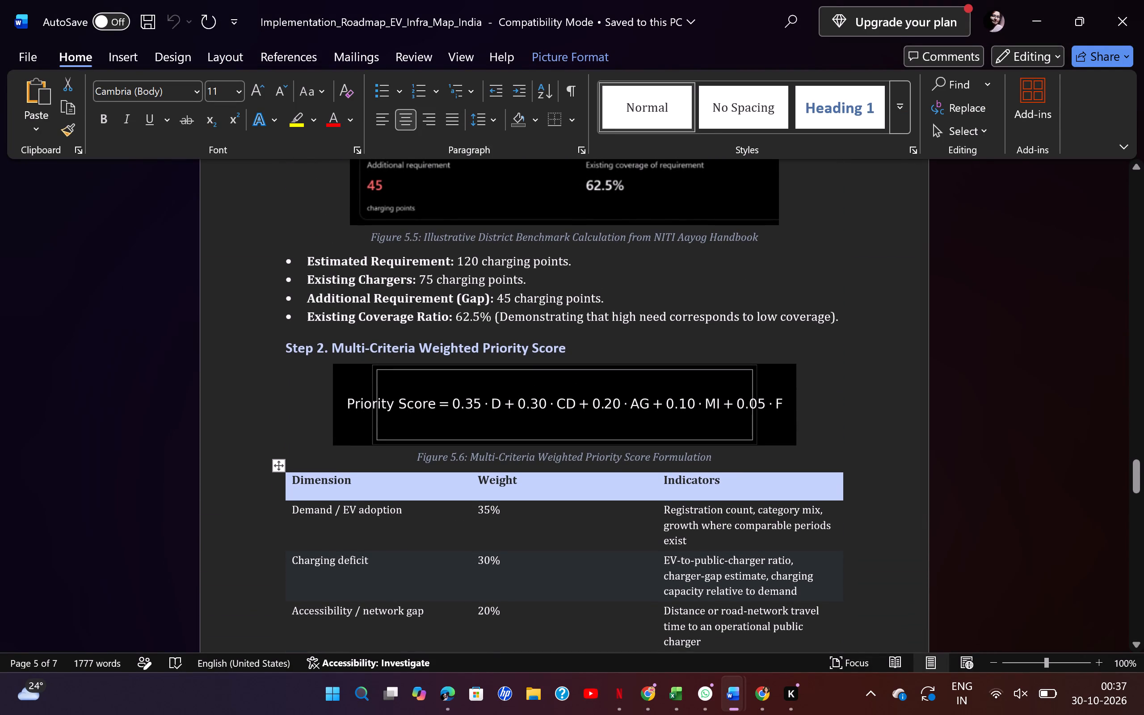
scroll(767, 498, "down", 1)
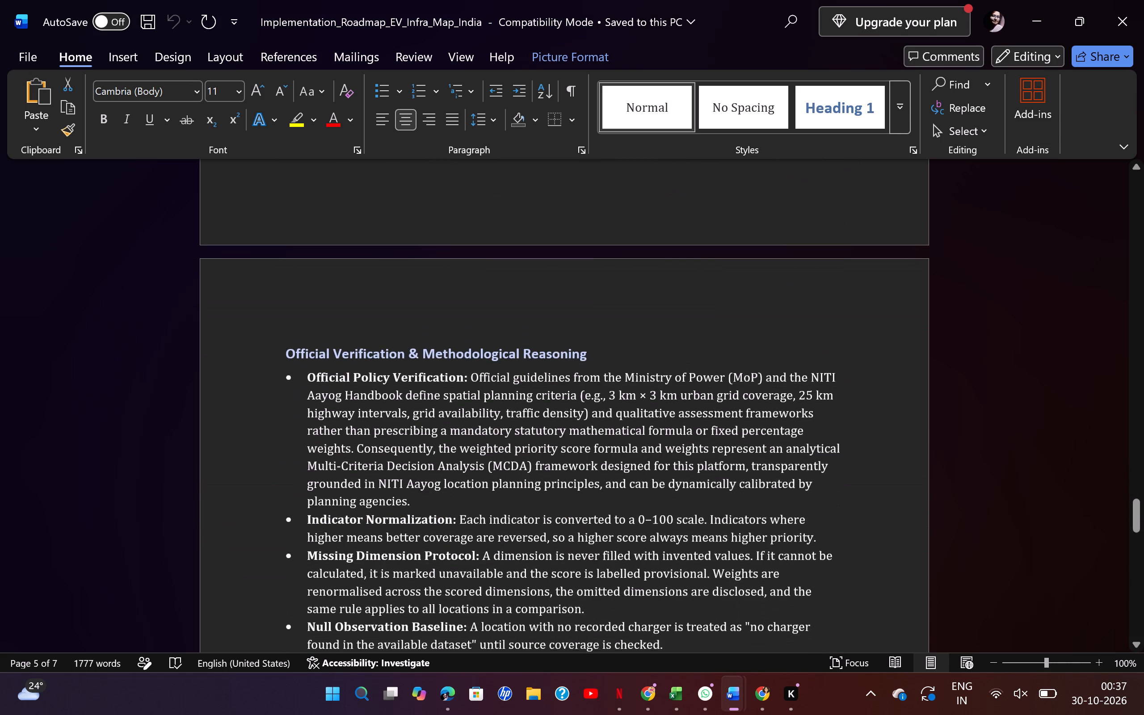
scroll(767, 498, "down", 1)
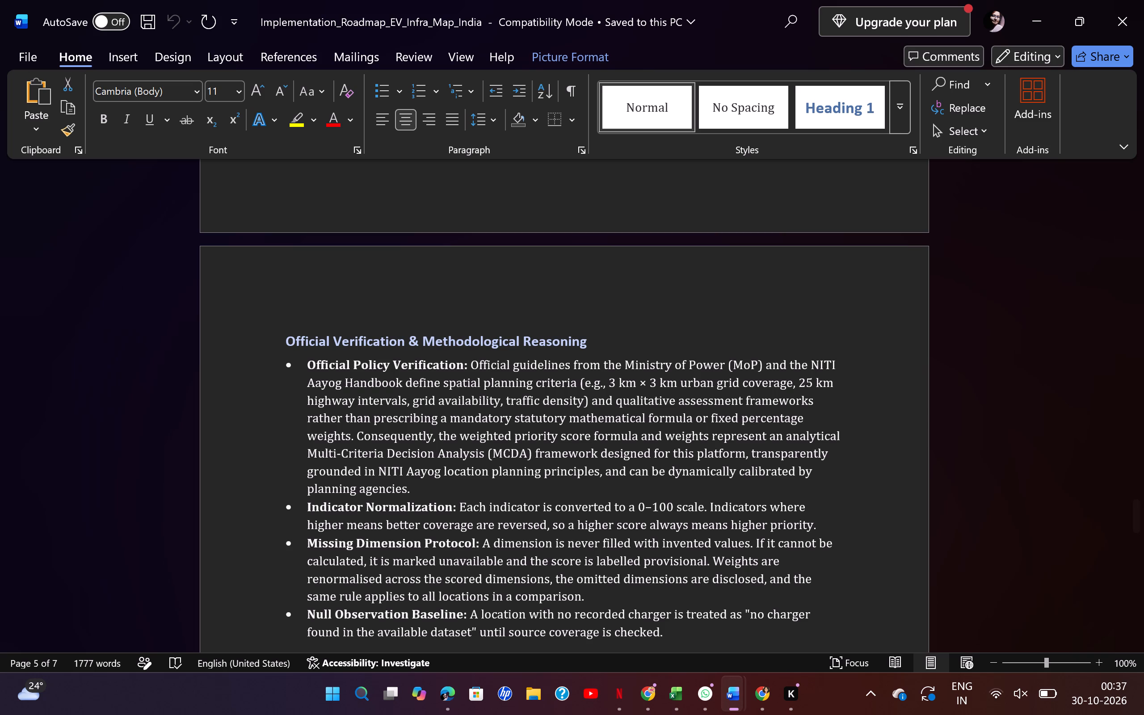
scroll(826, 341, "up", 4)
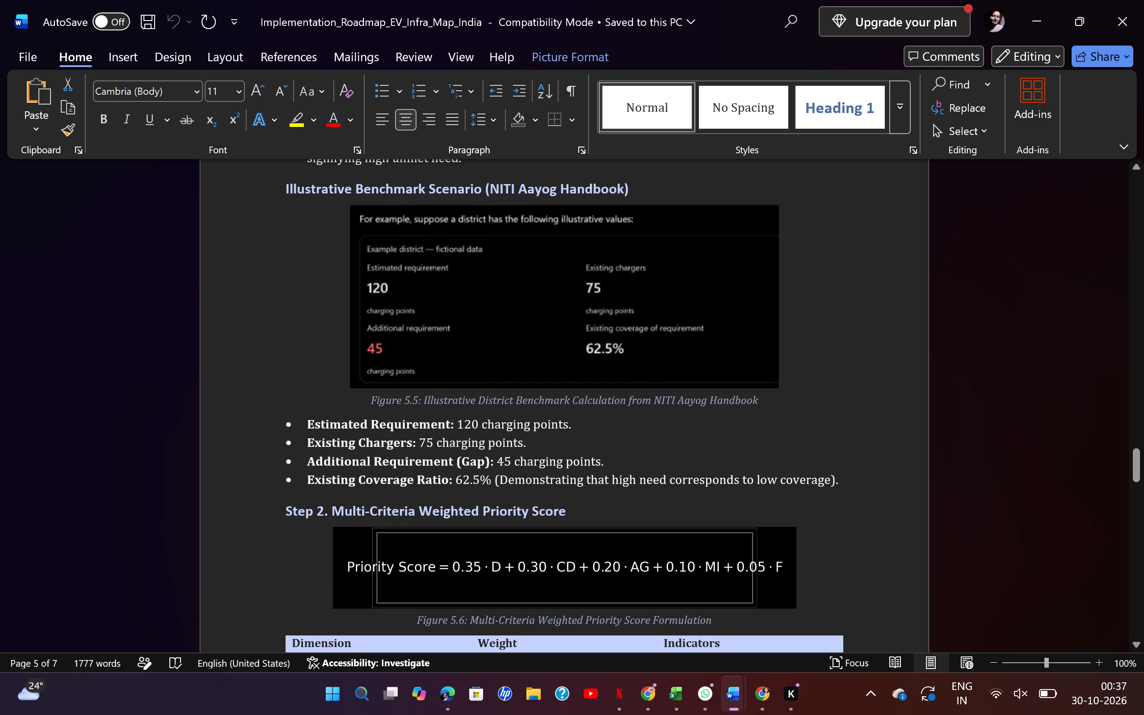
scroll(826, 341, "up", 5)
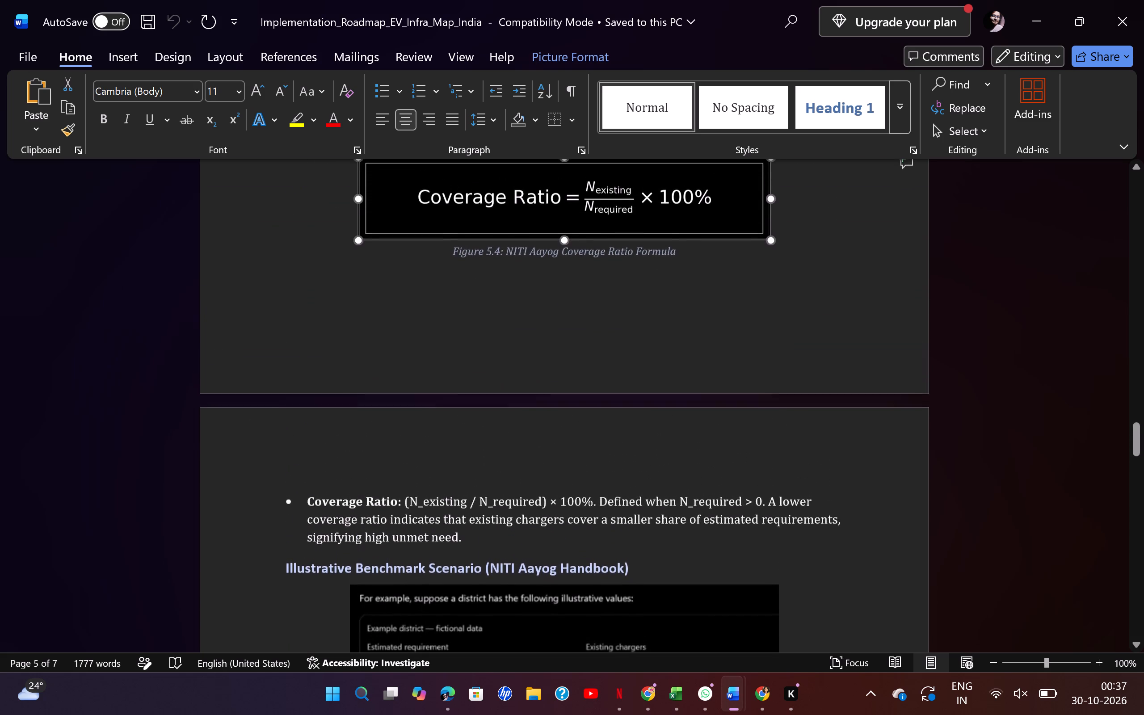
scroll(826, 341, "right", 2)
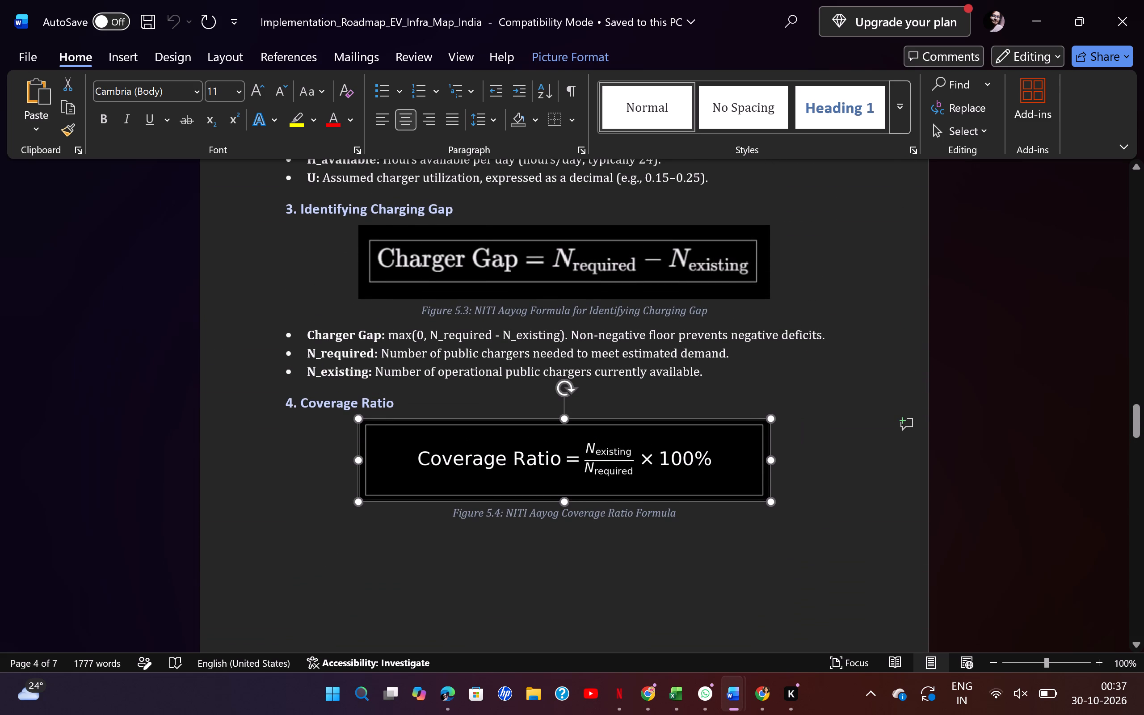
scroll(826, 341, "right", 1)
scroll(826, 341, "down", 1)
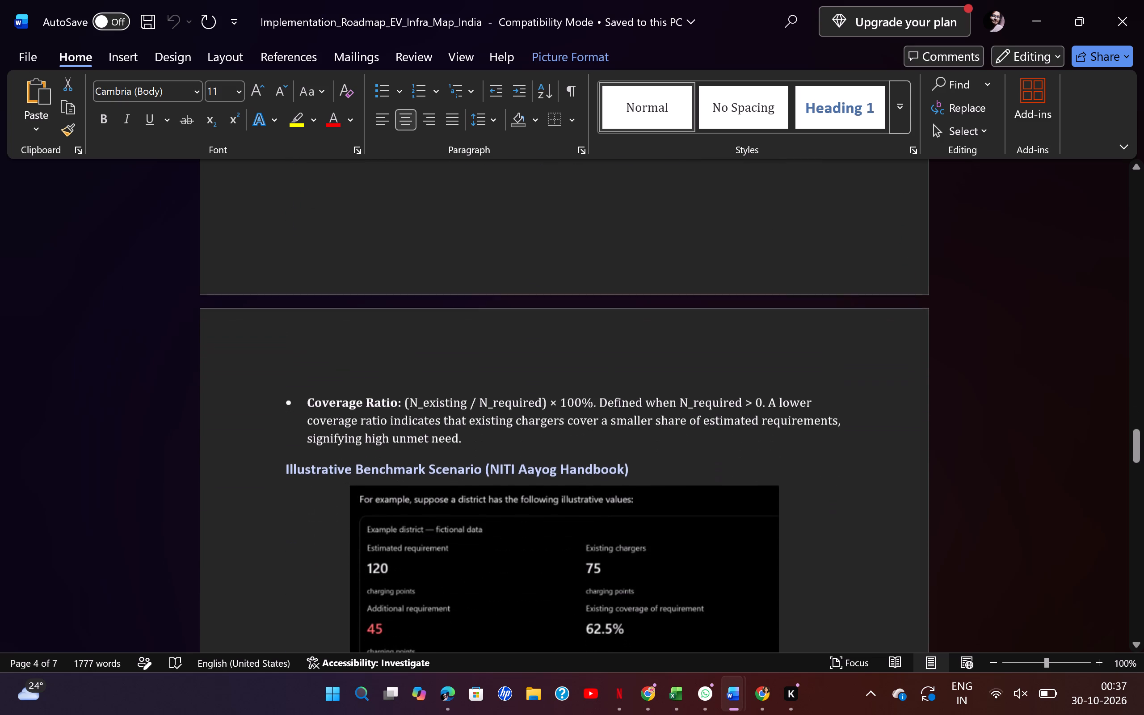
scroll(826, 341, "down", 1)
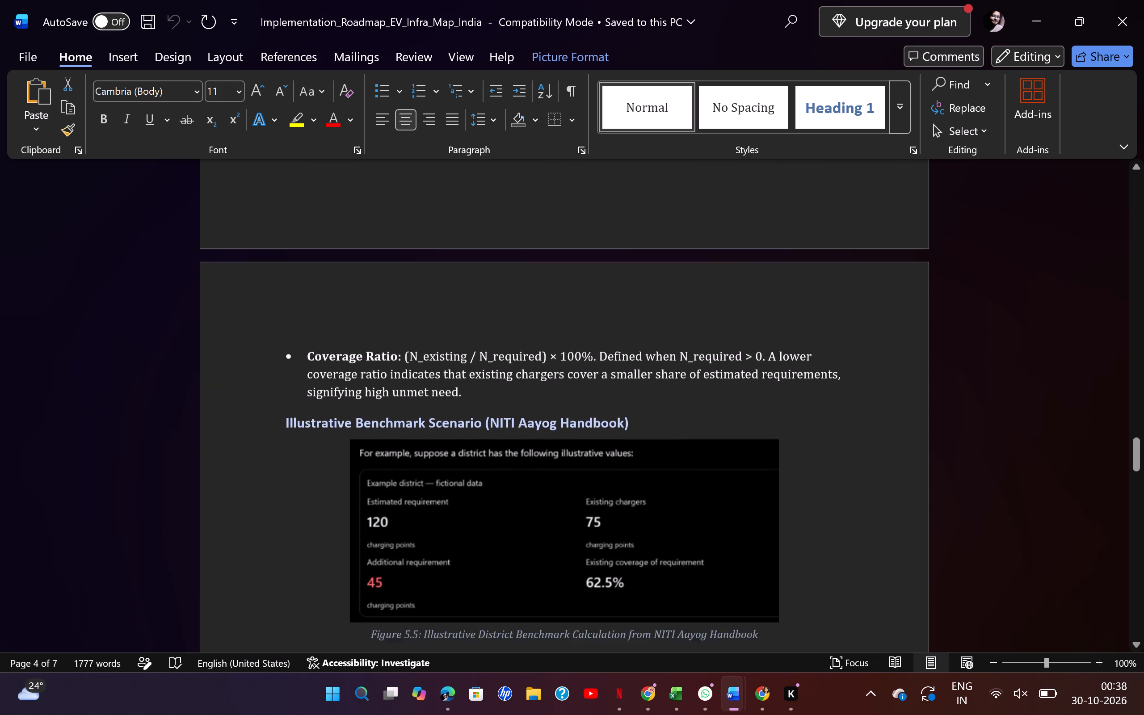
scroll(826, 341, "down", 2)
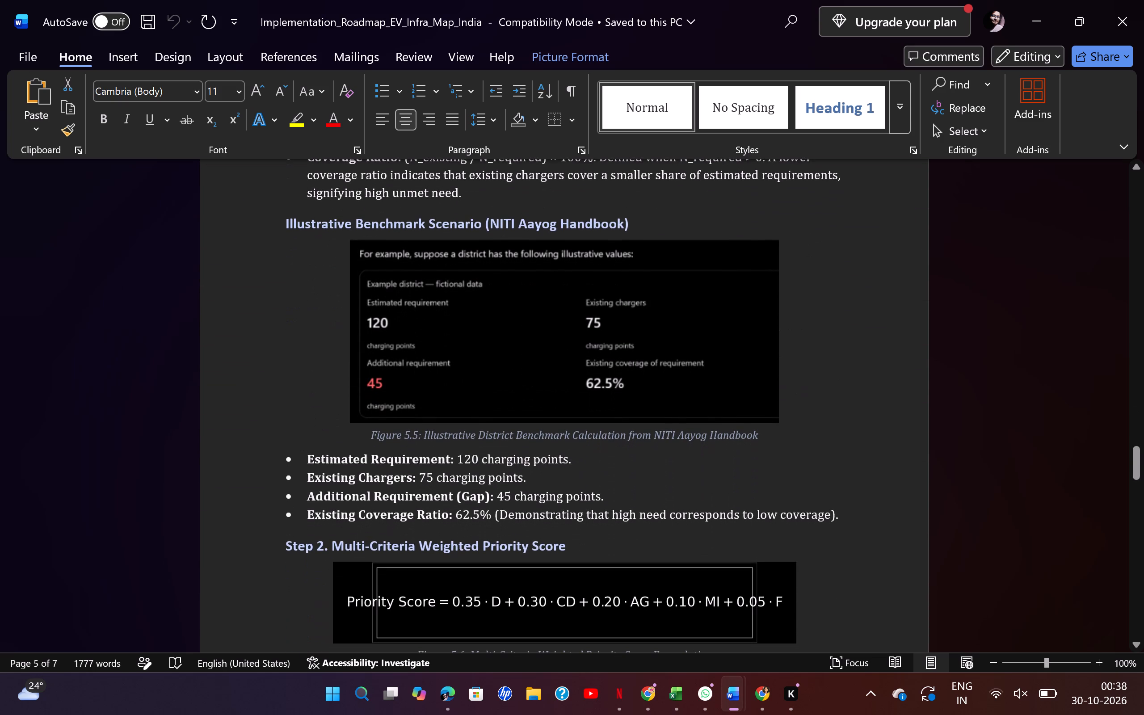
scroll(826, 341, "down", 2)
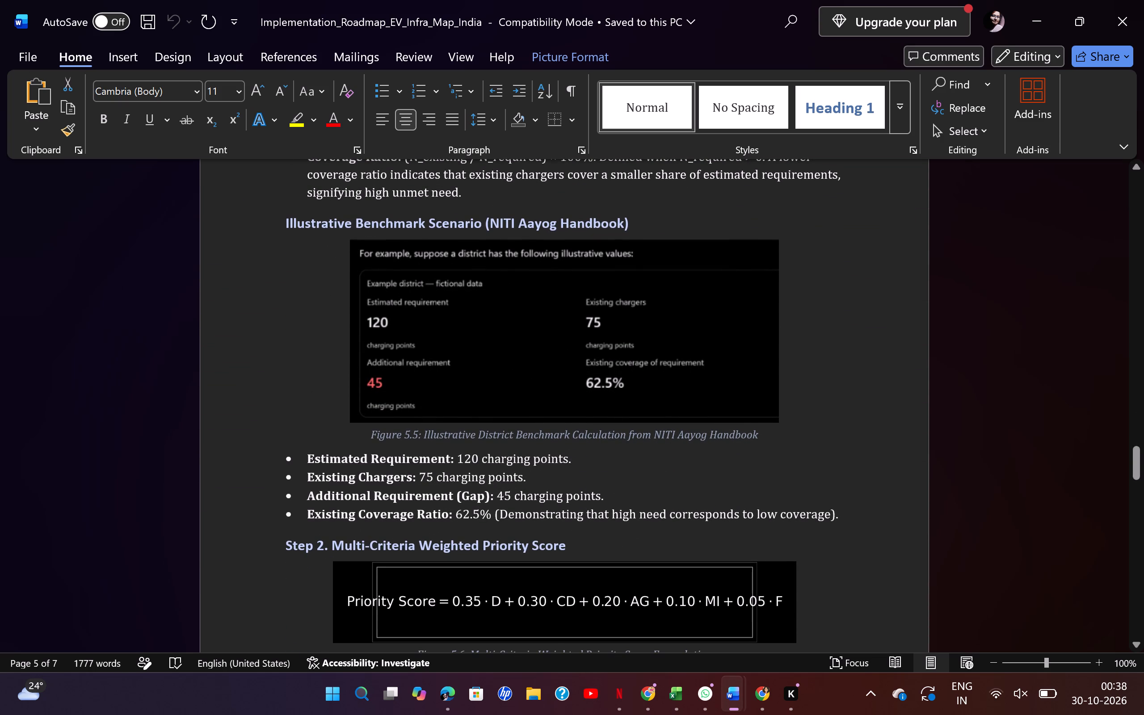
scroll(826, 341, "down", 1)
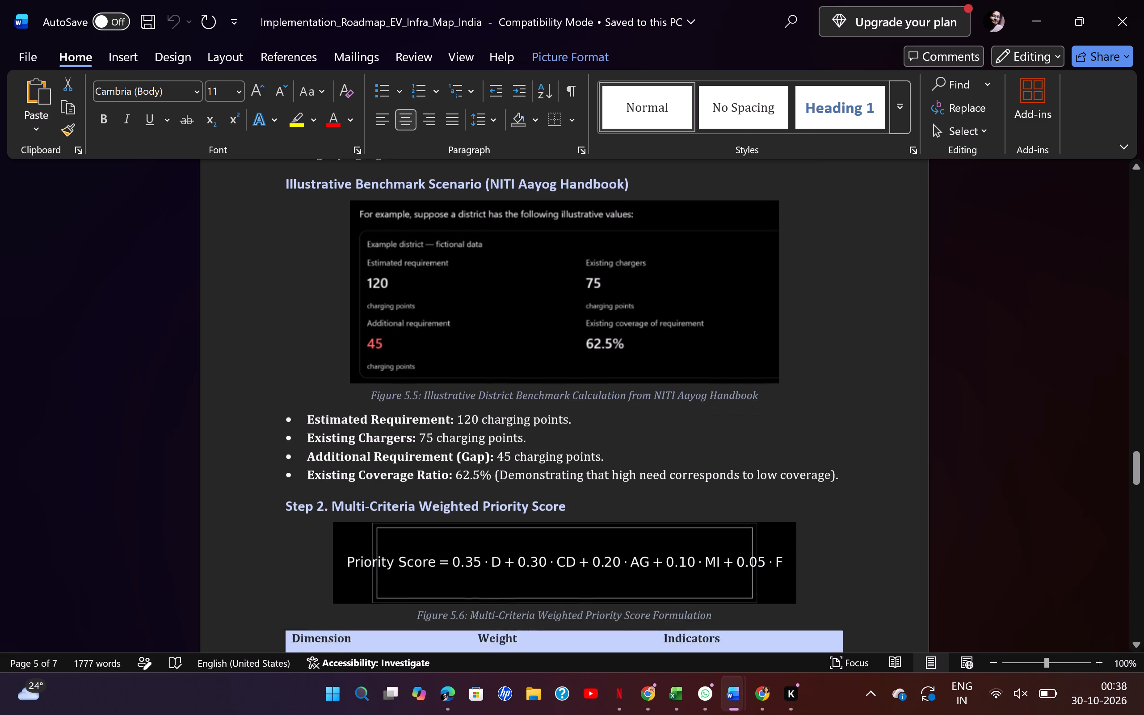
scroll(826, 341, "down", 3)
scroll(846, 291, "down", 1)
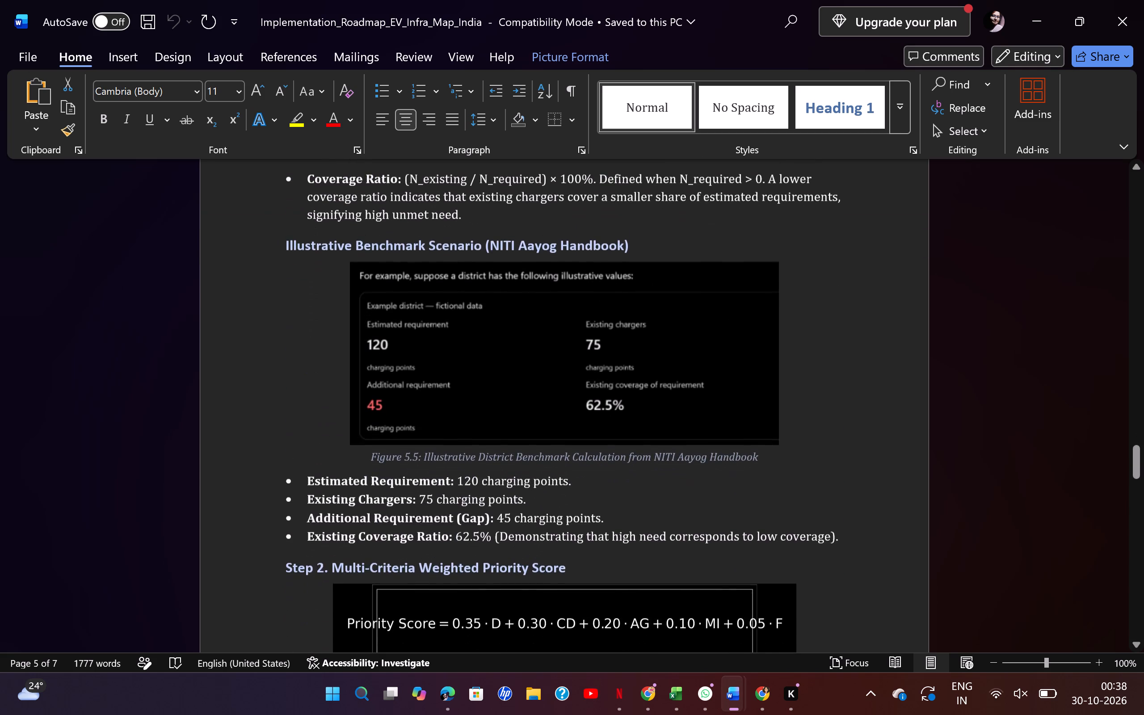
scroll(848, 287, "down", 3)
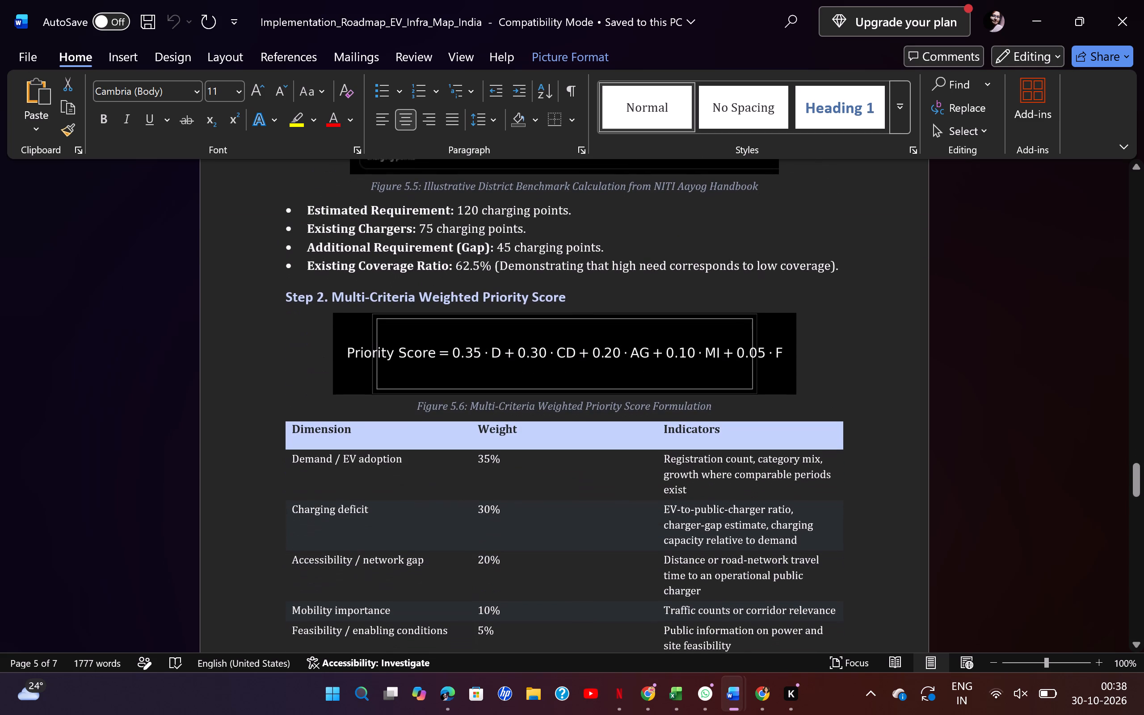
scroll(848, 287, "down", 3)
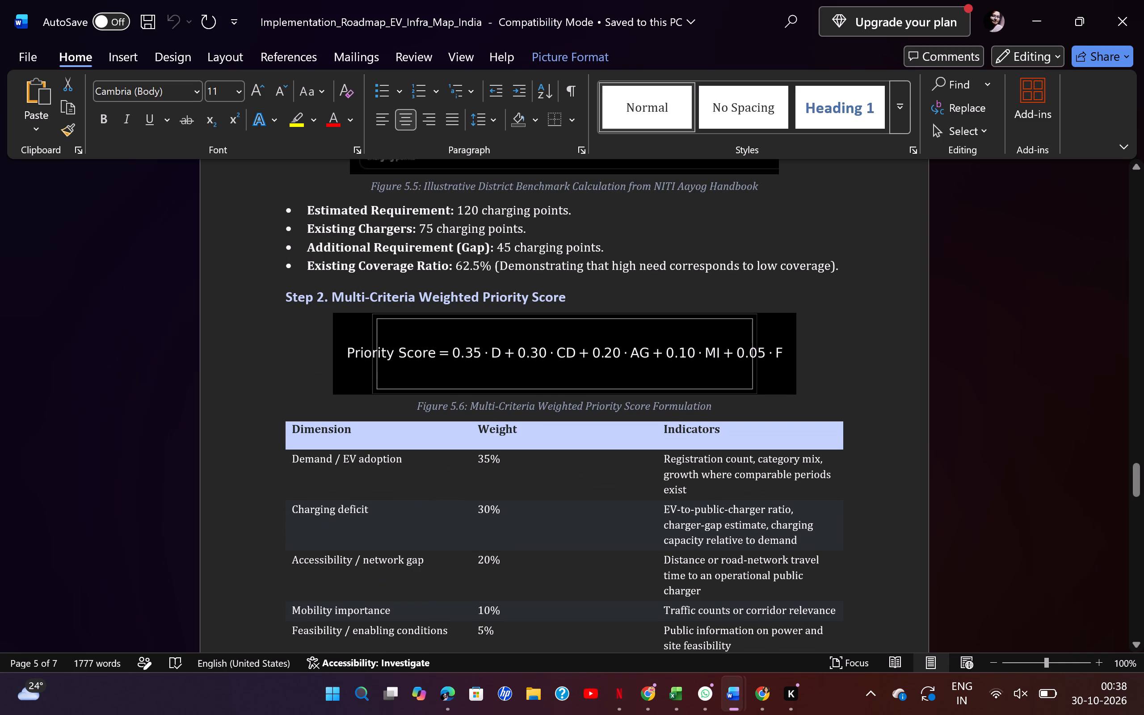
Copy the Priority Score formula image (Figure 5.6) under Step 2, Multi-Criteria Weighted Priority Score.
left_click(607, 366)
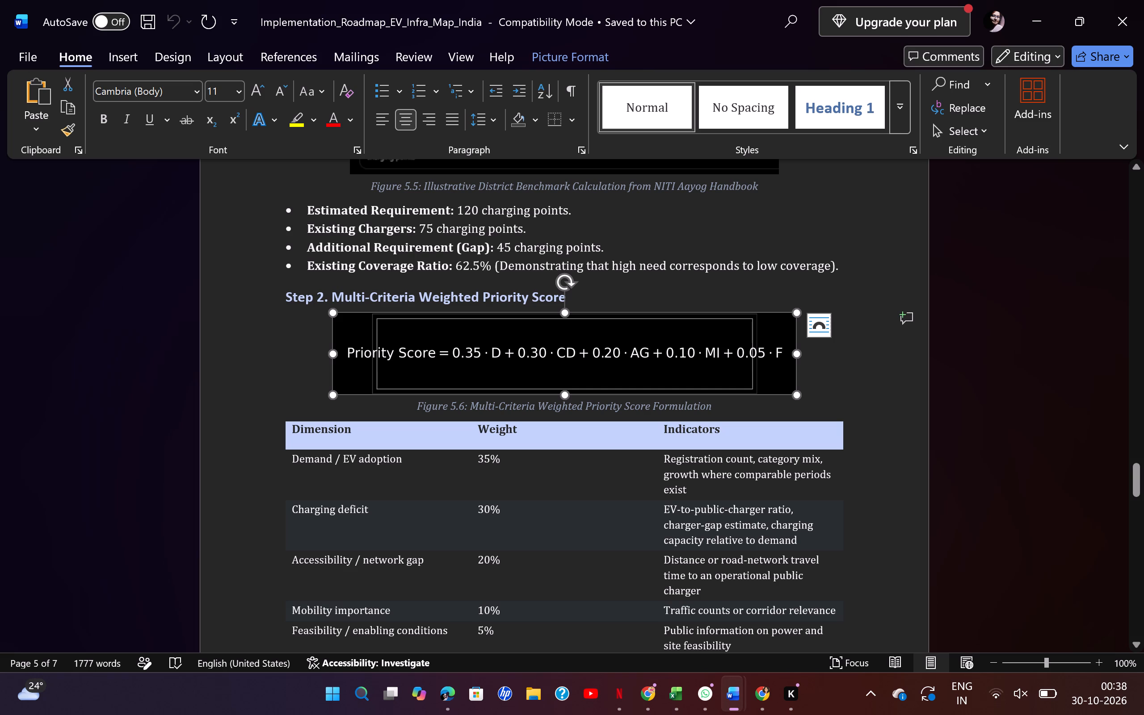
scroll(503, 363, "right", 1)
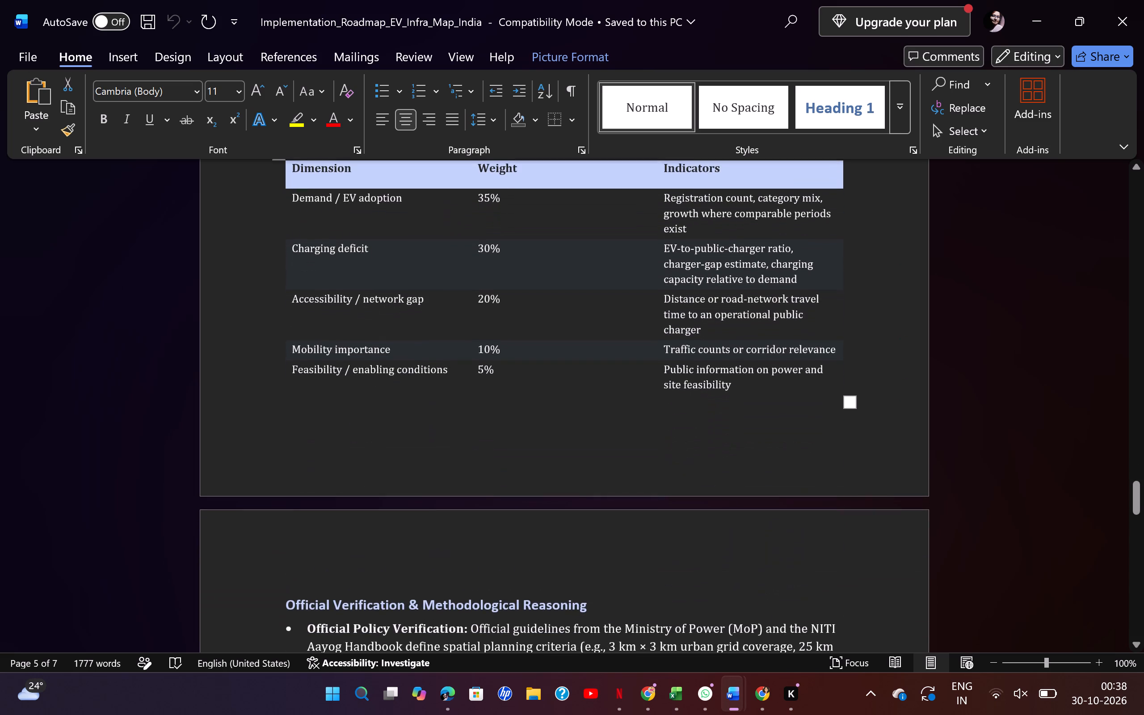
scroll(503, 363, "up", 2)
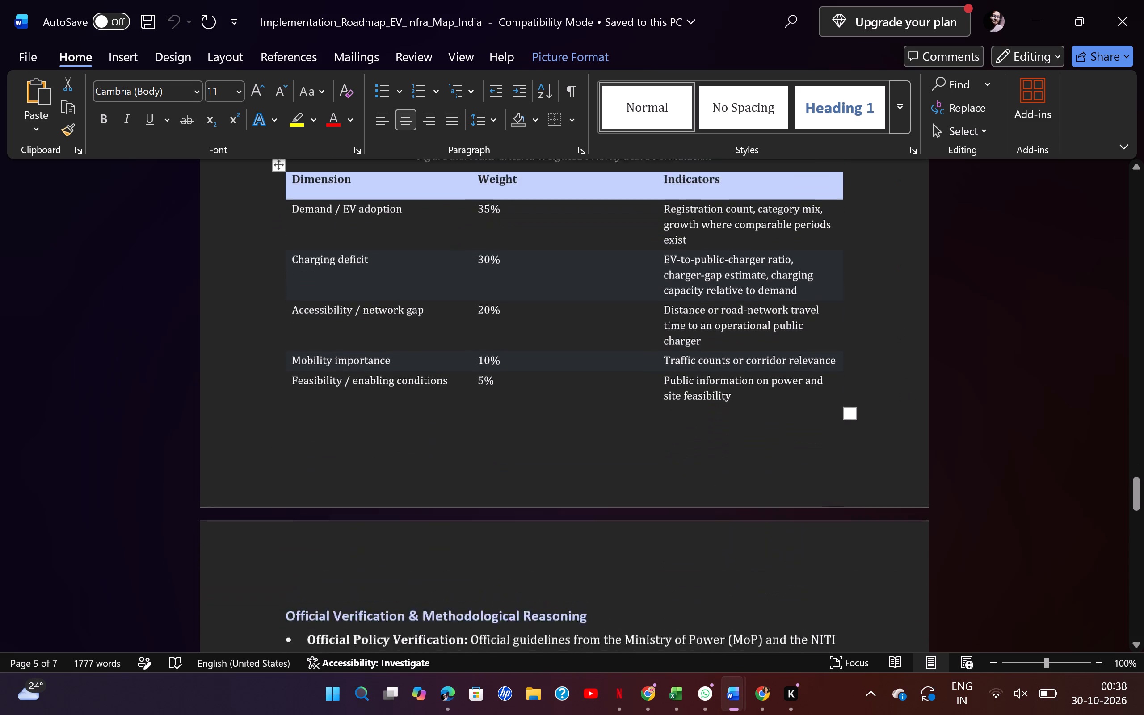
scroll(503, 363, "up", 1)
scroll(503, 363, "down", 4)
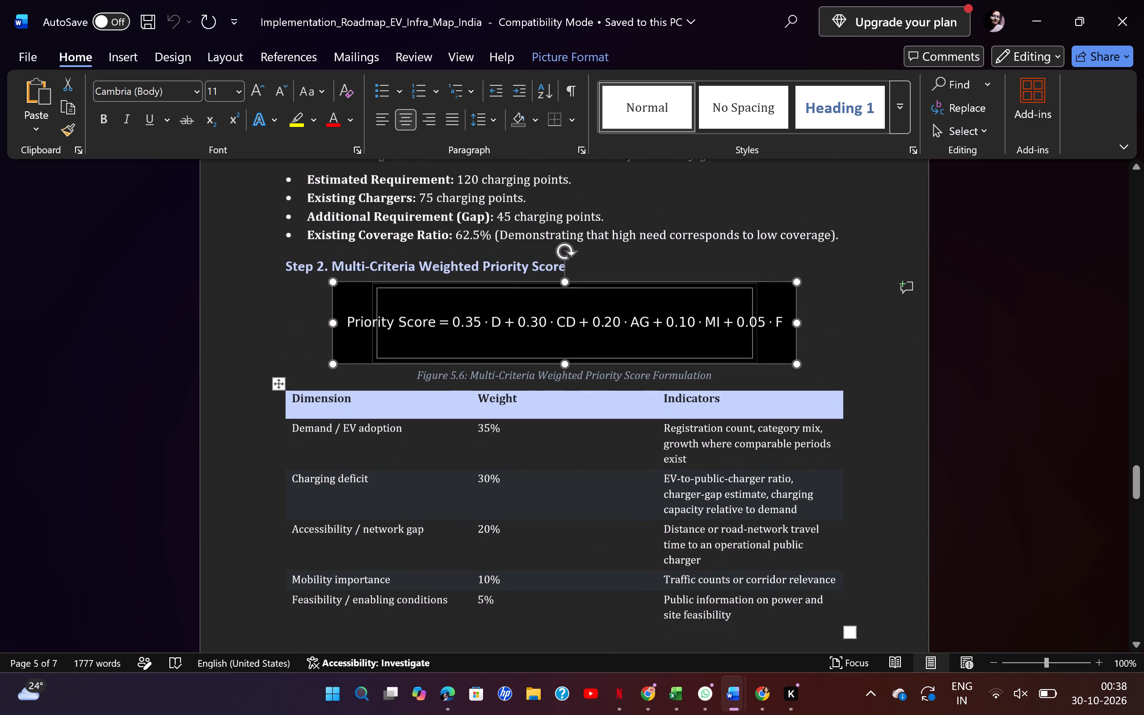
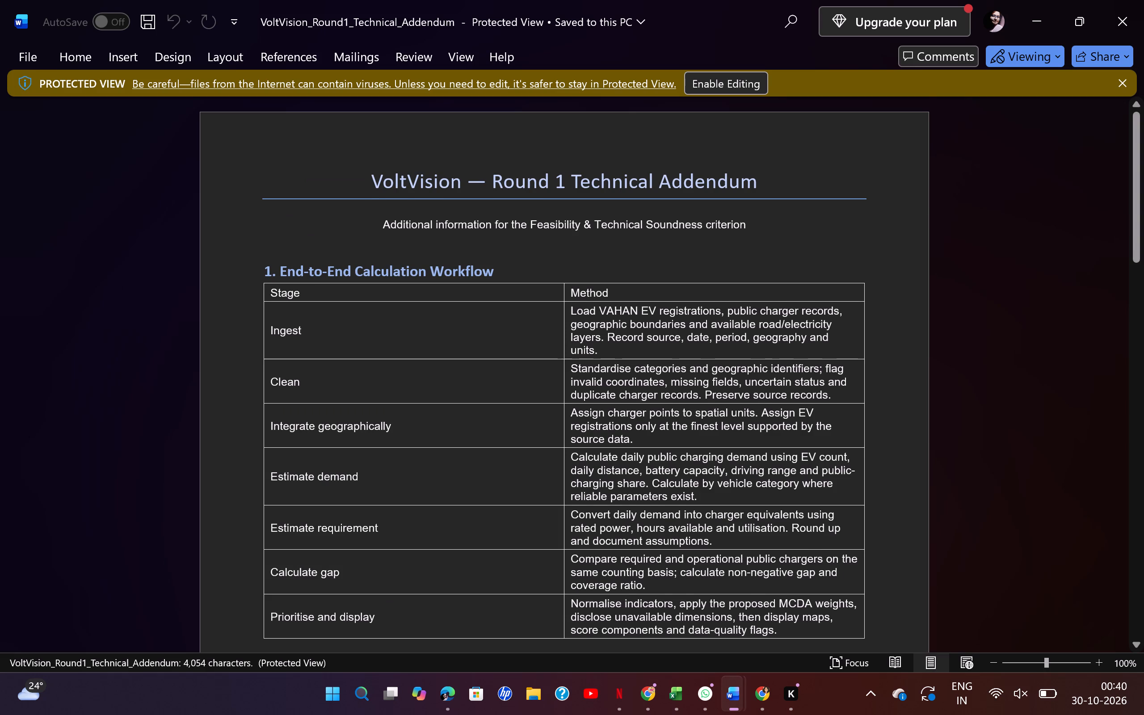
Skim the whole technical addendum, from End-to-End Calculation Workflow through Prototype Completion Evidence, and return to its beginning.
scroll(618, 251, "down", 2)
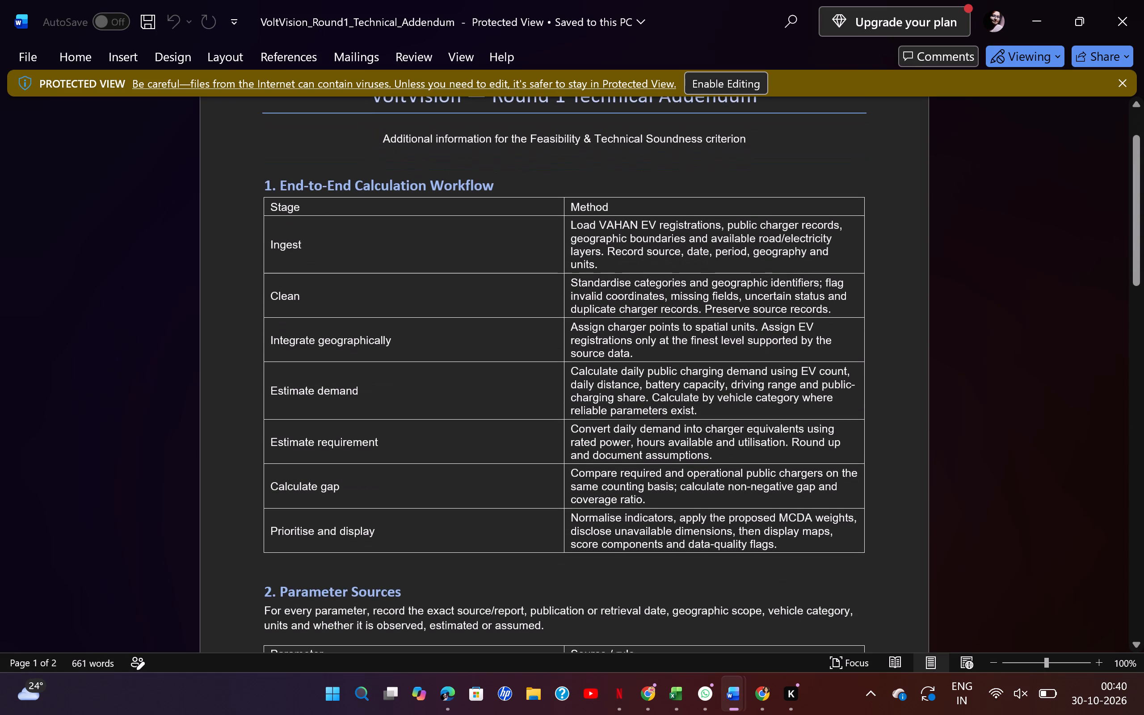
scroll(618, 251, "down", 18)
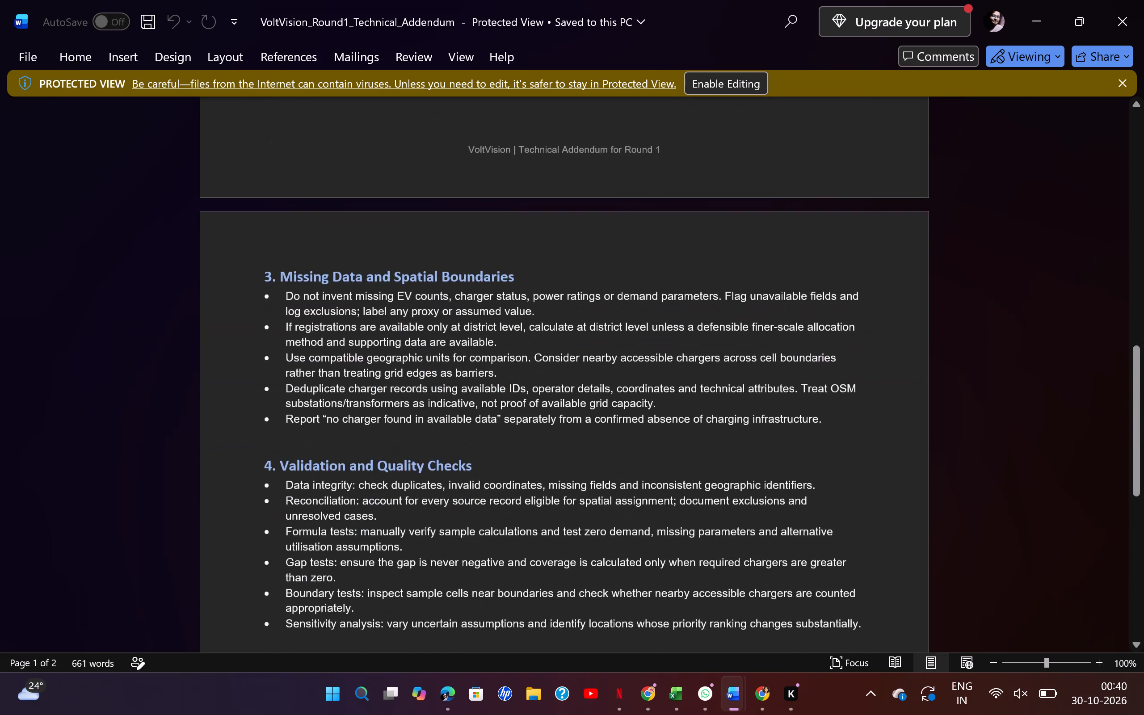
scroll(618, 251, "down", 20)
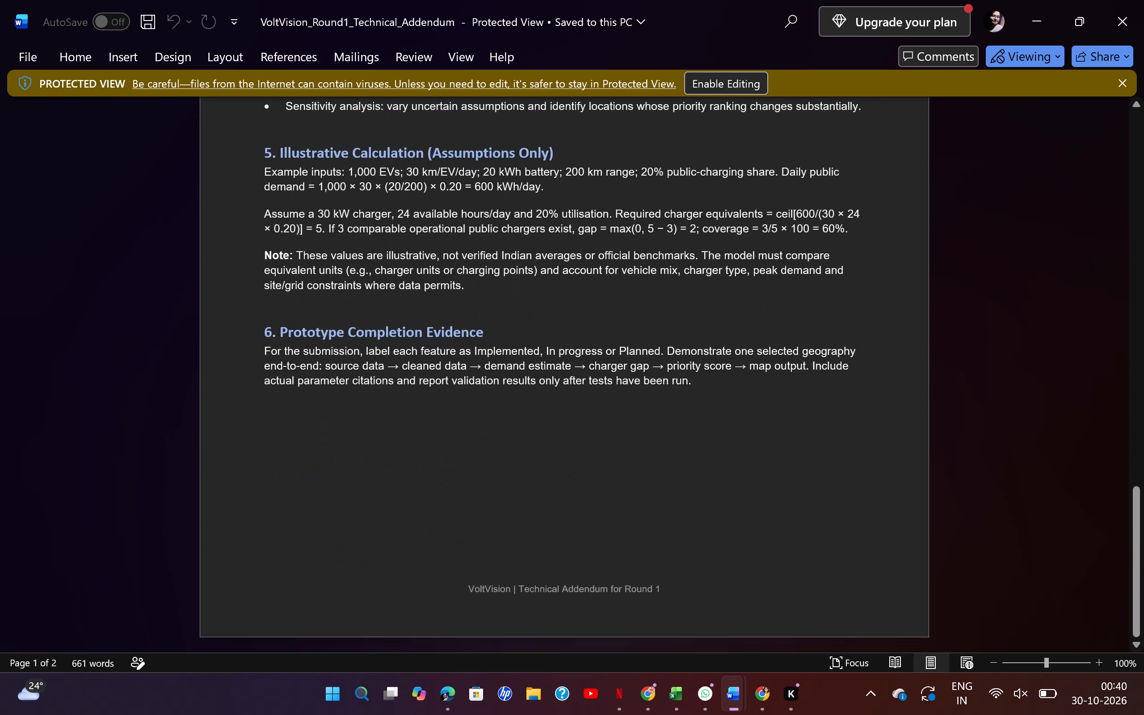
scroll(618, 251, "up", 13)
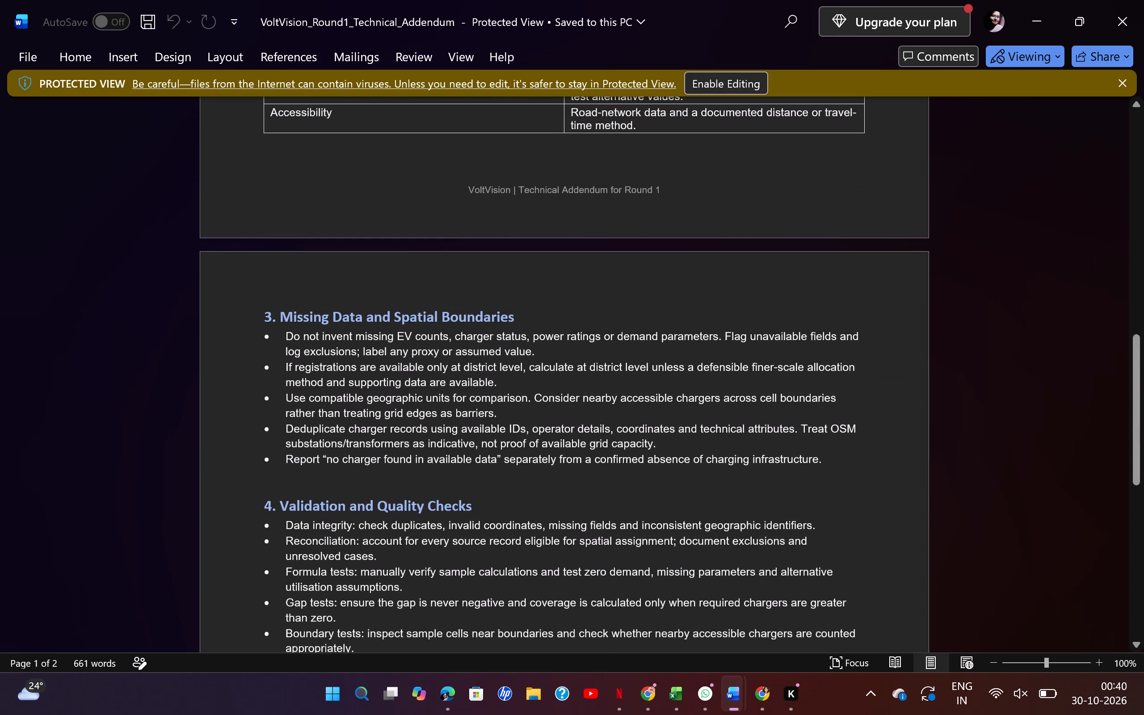
scroll(618, 250, "up", 14)
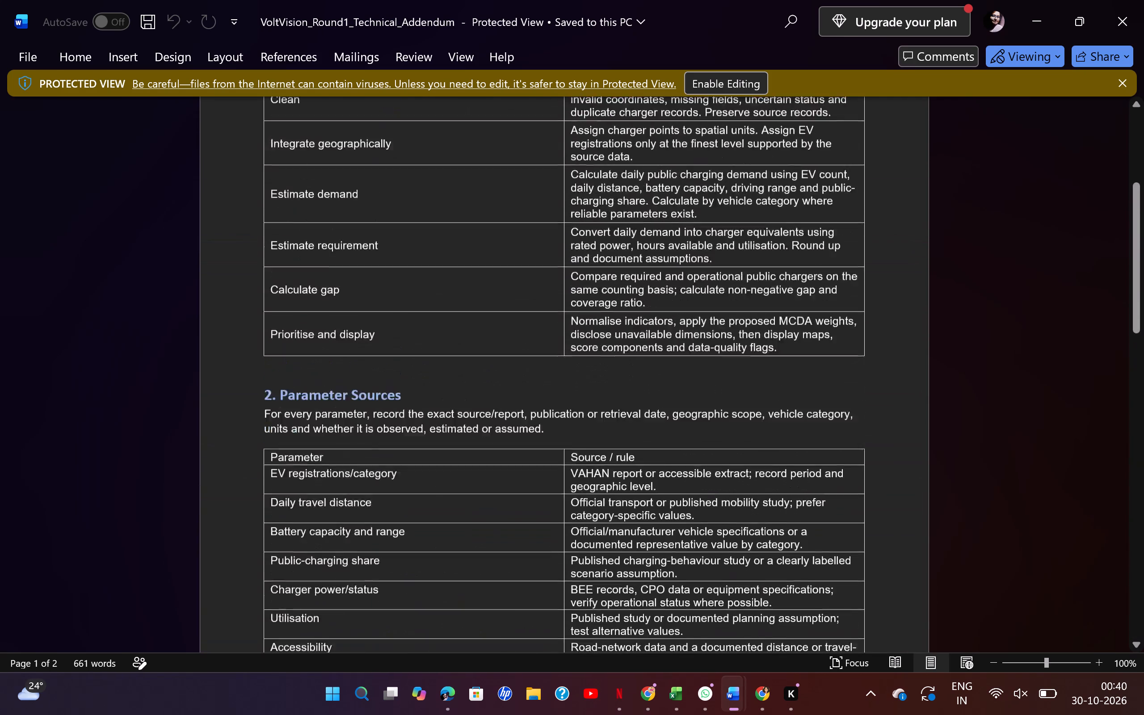
scroll(618, 250, "up", 6)
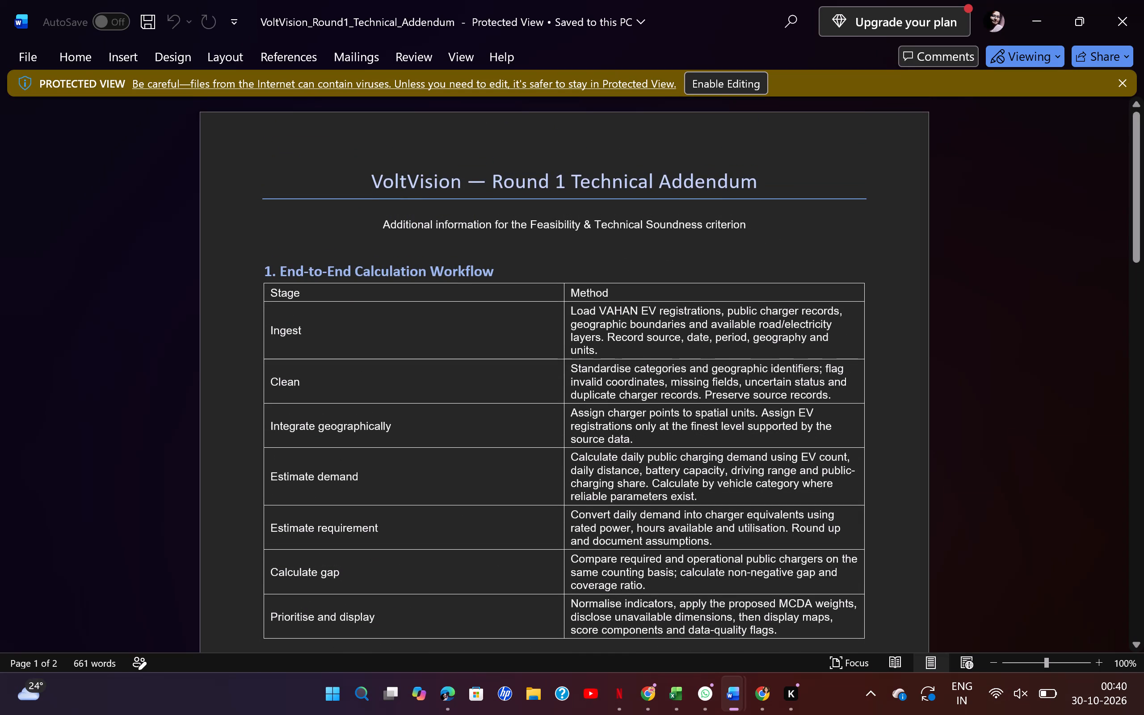
Reread the addendum's parameter sources, missing data, validation checks, illustrative calculation and prototype evidence sections, and close the document.
scroll(618, 250, "down", 7)
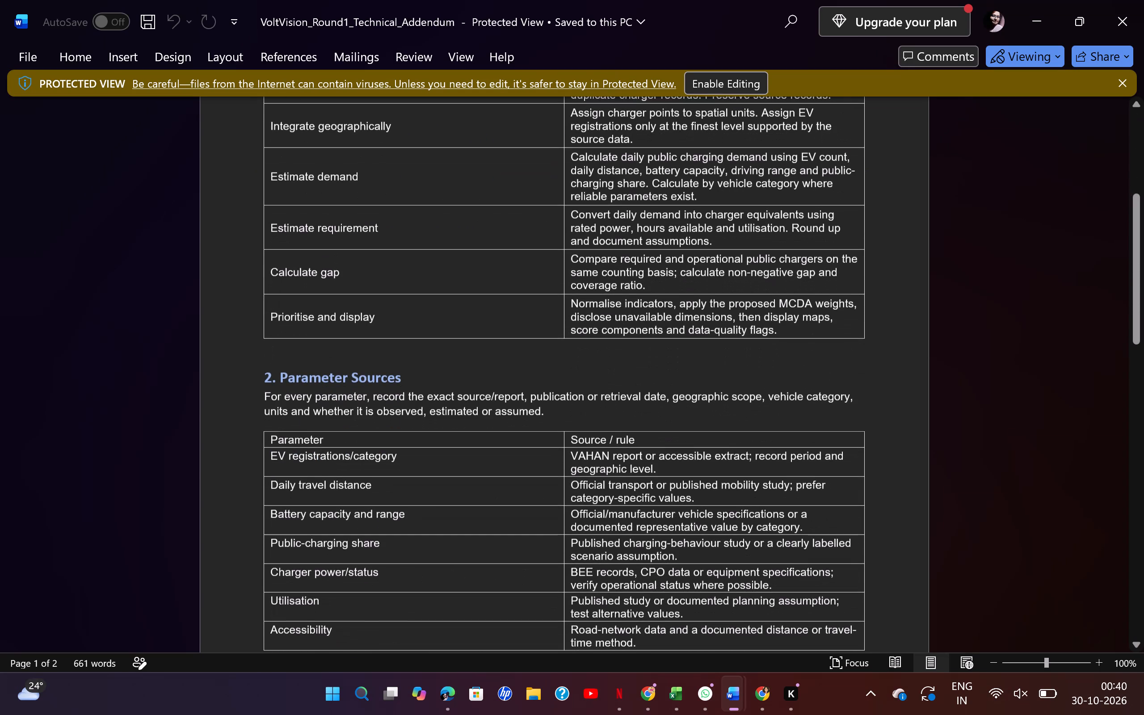
scroll(618, 250, "down", 13)
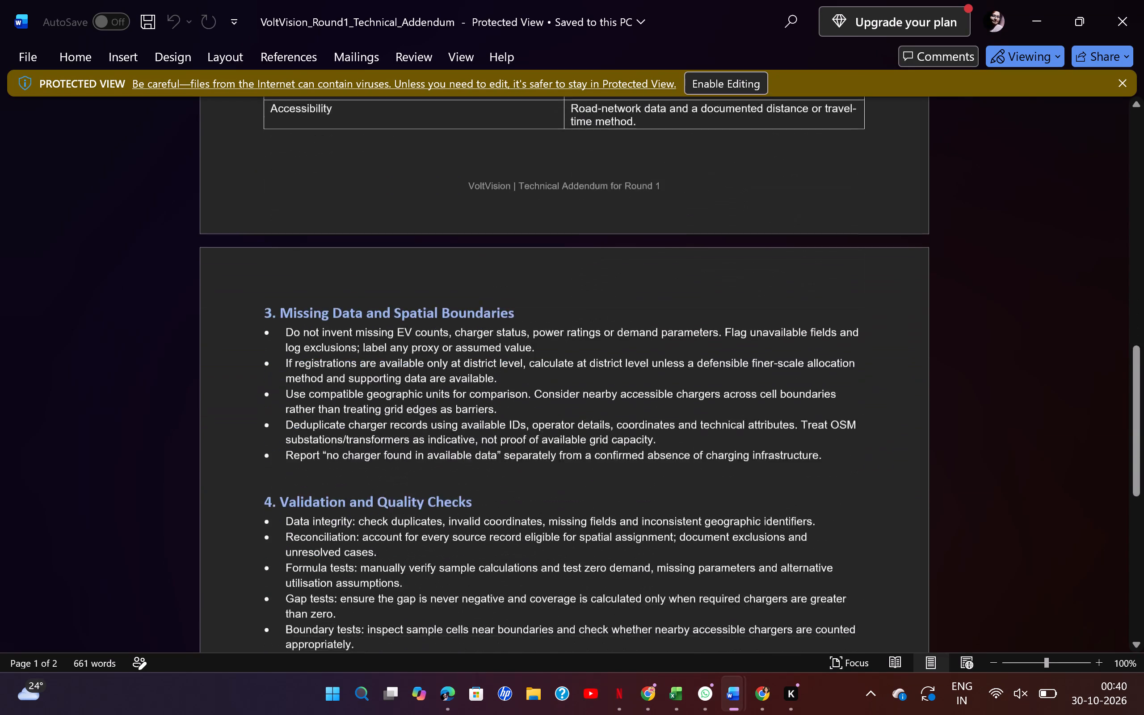
scroll(618, 250, "down", 4)
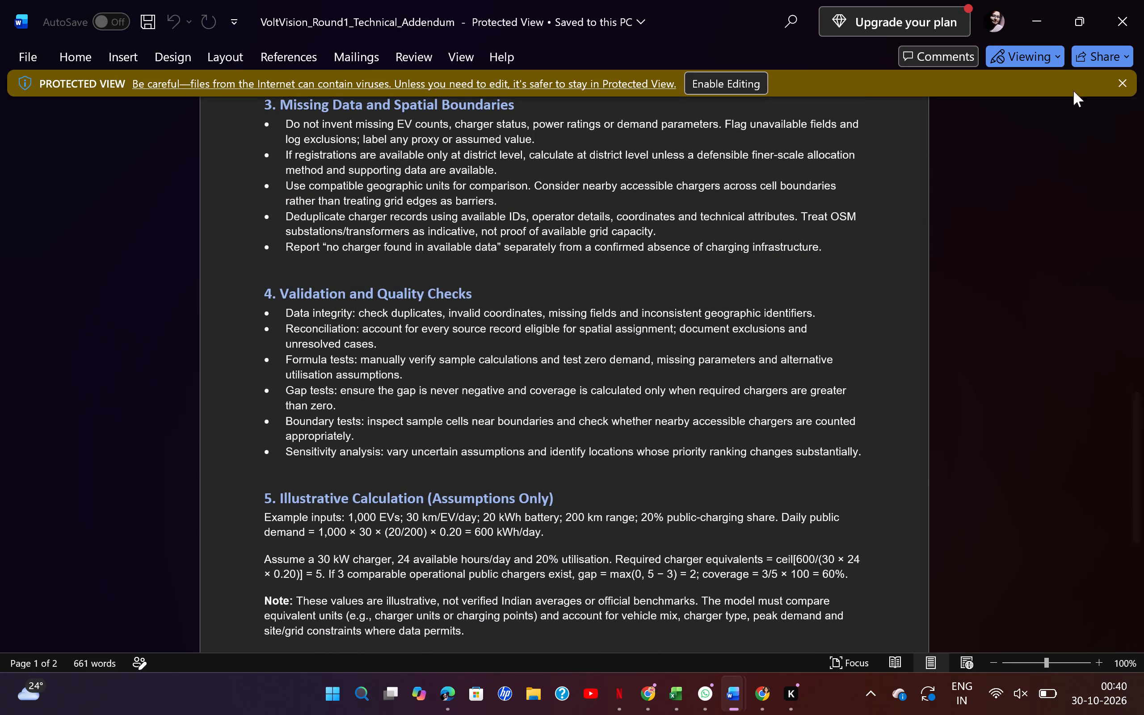
scroll(496, 545, "down", 2)
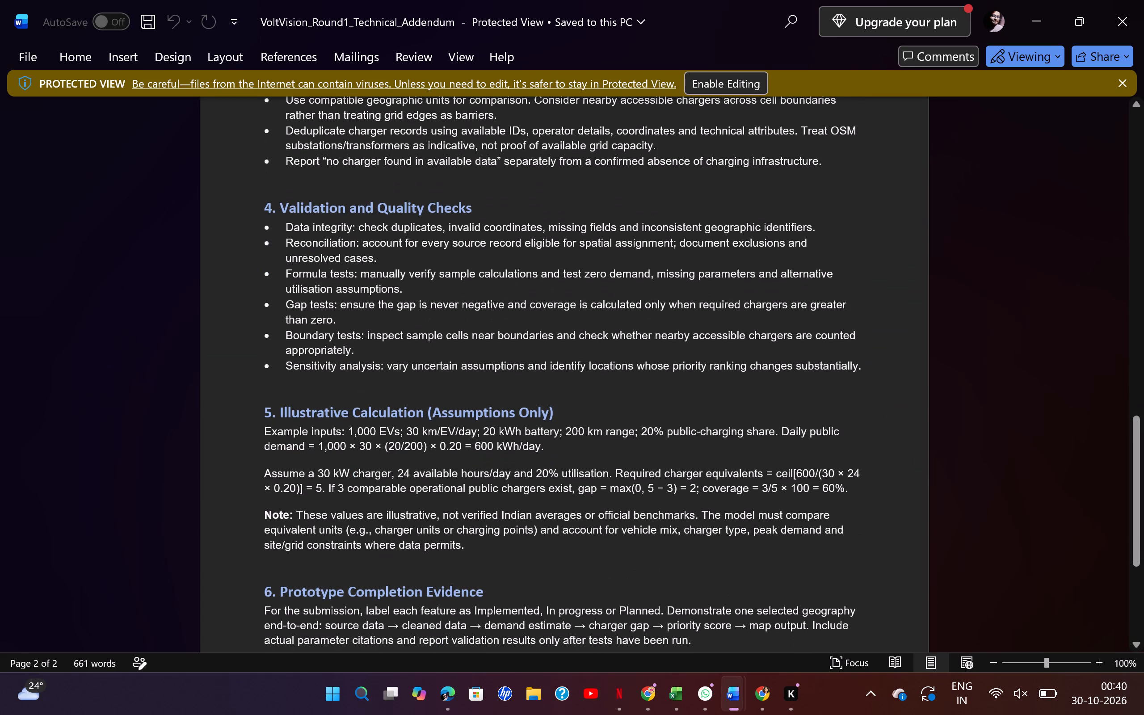
scroll(497, 543, "down", 5)
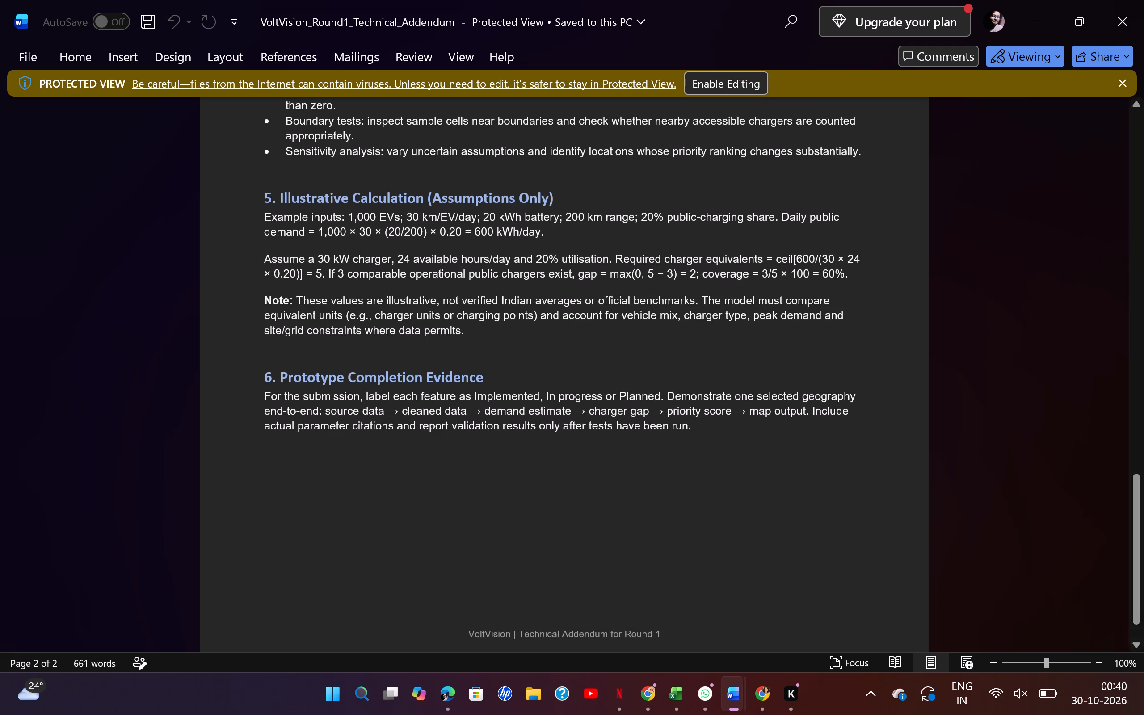
left_click(1143, 17)
Review the rest of the implementation roadmap after the Priority Score table, including Phases 3 and 4 and Assumptions and Limitations.
scroll(700, 499, "down", 3)
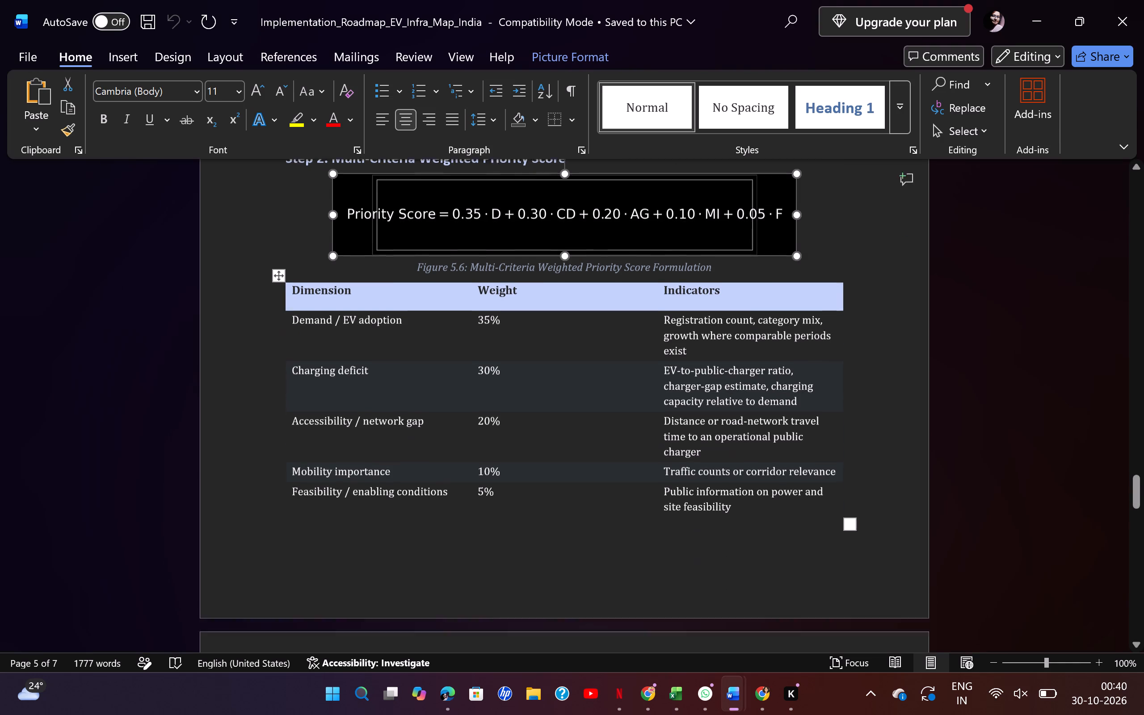
scroll(701, 499, "down", 20)
scroll(701, 499, "down", 10)
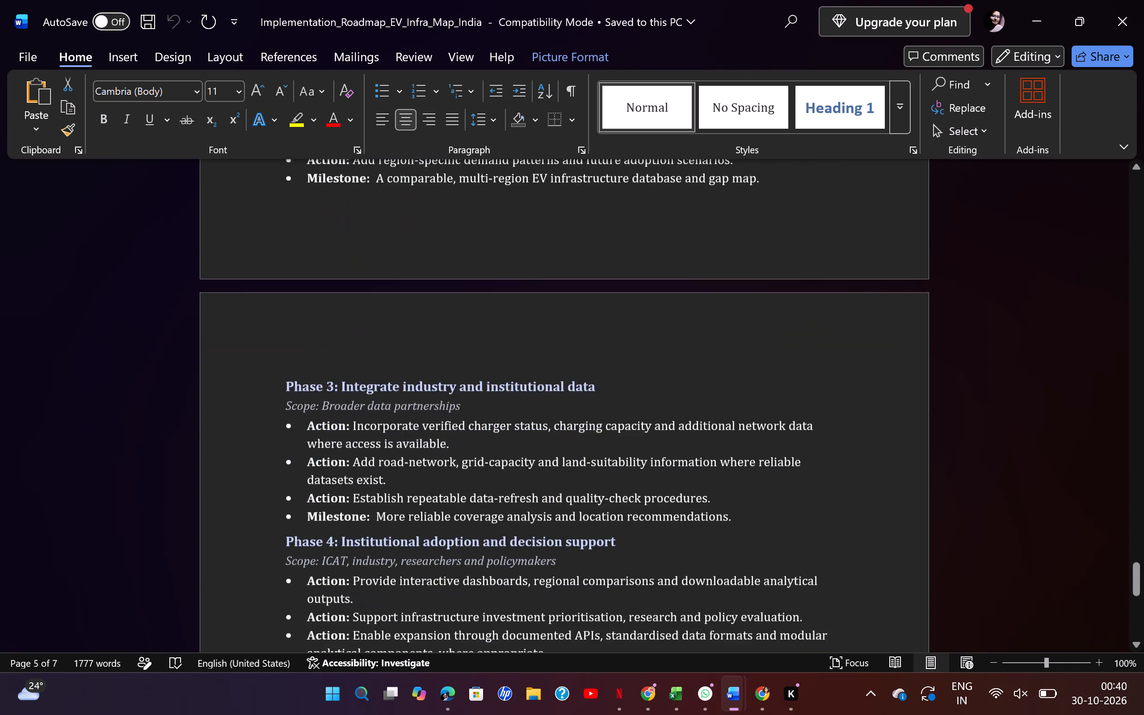
scroll(709, 471, "down", 4)
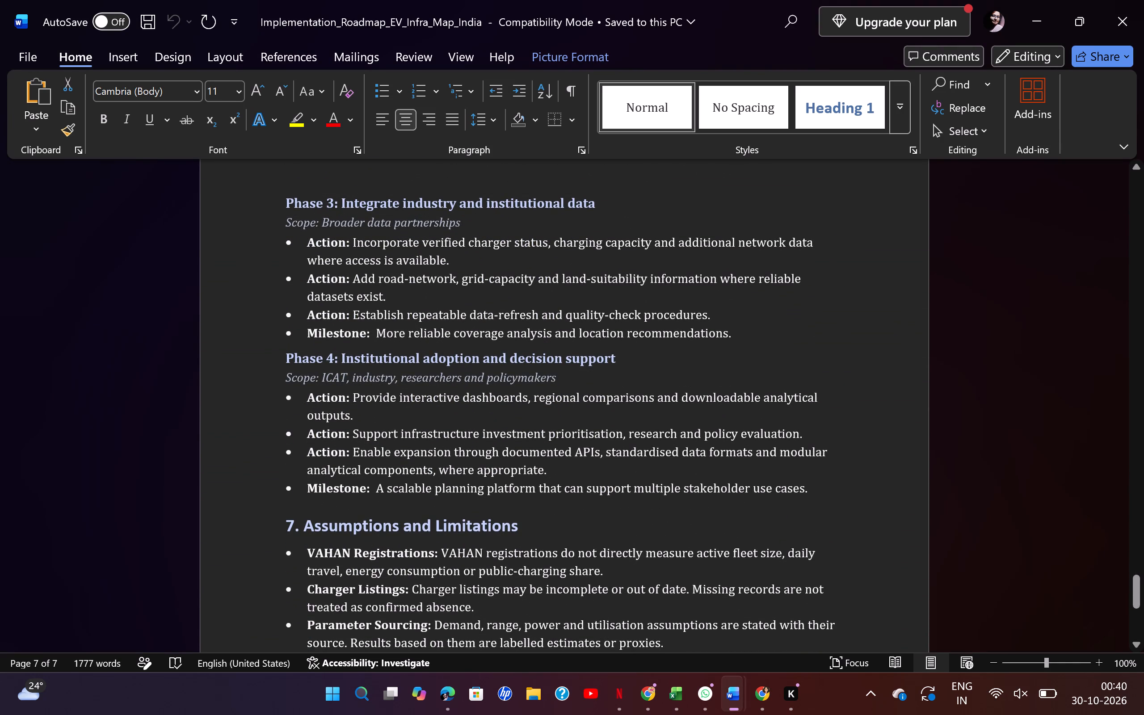
scroll(709, 471, "down", 6)
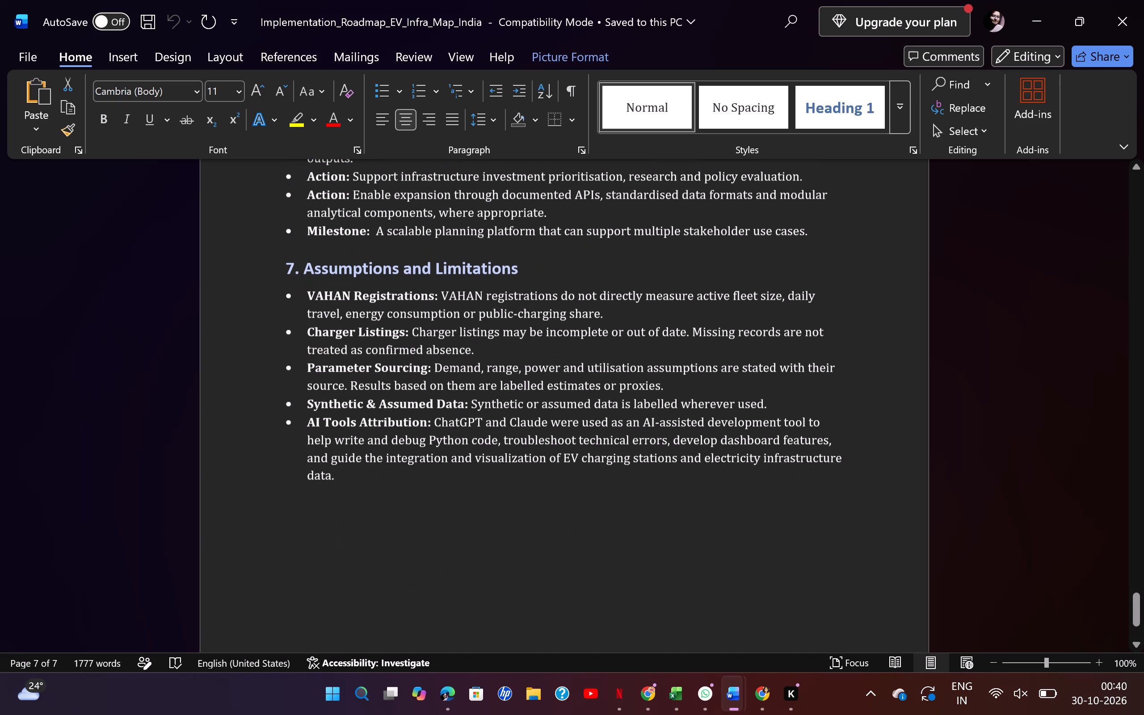
Switch back to the ChatGPT conversation in Chrome, dismiss the Codex promotion and close the addendum preview.
left_click(746, 711)
left_click(756, 703)
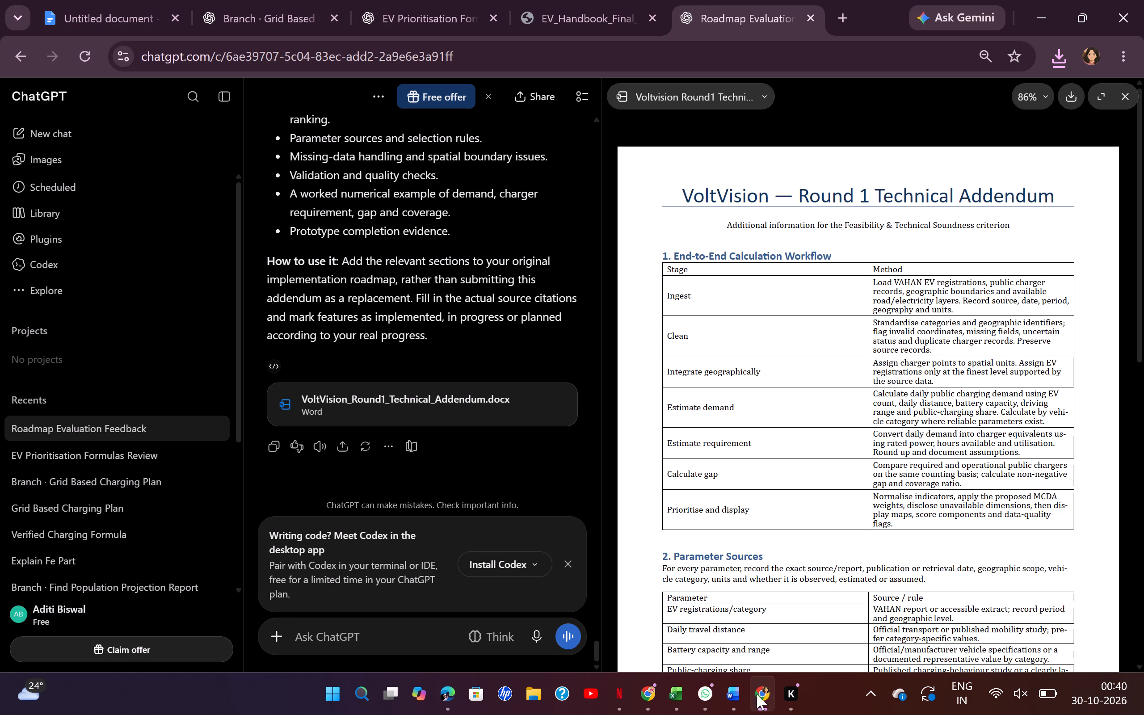
left_click(564, 561)
left_click(1122, 90)
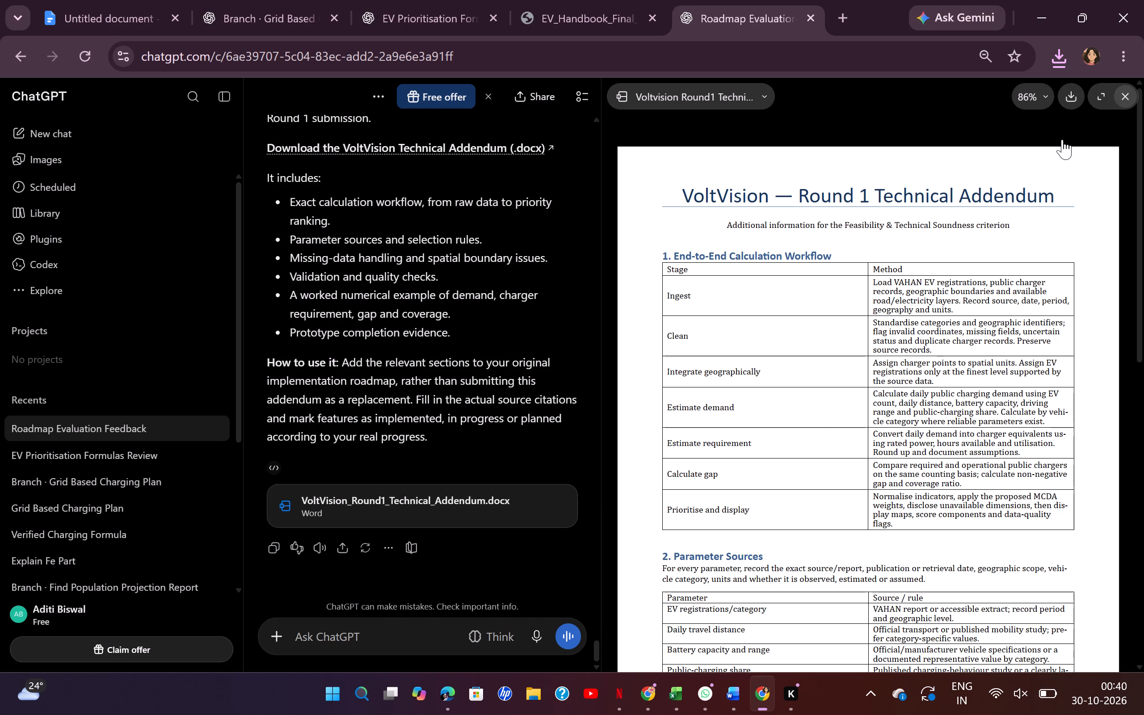
scroll(518, 288, "up", 5)
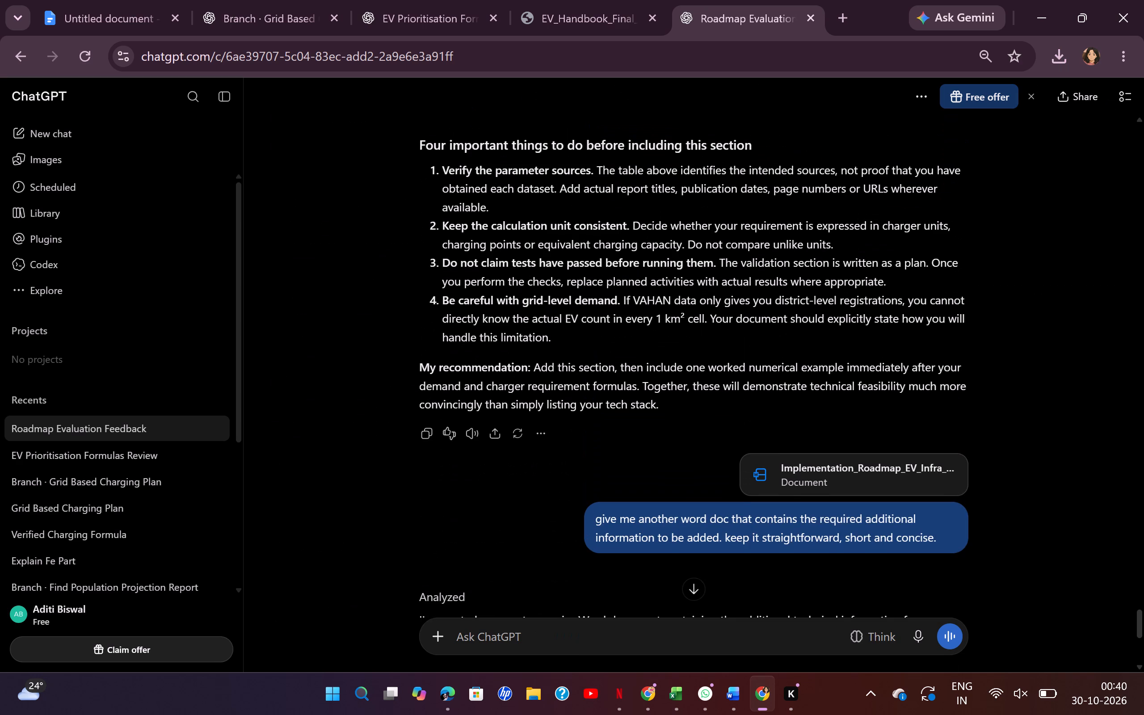
scroll(518, 286, "down", 3)
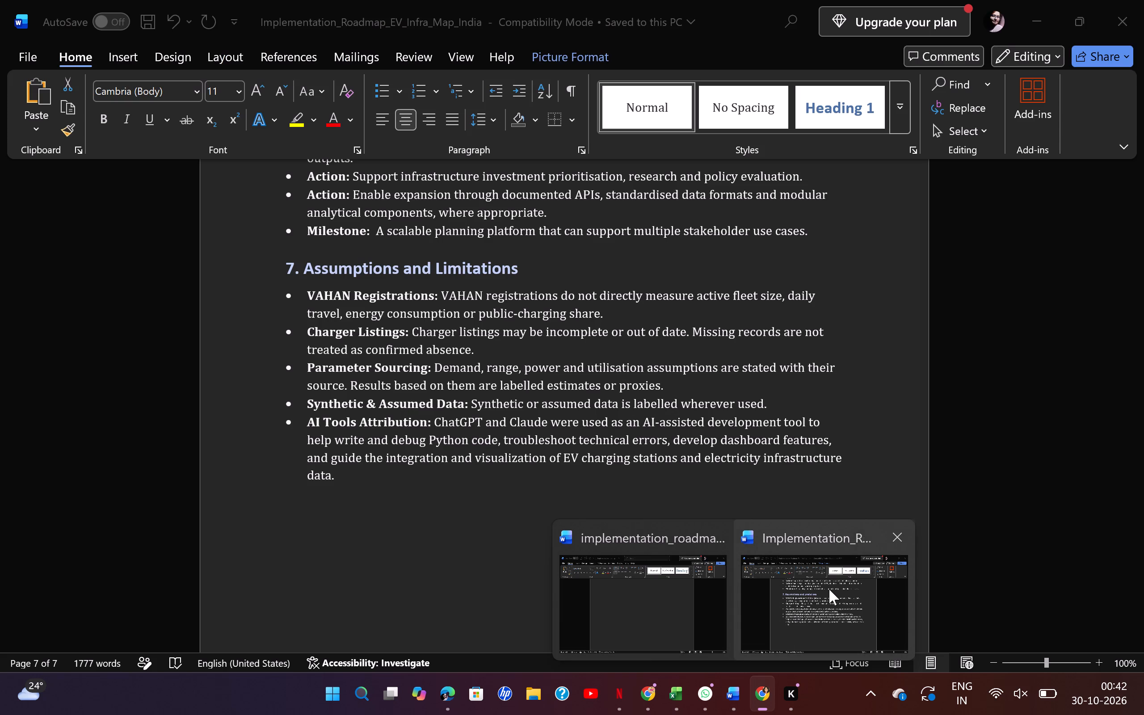
Switch to the Implementation_Roadmap_EV_Infra_Map_India document in Word and look back through its formulas to the start of section 5, Prioritisation.
left_click(788, 584)
scroll(530, 418, "up", 17)
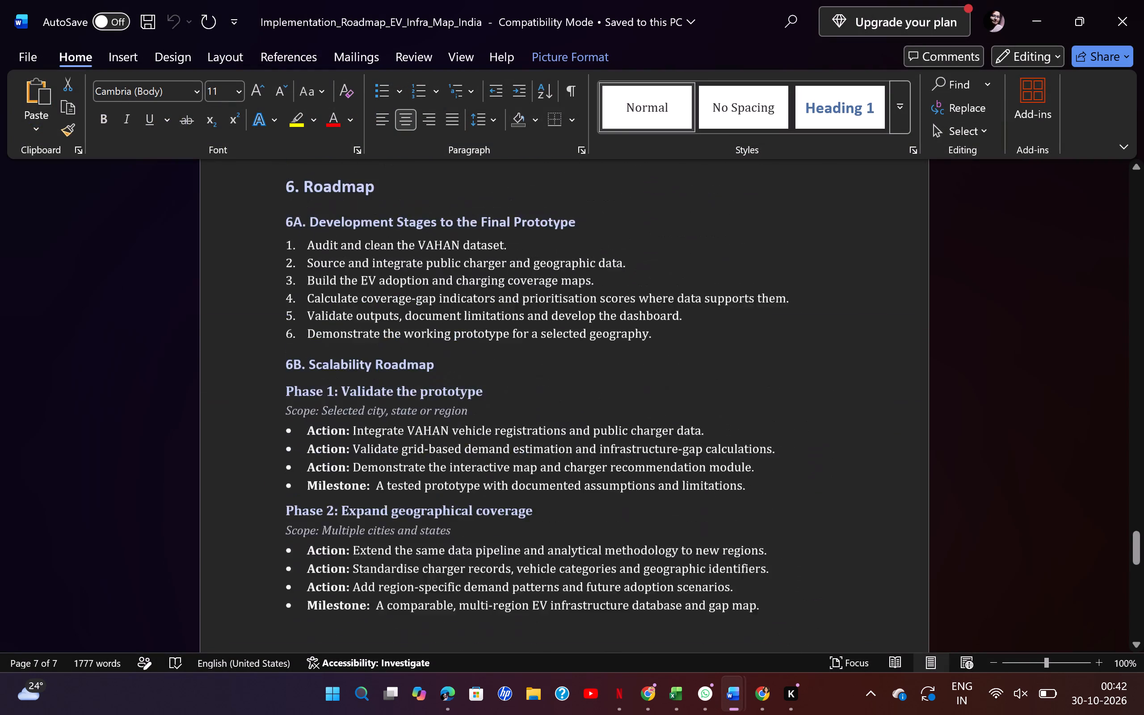
scroll(530, 417, "up", 20)
scroll(530, 417, "up", 20)
scroll(530, 417, "up", 5)
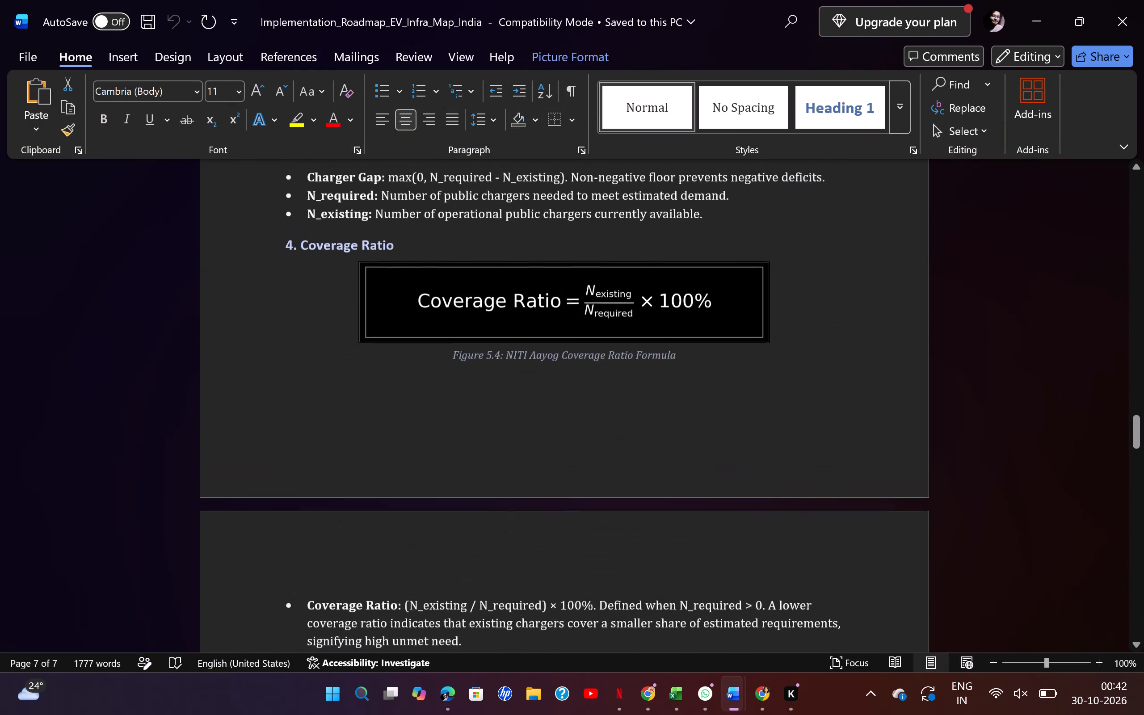
scroll(530, 417, "up", 10)
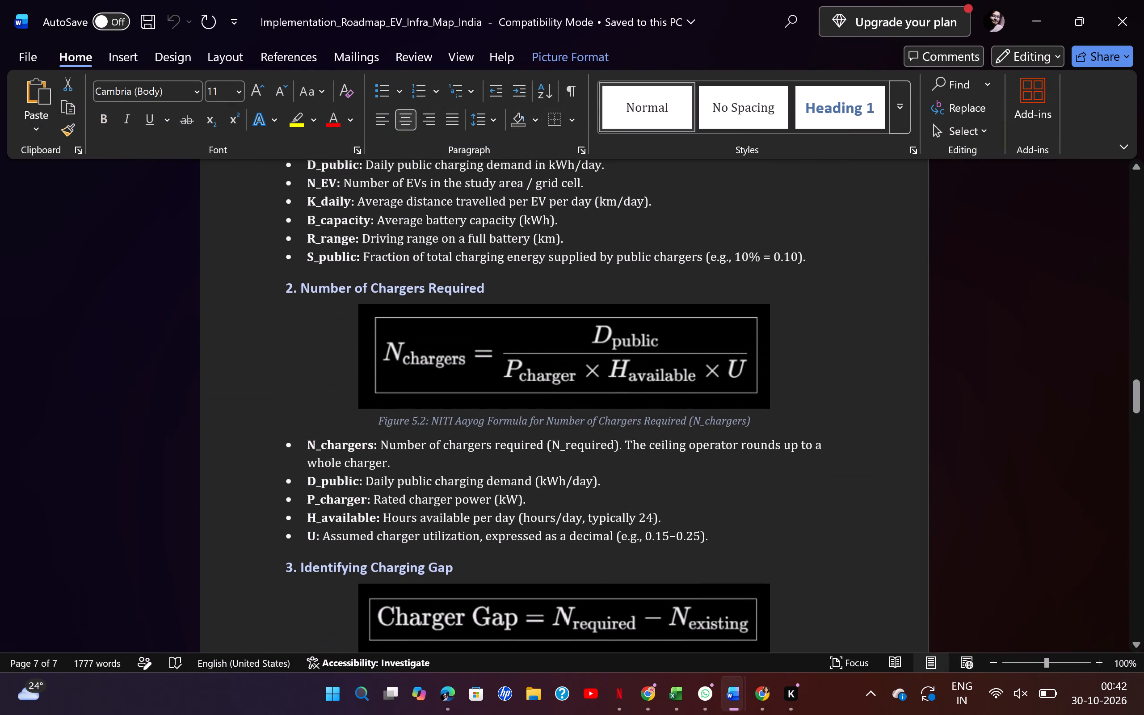
left_click(587, 476)
scroll(588, 476, "up", 7)
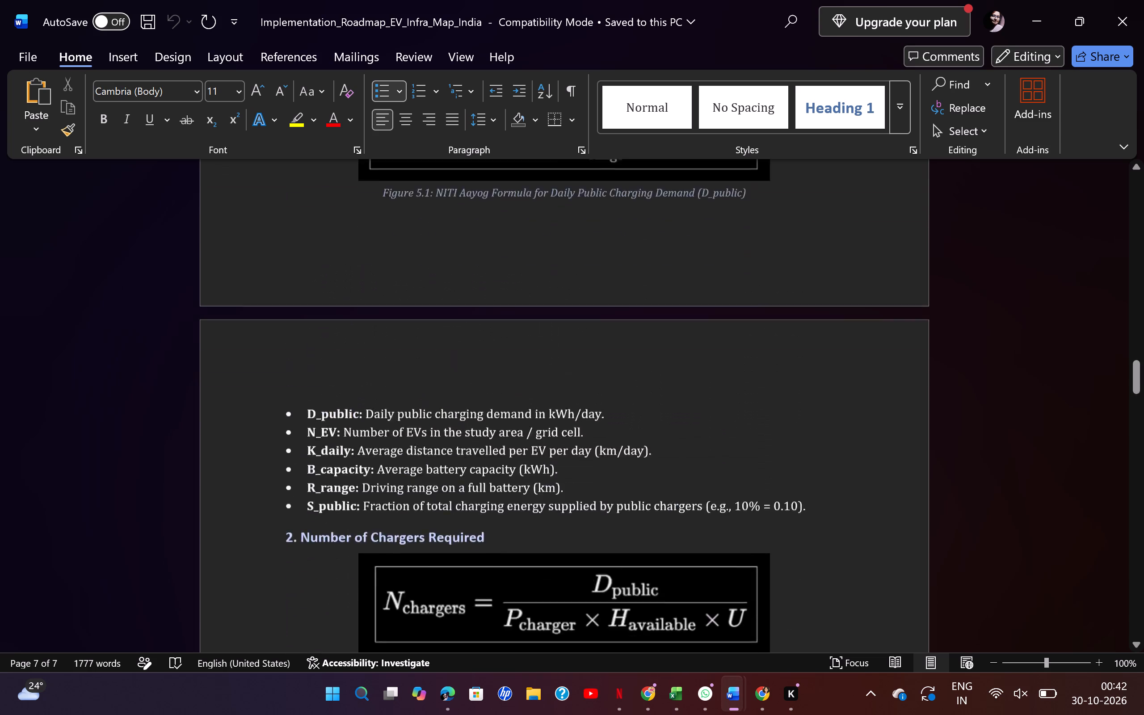
scroll(588, 476, "up", 5)
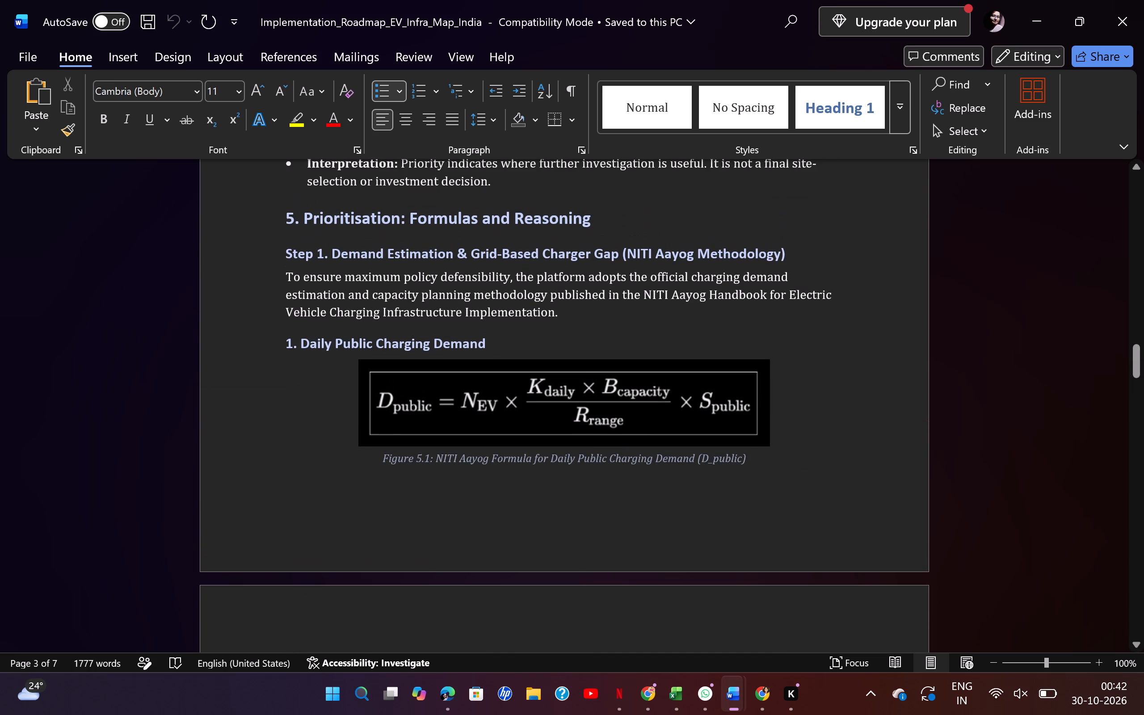
Read section 5 from Daily Public Charging Demand through the Coverage Ratio and benchmark scenario to the Priority Score table.
scroll(438, 374, "down", 1)
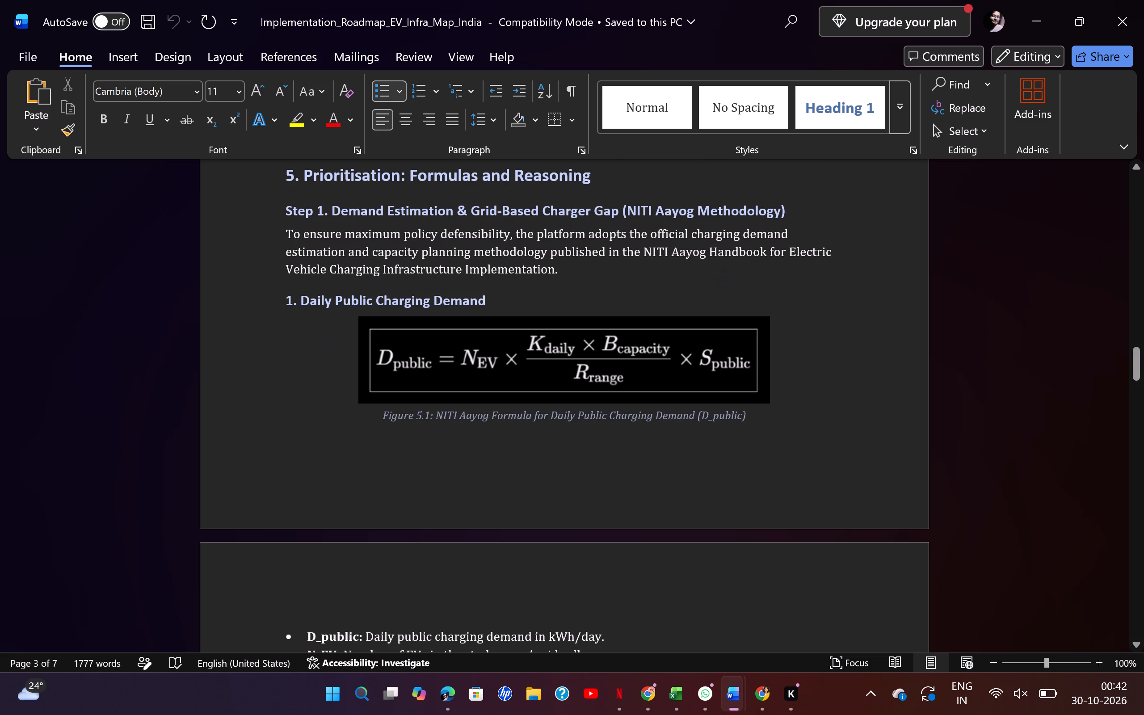
scroll(471, 399, "down", 13)
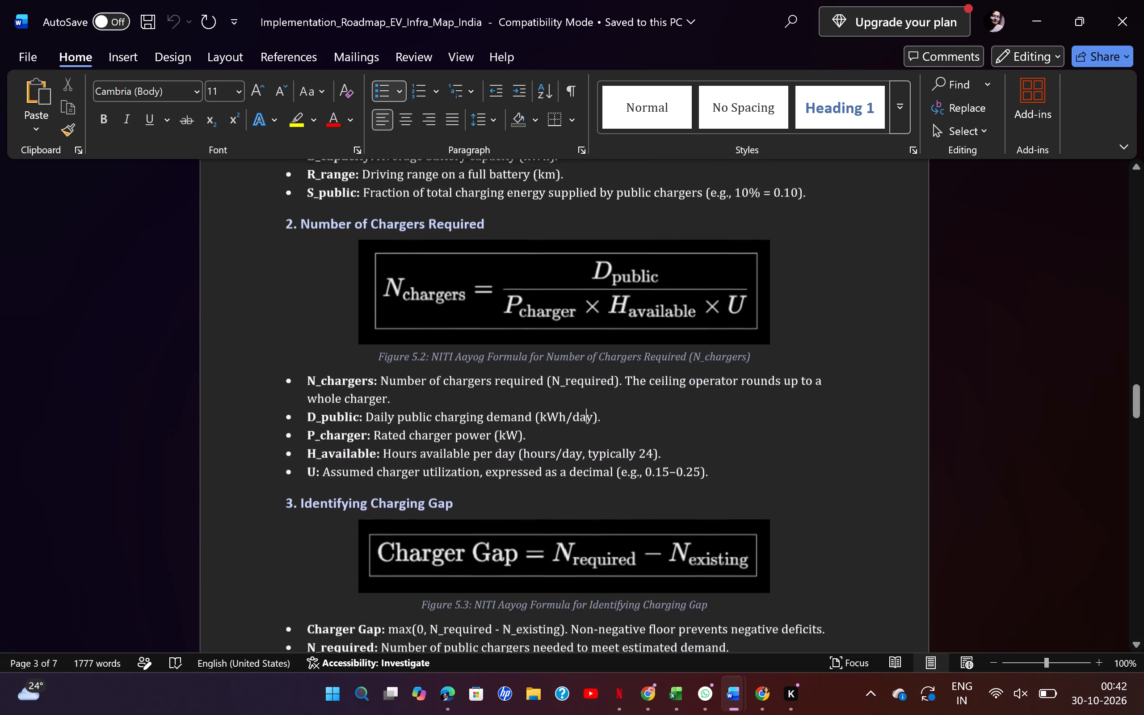
scroll(471, 399, "down", 19)
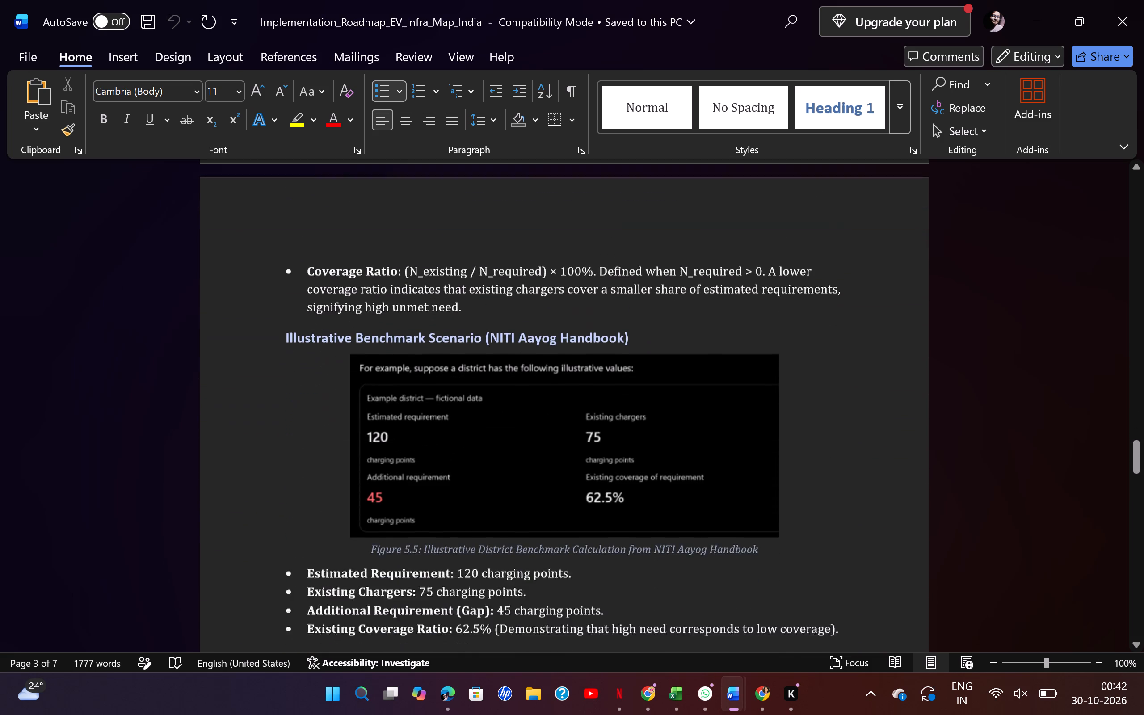
scroll(471, 399, "down", 4)
scroll(471, 399, "up", 2)
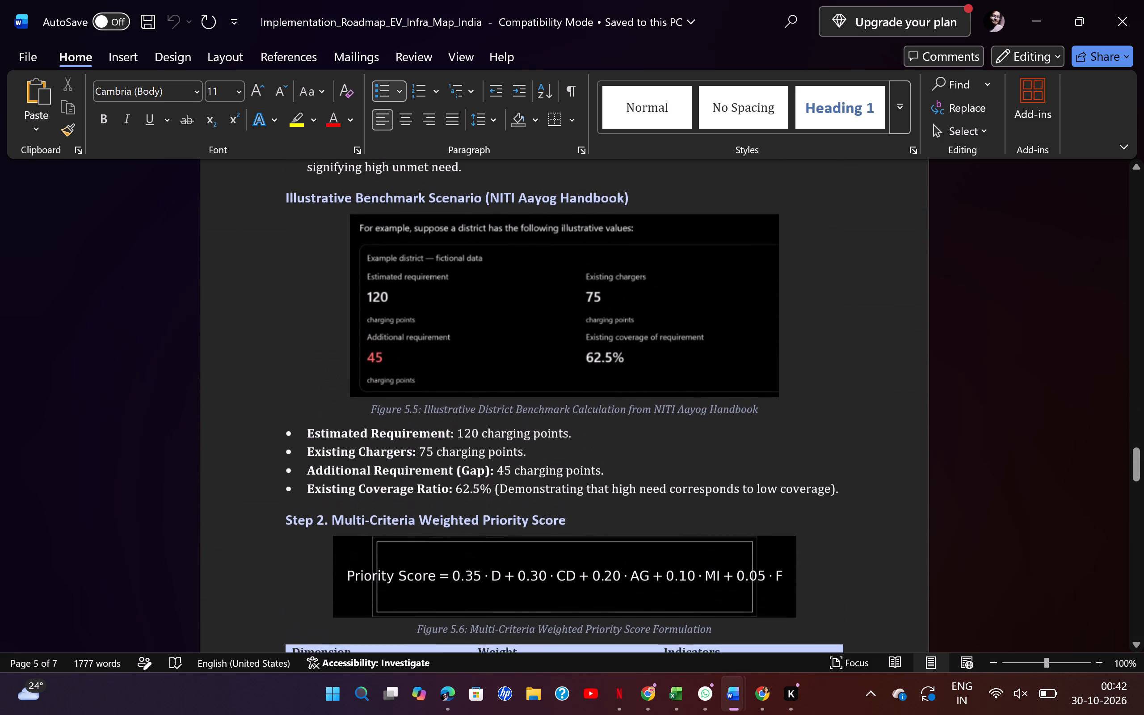
scroll(471, 399, "down", 4)
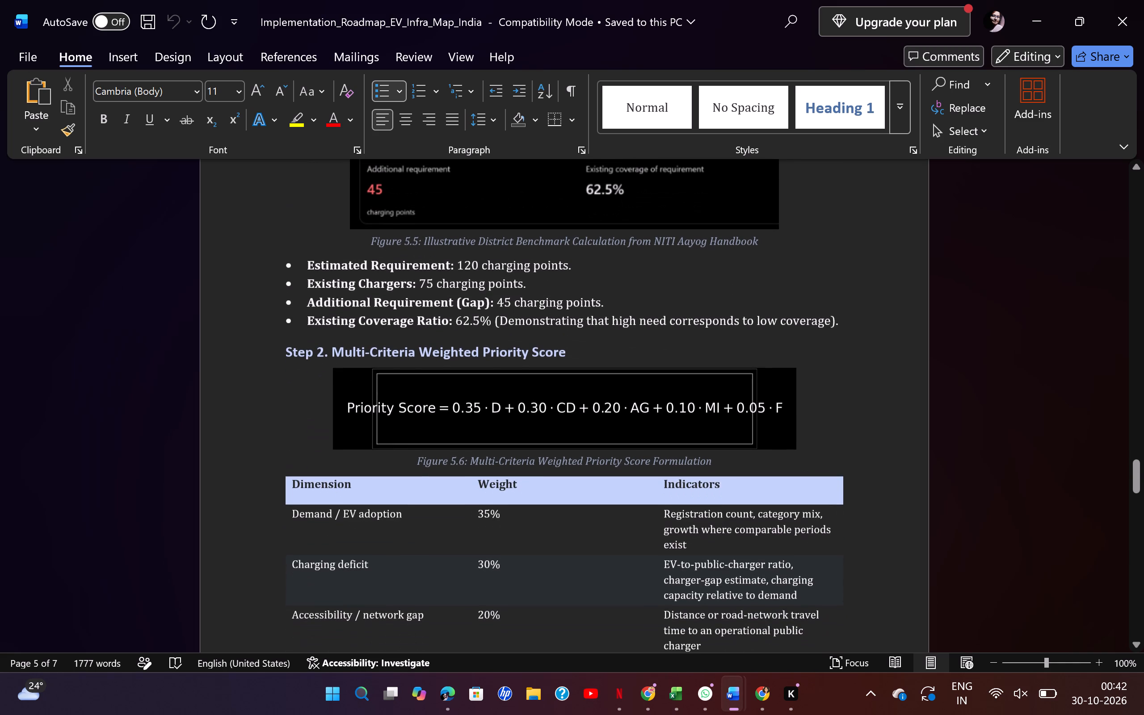
Delete the whole Illustrative Benchmark Scenario (NITI Aayog Handbook) block before Step 2, including its heading, figure, caption and four bullets.
scroll(471, 399, "up", 6)
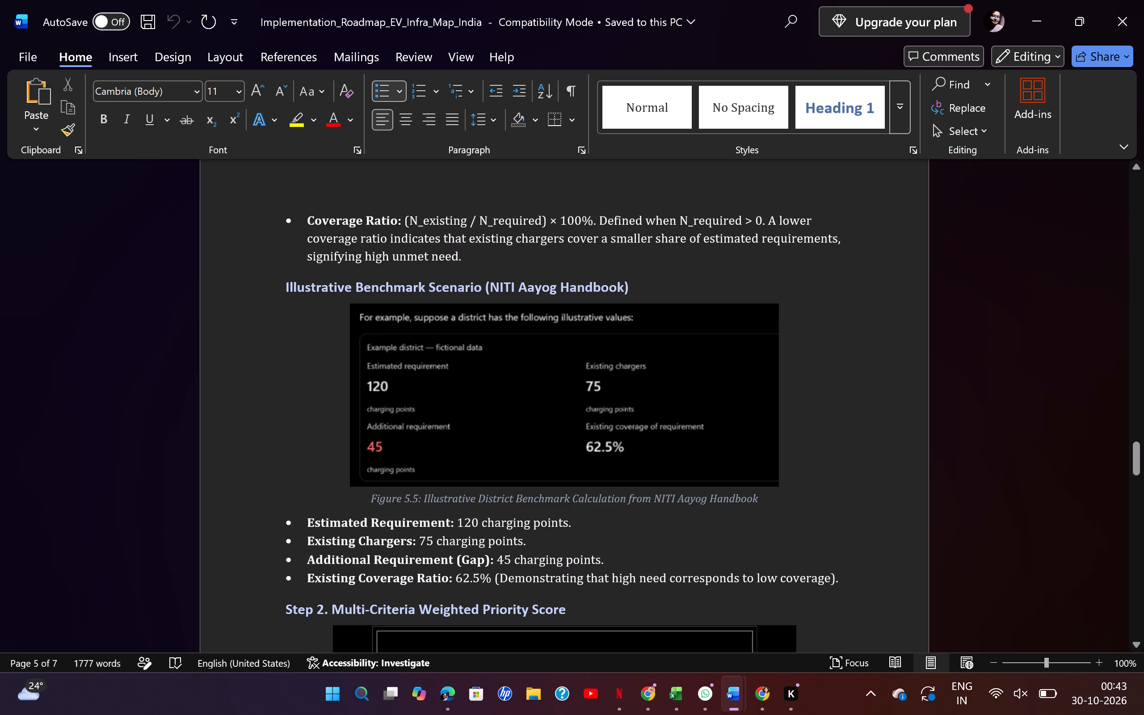
left_click_drag(855, 574, 280, 293)
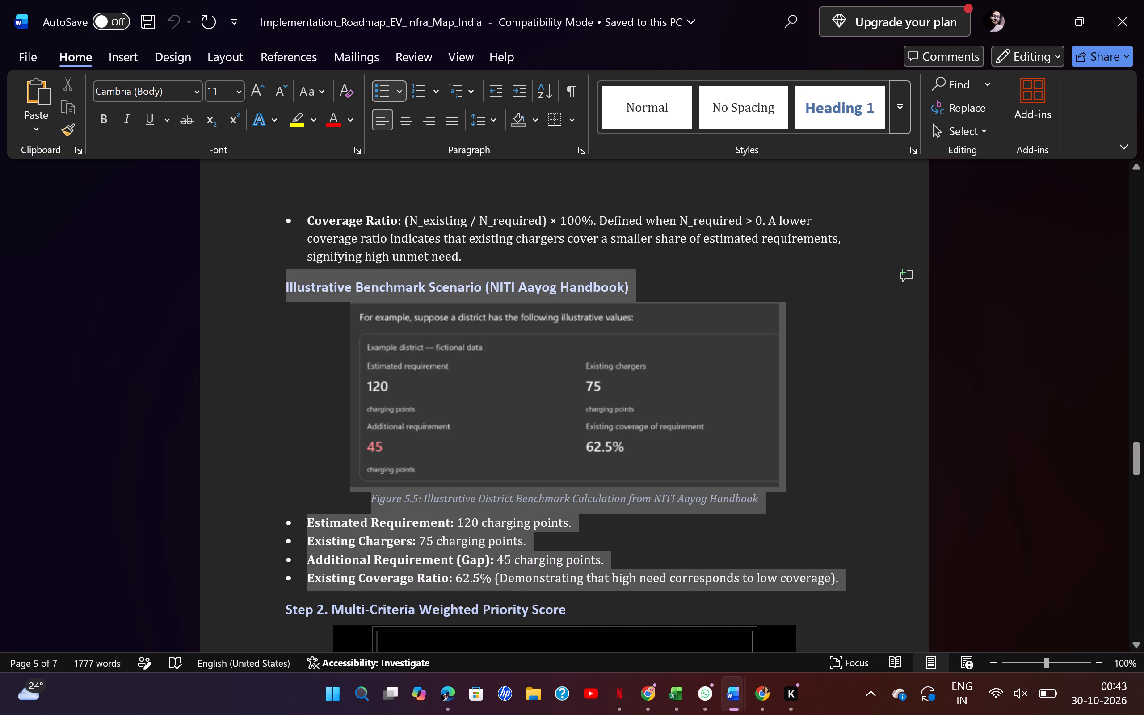
left_click_drag(280, 293, 279, 291)
key("BackSpace")
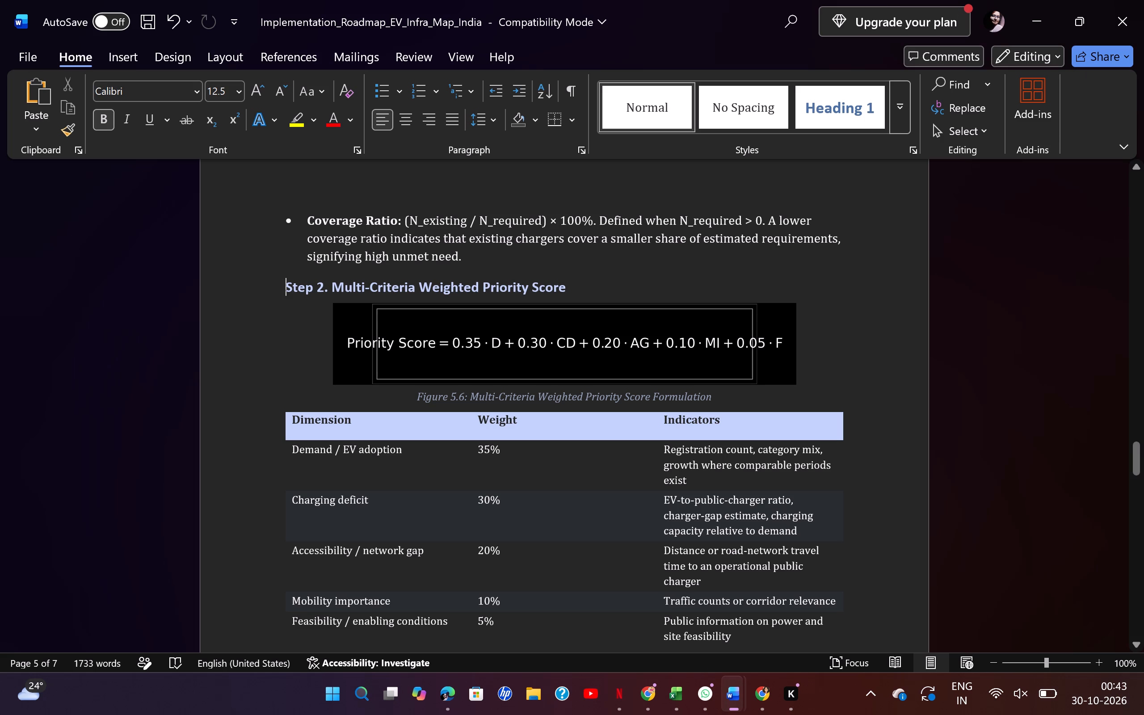
Recheck section 5 from the Priority Score table back to the Daily Public Charging Demand formula.
scroll(595, 332, "down", 4)
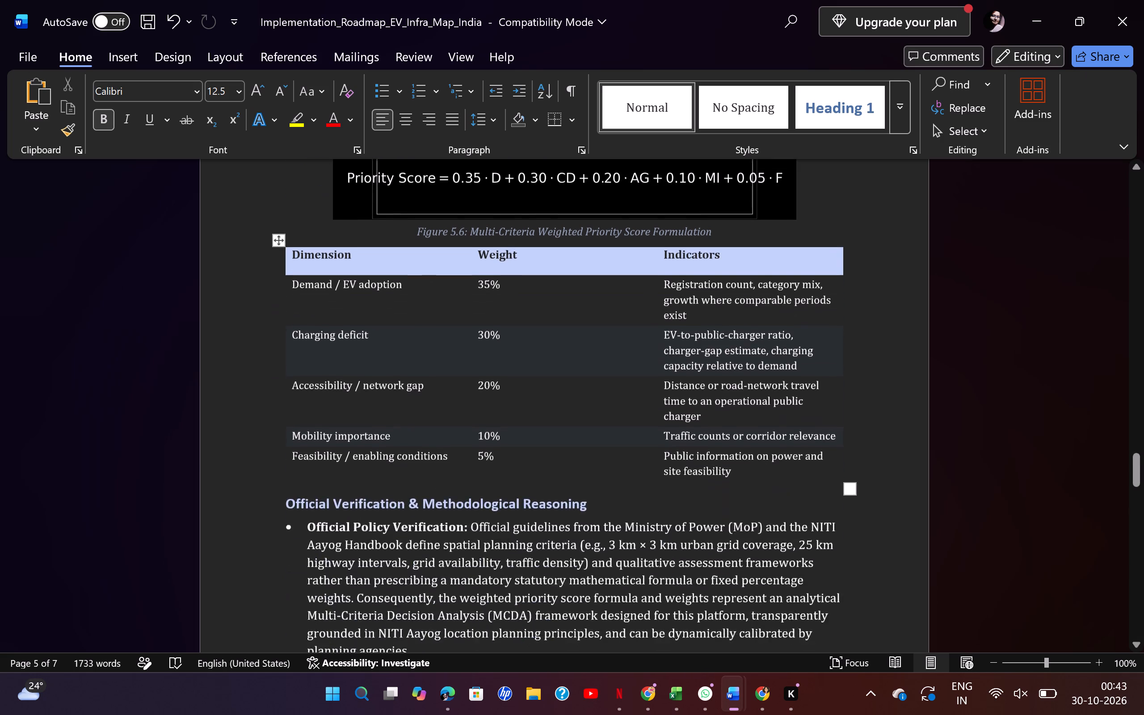
scroll(595, 332, "up", 6)
scroll(555, 343, "up", 9)
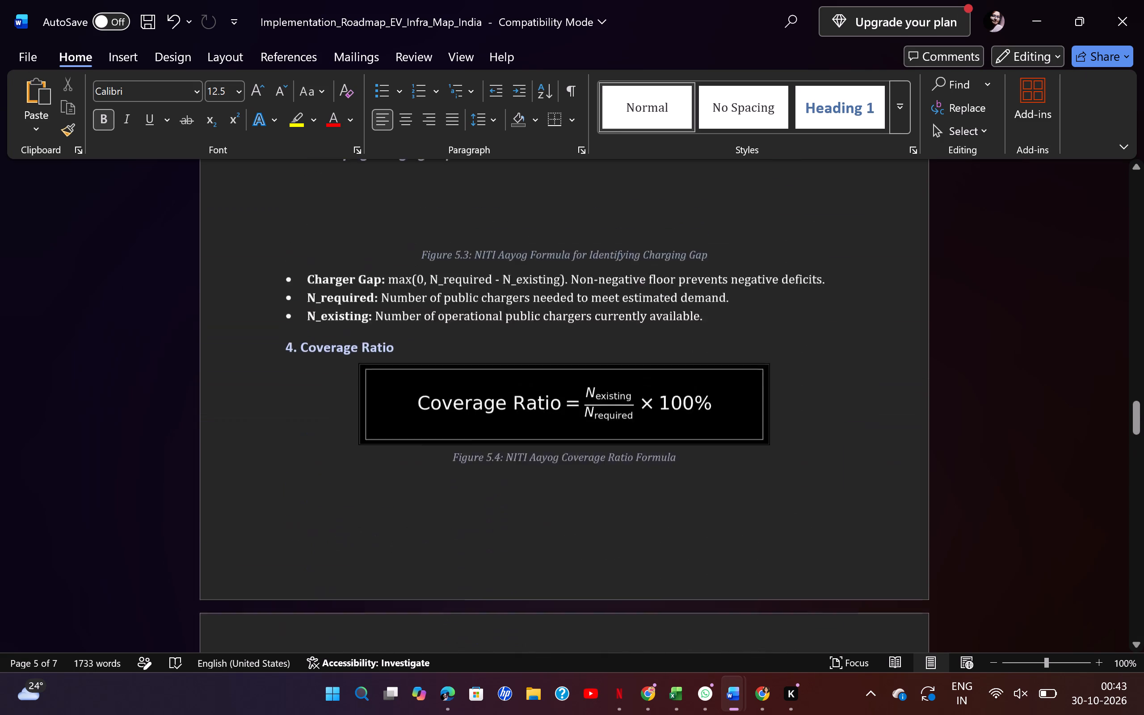
scroll(555, 342, "up", 13)
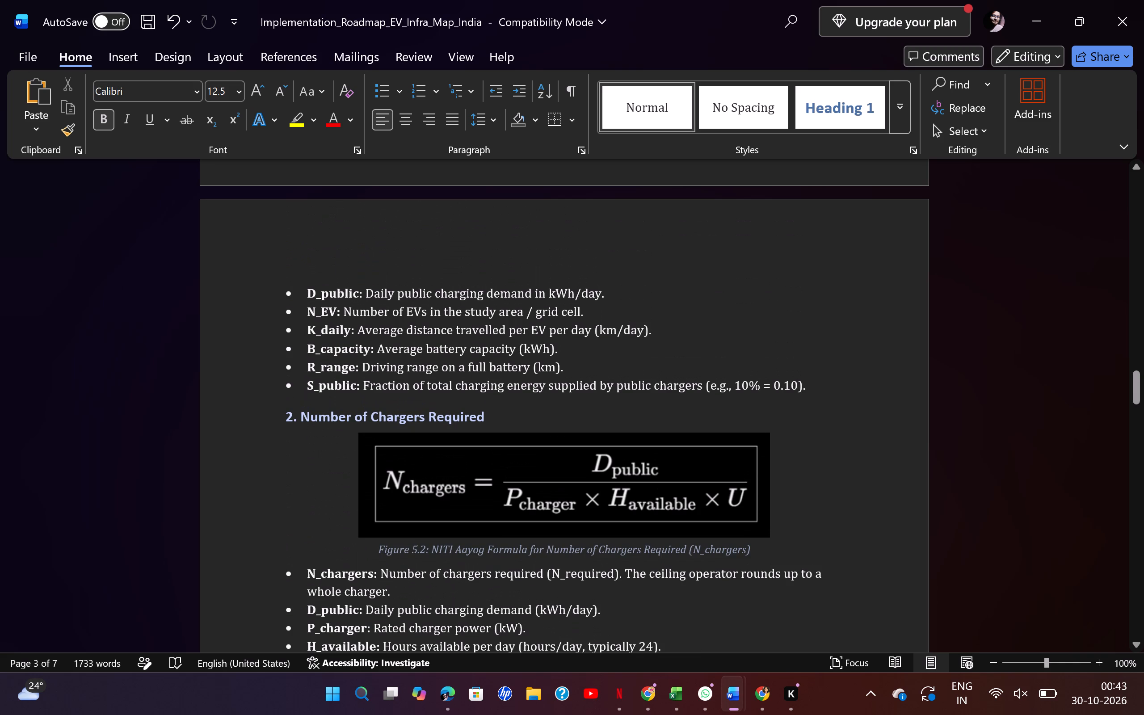
scroll(555, 342, "up", 12)
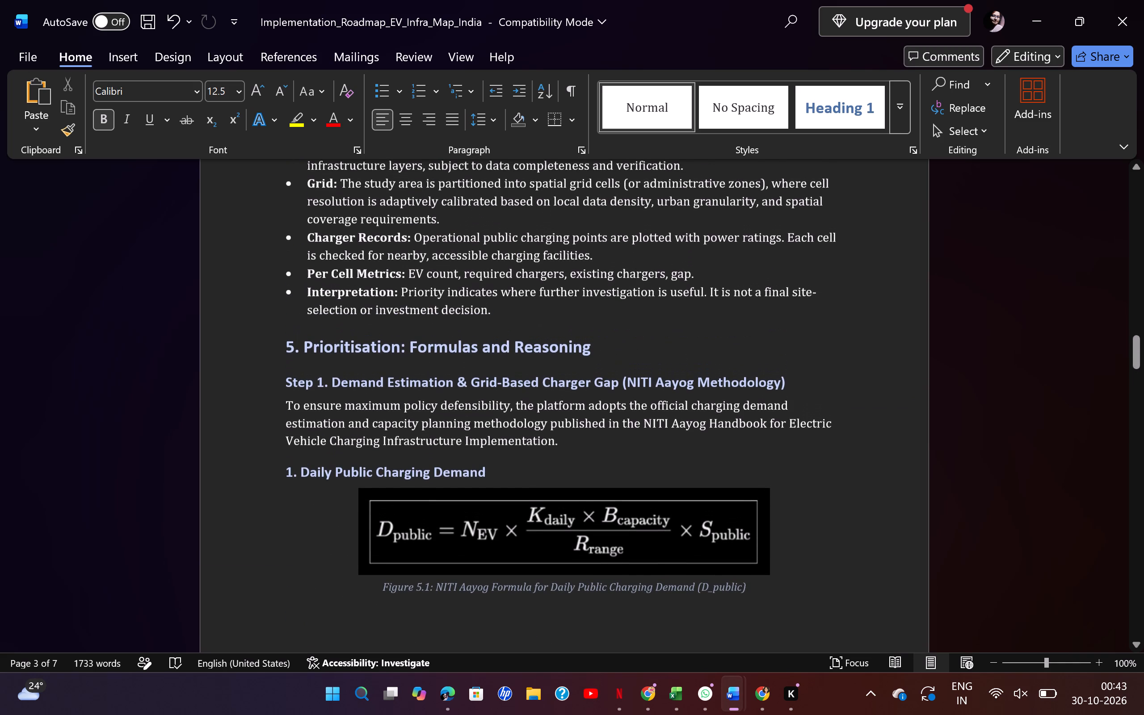
scroll(555, 342, "down", 4)
scroll(555, 342, "up", 1)
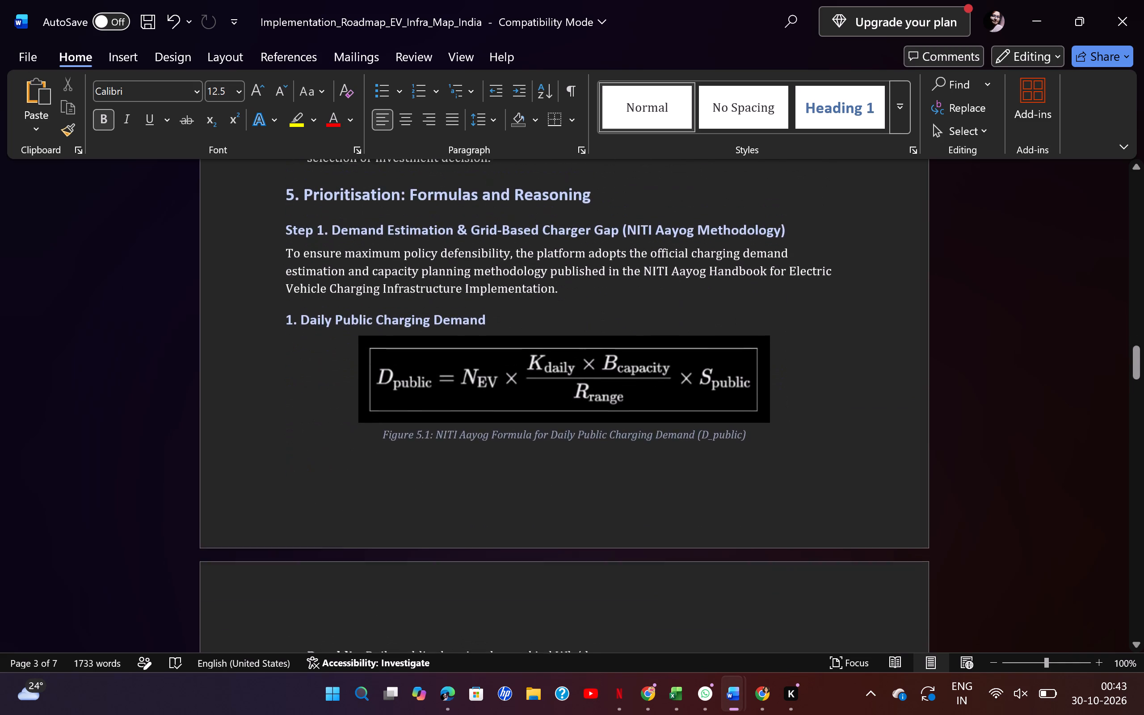
scroll(555, 342, "down", 20)
scroll(555, 342, "down", 4)
scroll(555, 342, "up", 1)
Review the document from the Priority Score and methodological reasoning to section 6's development stages and scalability phases.
scroll(555, 342, "down", 8)
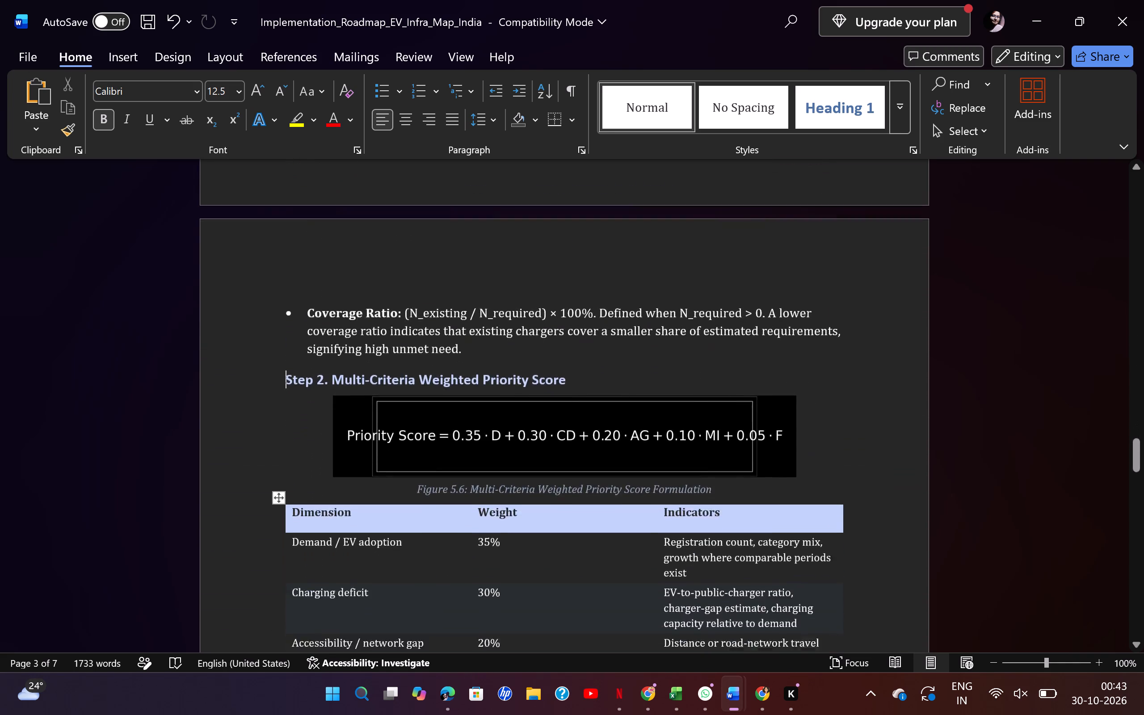
scroll(555, 342, "down", 12)
scroll(555, 342, "up", 4)
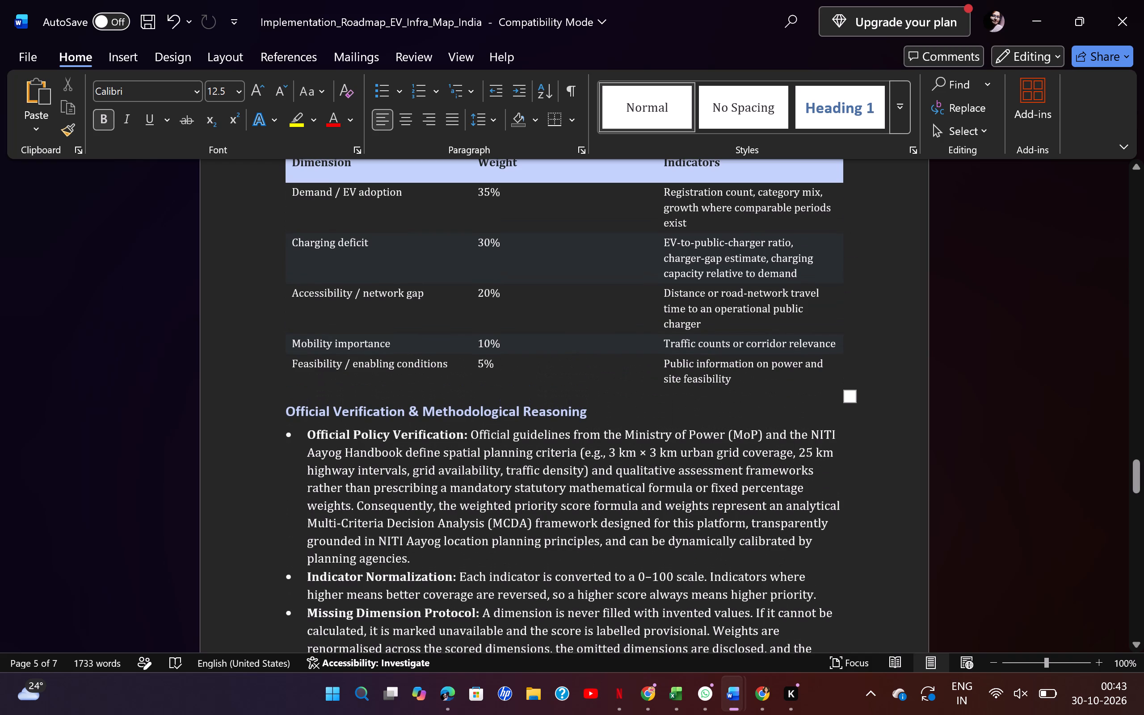
scroll(555, 342, "down", 13)
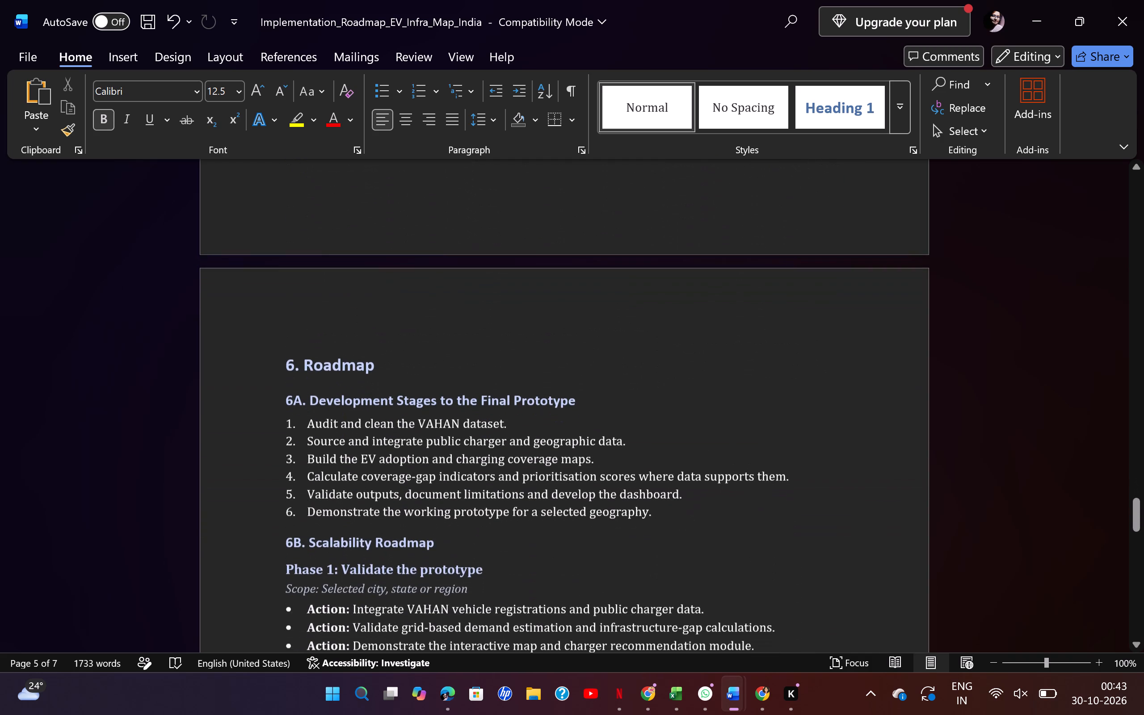
scroll(555, 342, "down", 5)
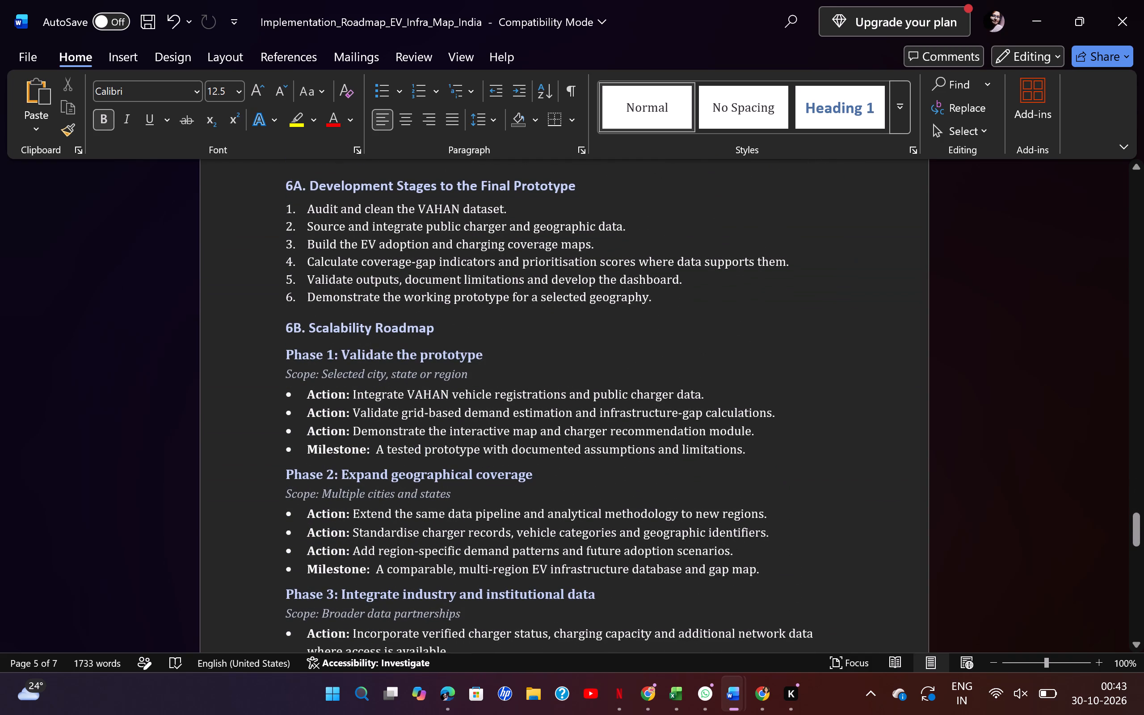
scroll(555, 342, "down", 3)
scroll(555, 342, "up", 7)
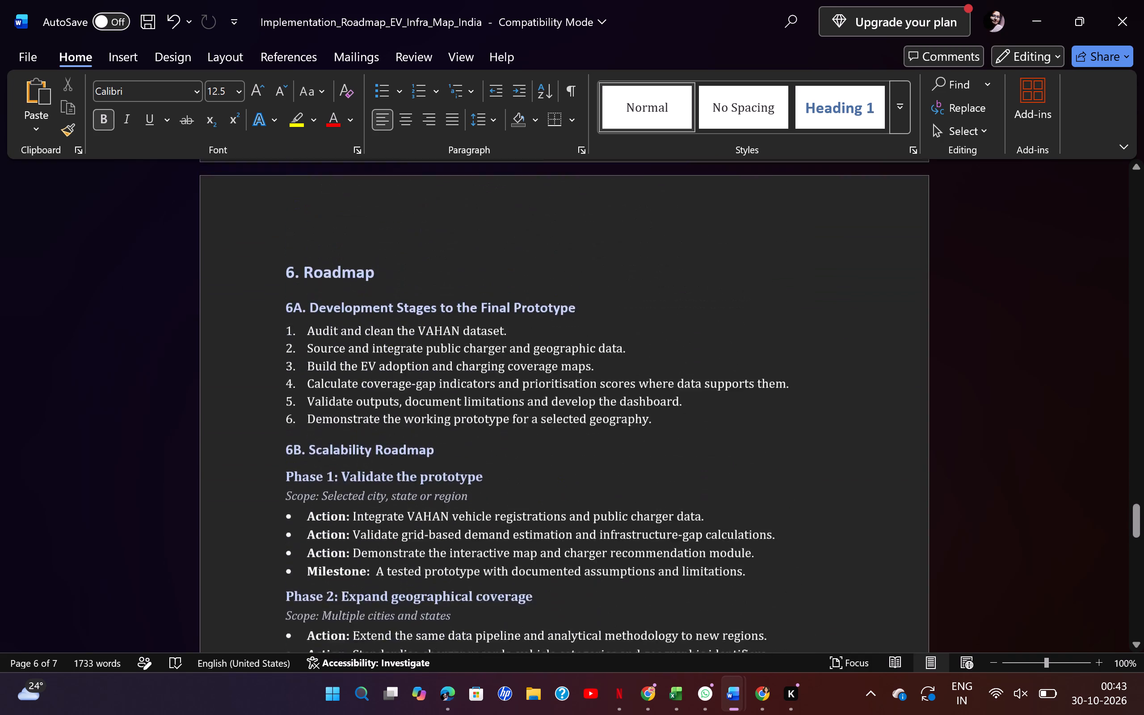
Insert three blank unbulleted lines between the Coverage Ratio bullet and the Step 2 heading in section 5.
scroll(555, 342, "up", 15)
scroll(555, 342, "up", 17)
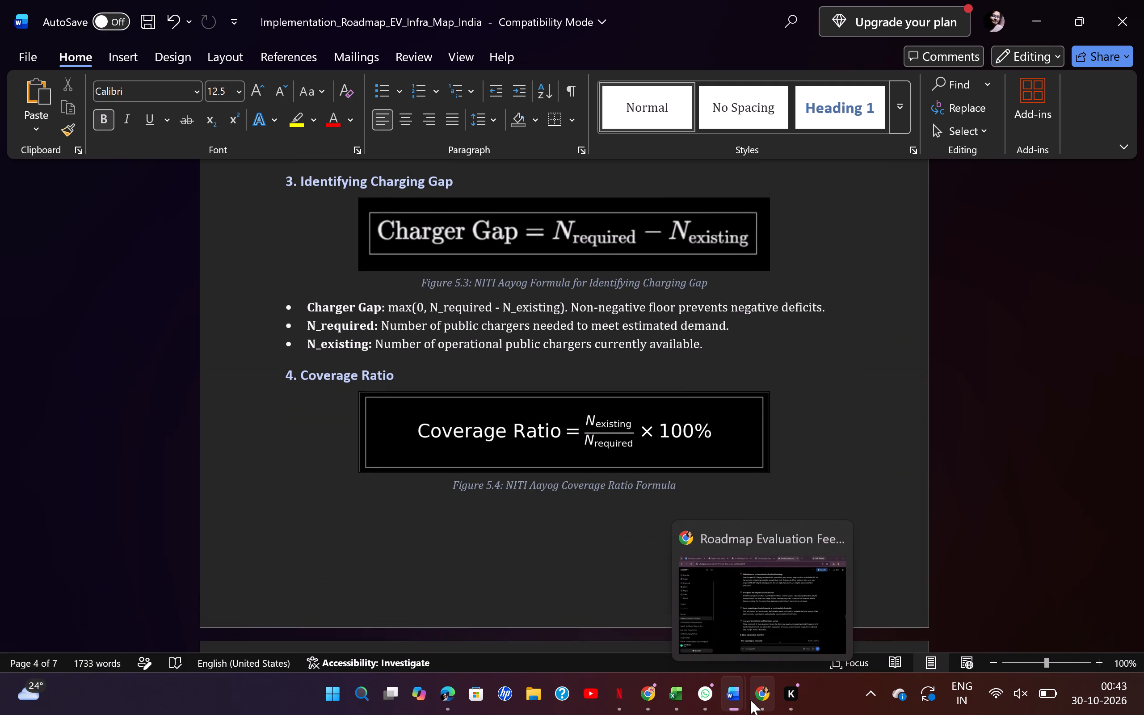
left_click(736, 703)
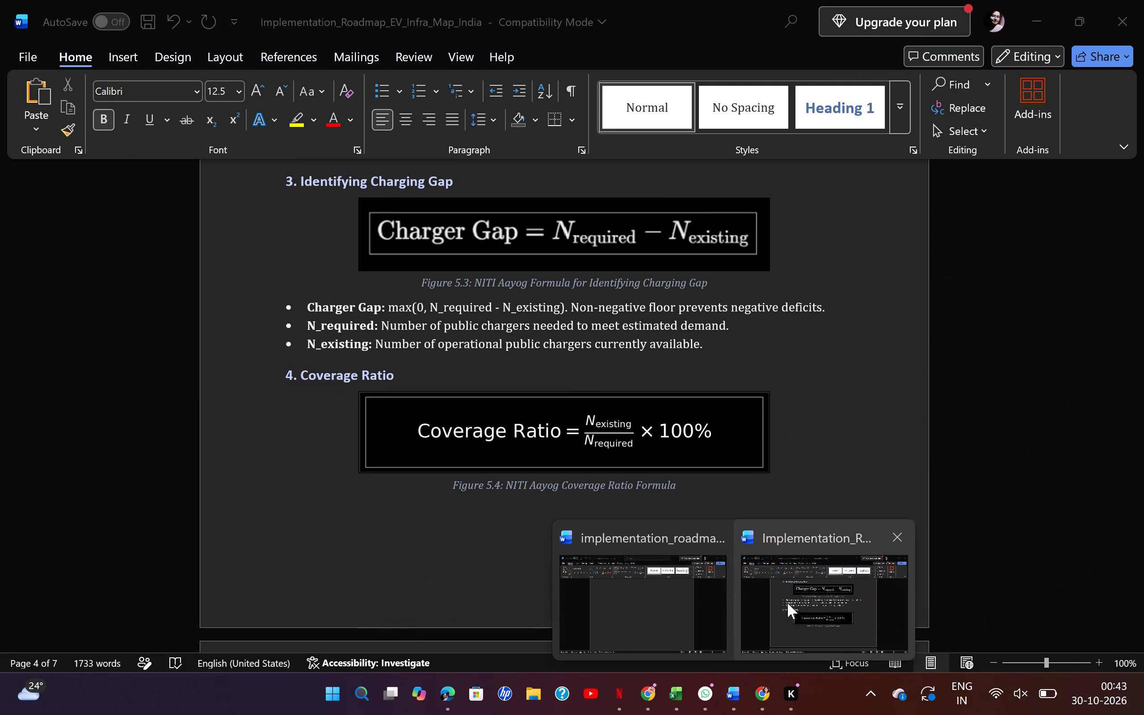
scroll(751, 318, "up", 17)
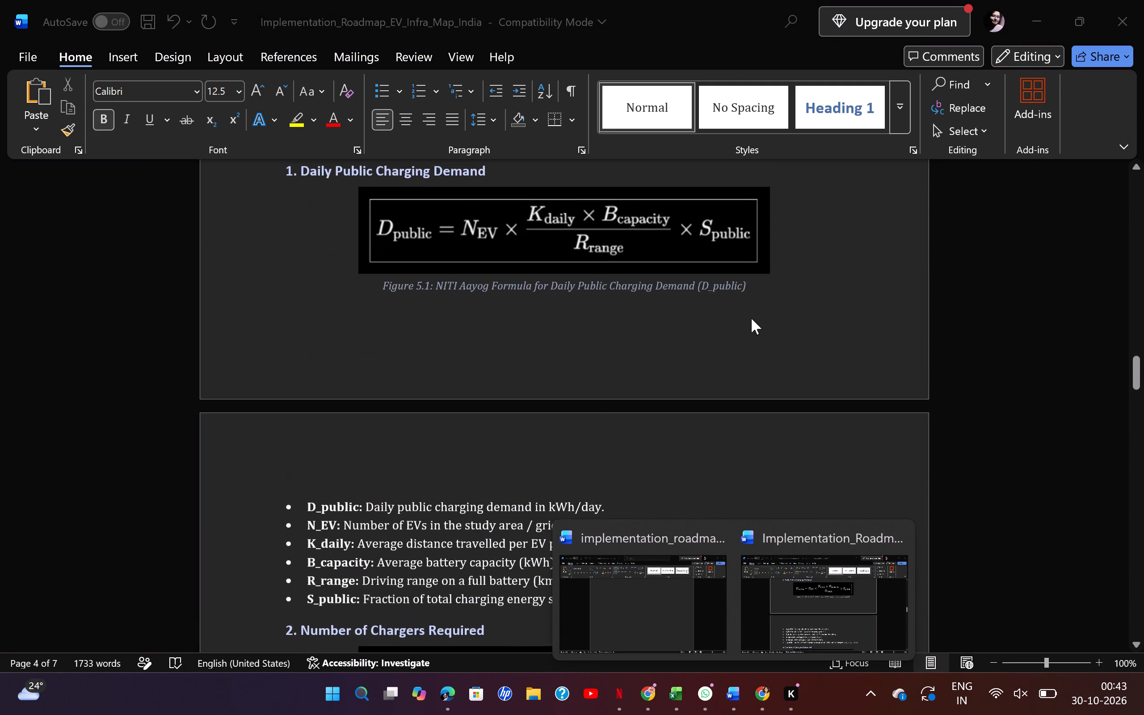
scroll(751, 318, "down", 16)
left_click(767, 428)
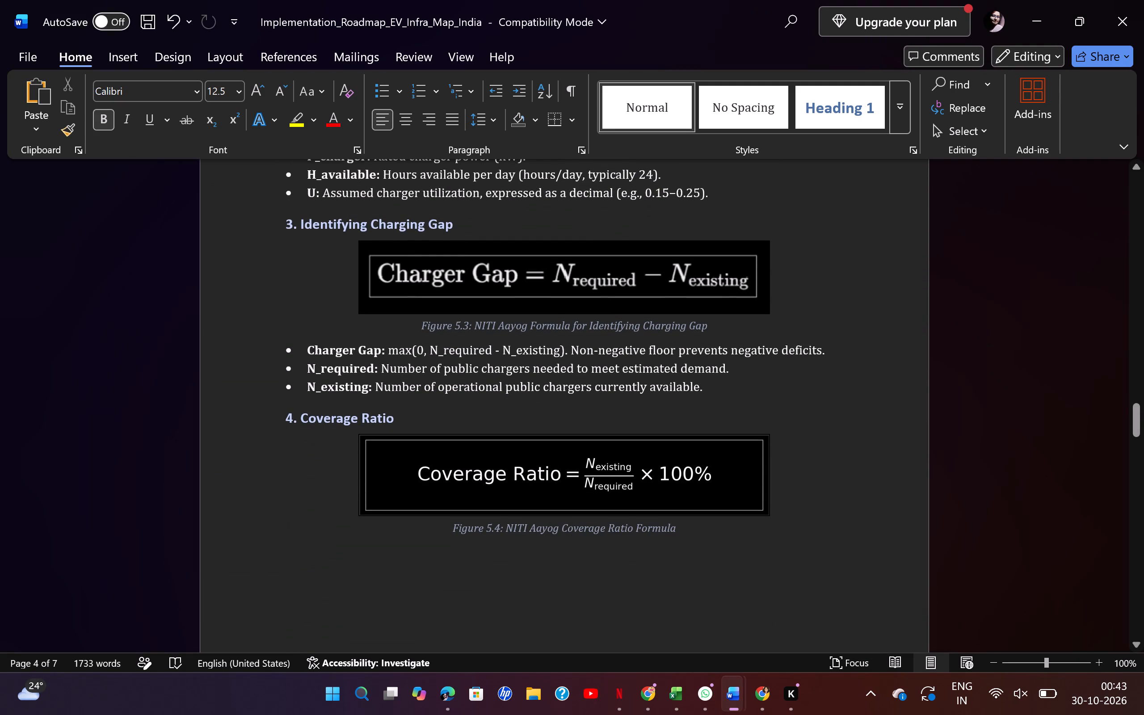
scroll(640, 460, "down", 11)
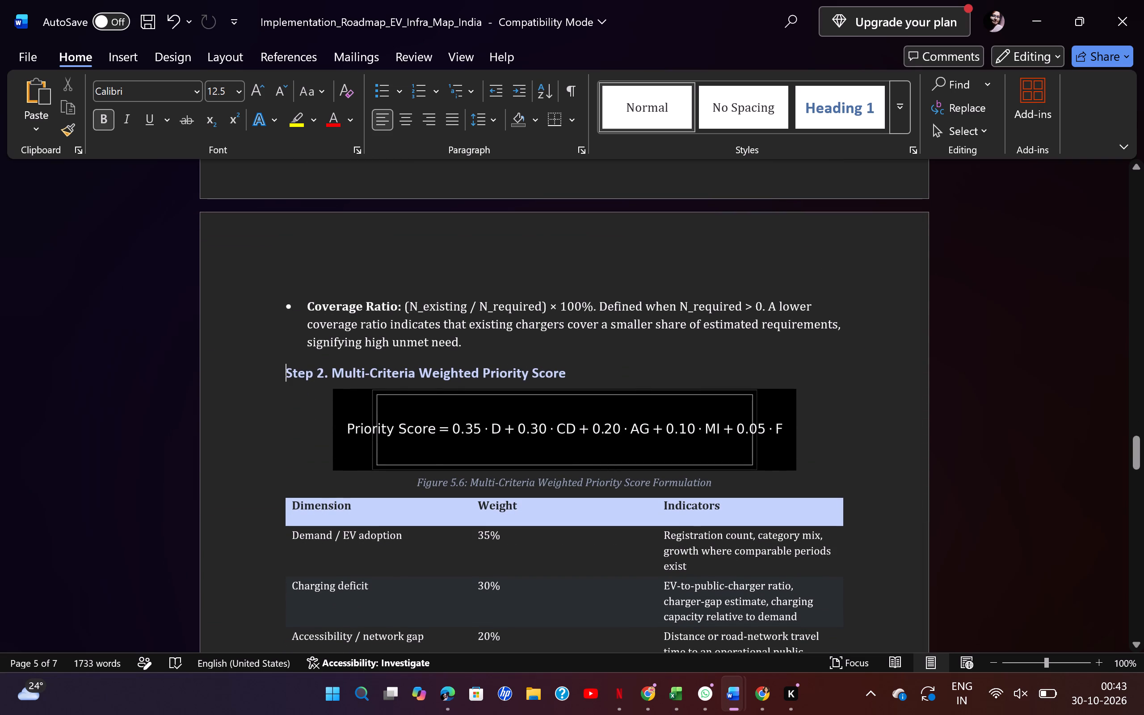
left_click(561, 352)
key("Return")
key("Return")
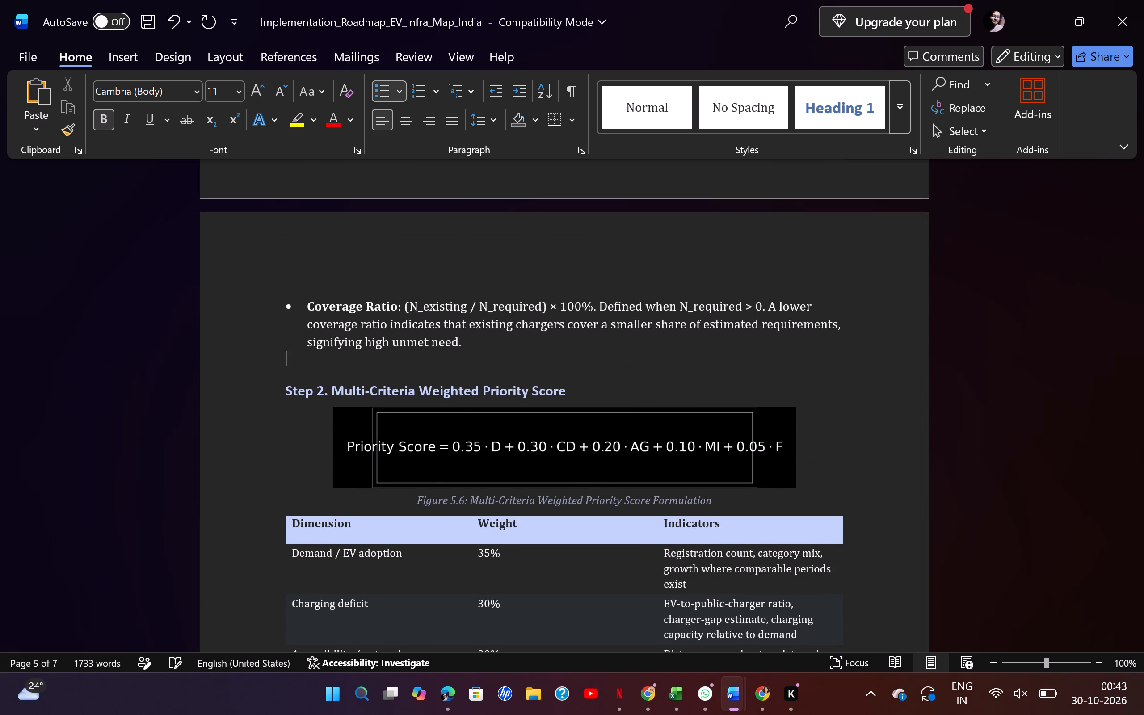
key("Return")
key("Return")
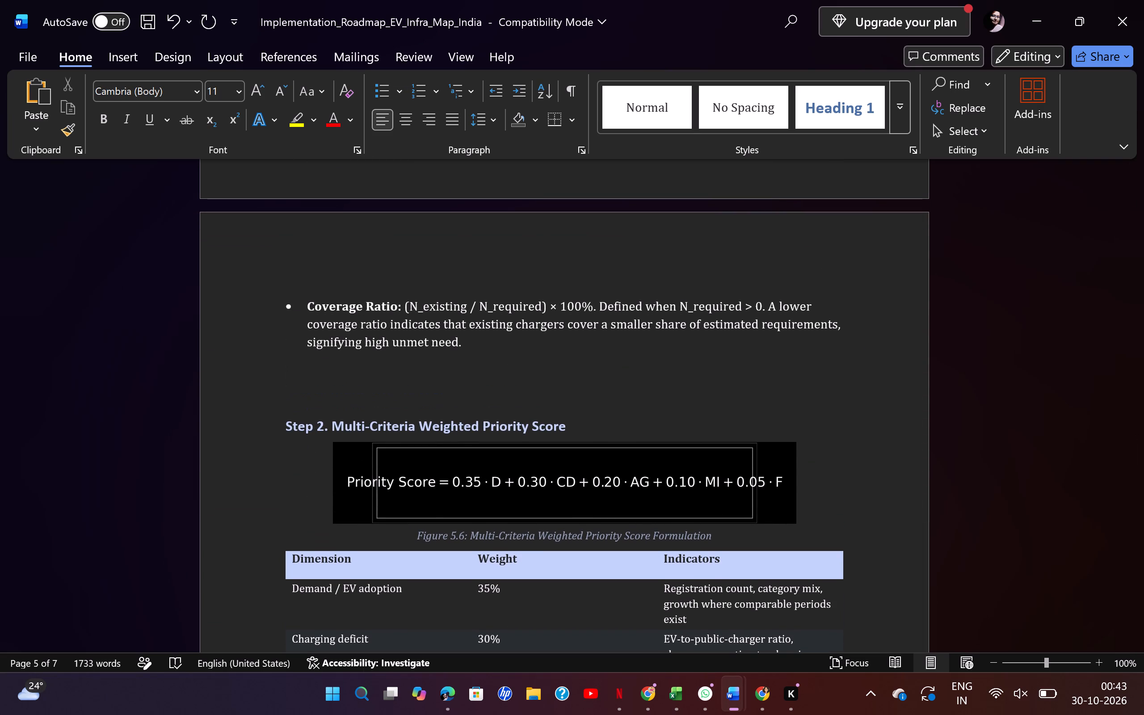
Write the line "How we are integrating the charging estimation calculation in map?" directly above the Step 2 heading.
type("How ar")
key("BackSpace")
key("BackSpace")
type("we are integrating the charging")
key("space")
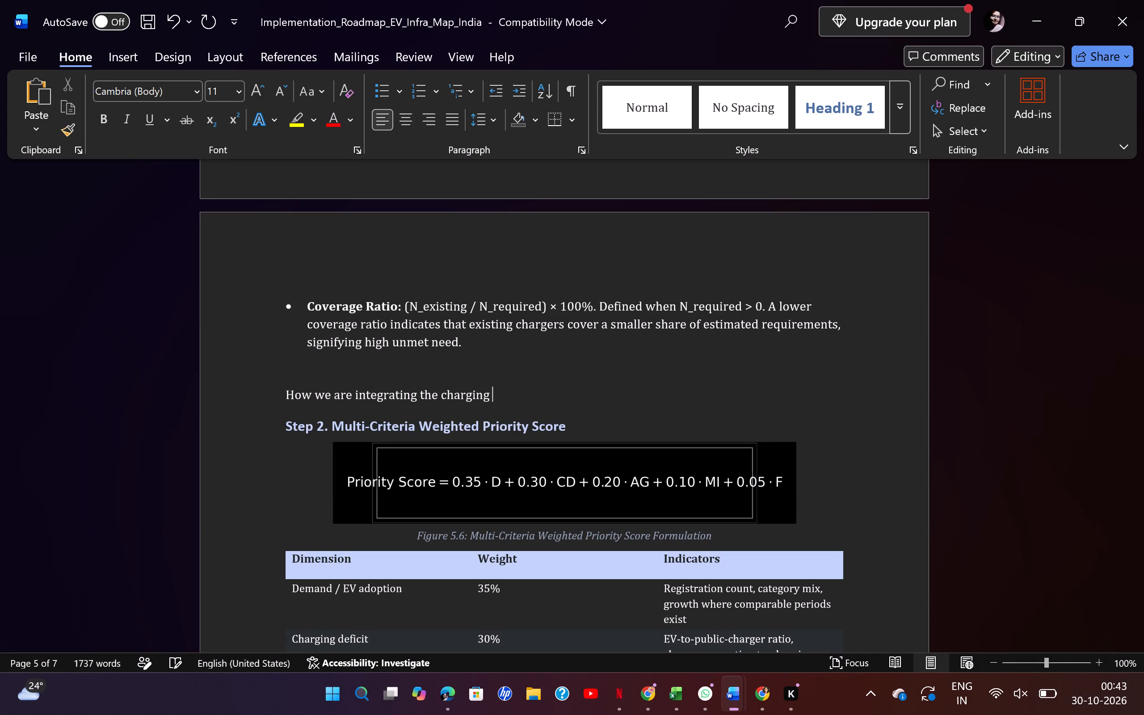
type("estimation")
key("space")
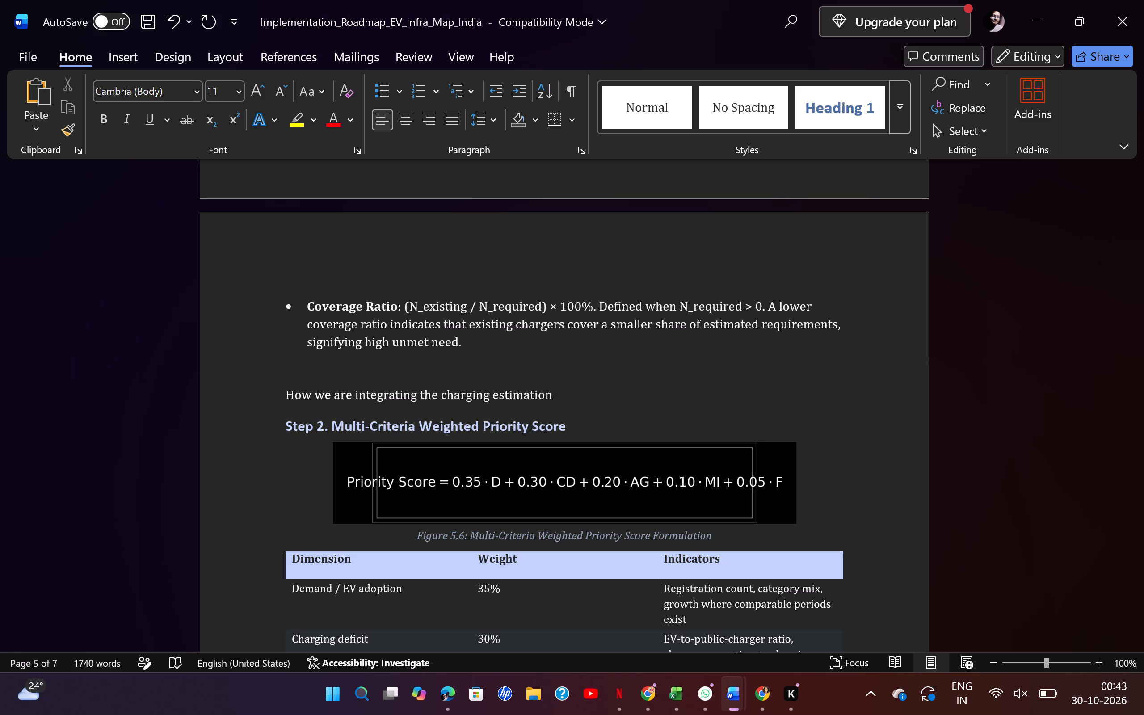
type("calculation in map?")
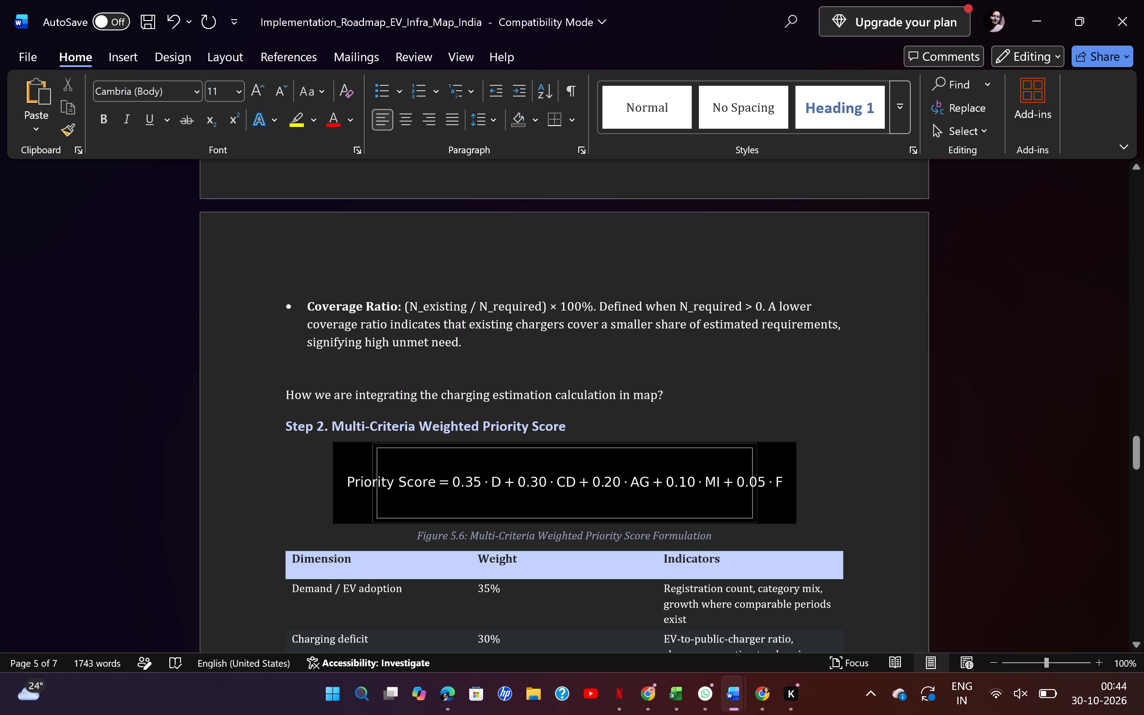
Select the text of the new charging estimation question from "are integrating" to its end.
left_click_drag(675, 393, 341, 390)
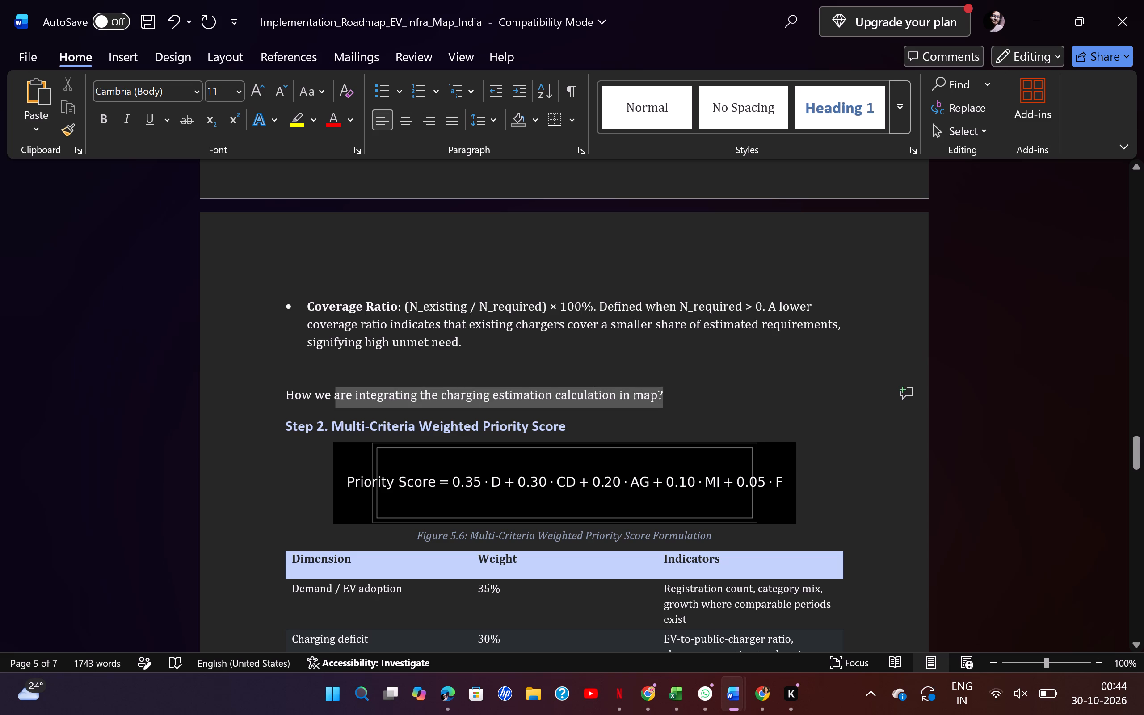
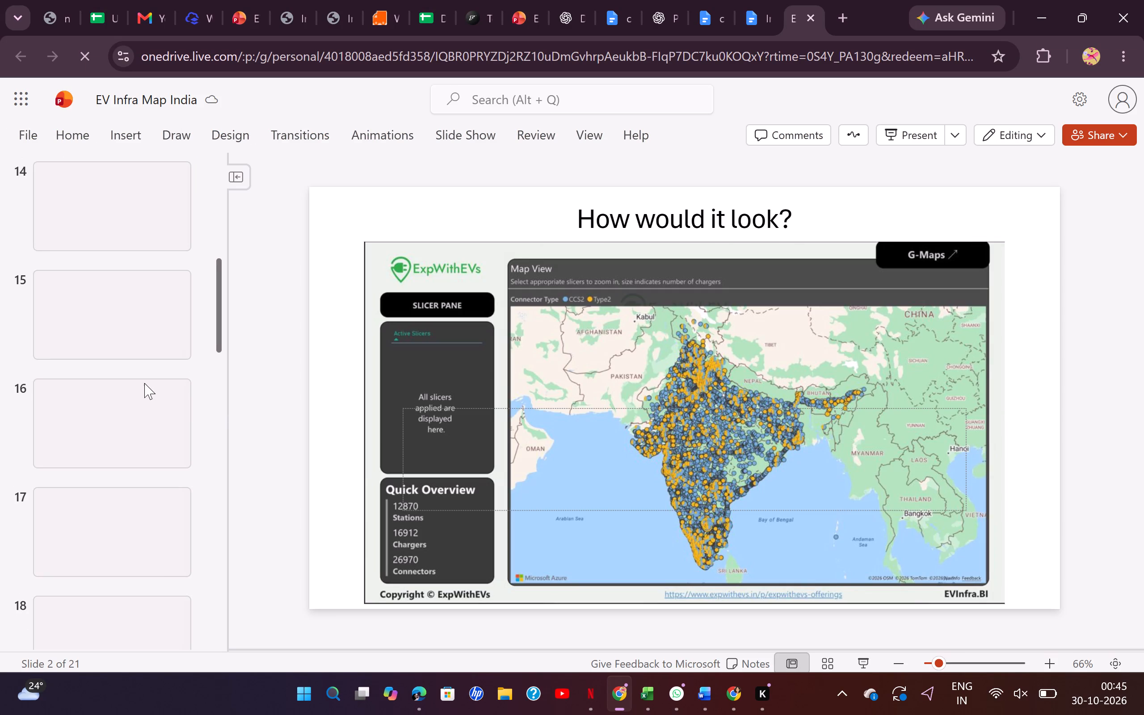
scroll(144, 383, "down", 6)
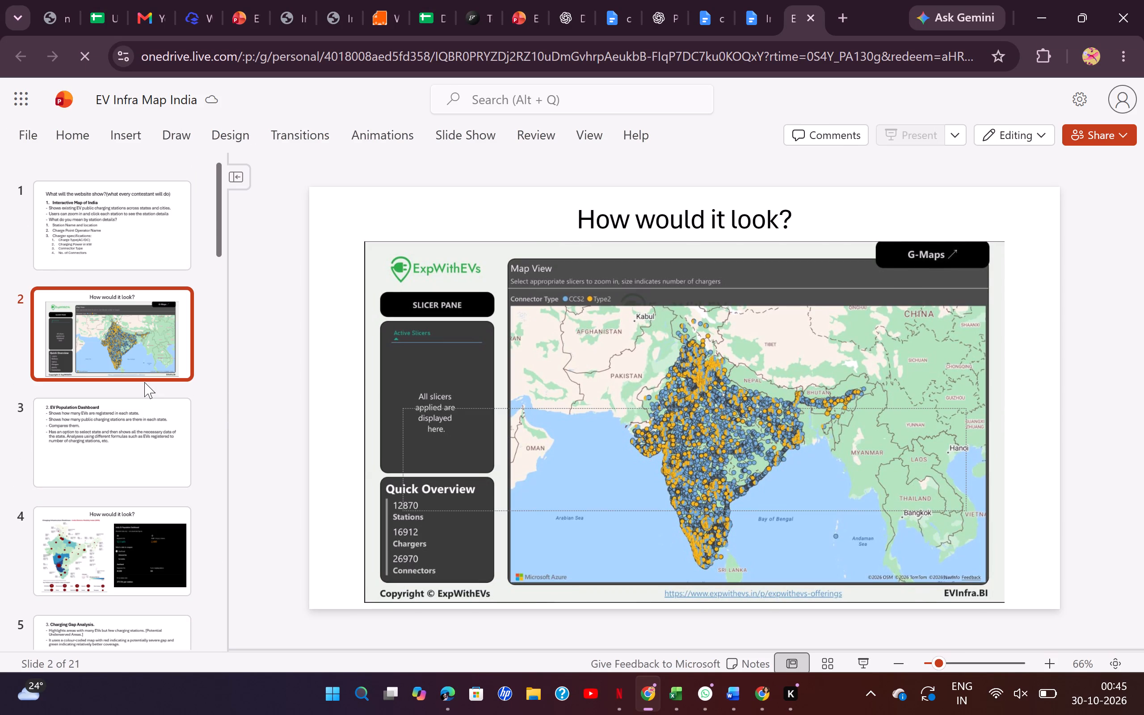
scroll(122, 552, "down", 5)
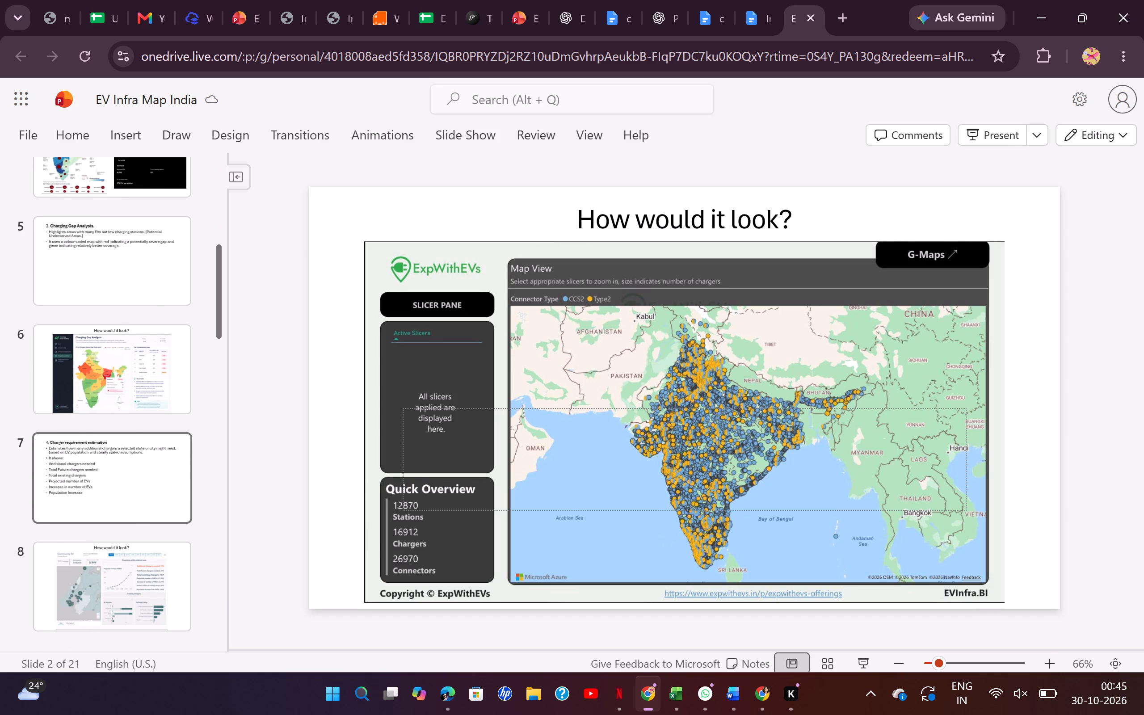
scroll(126, 404, "down", 3)
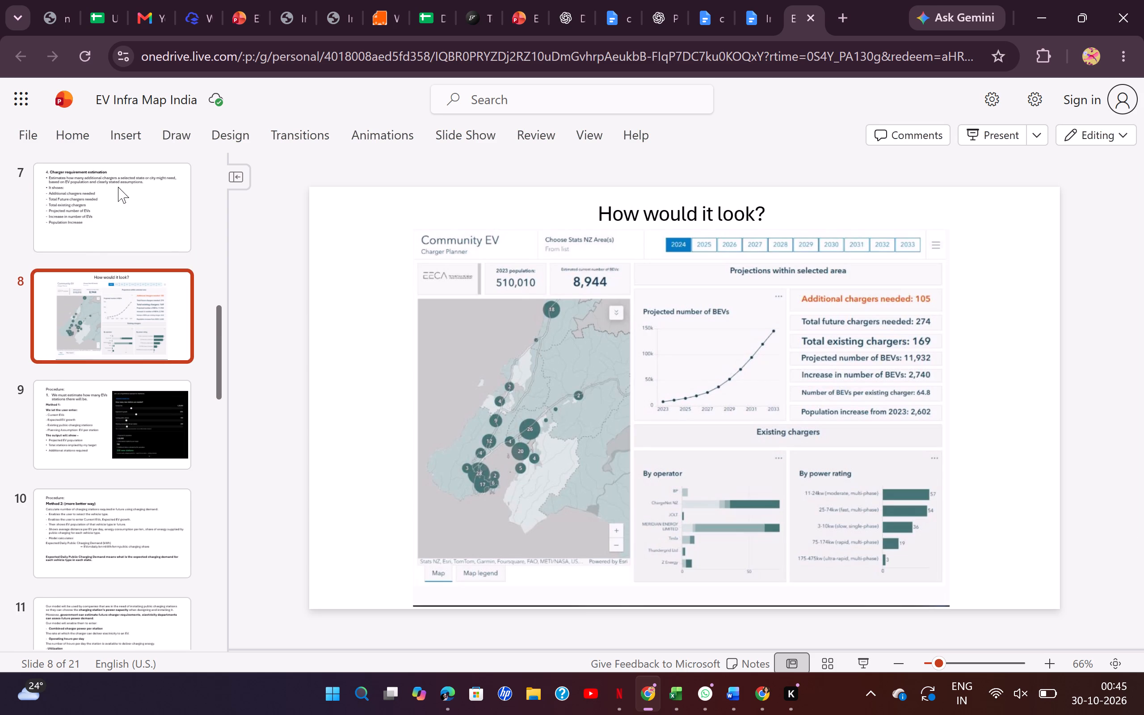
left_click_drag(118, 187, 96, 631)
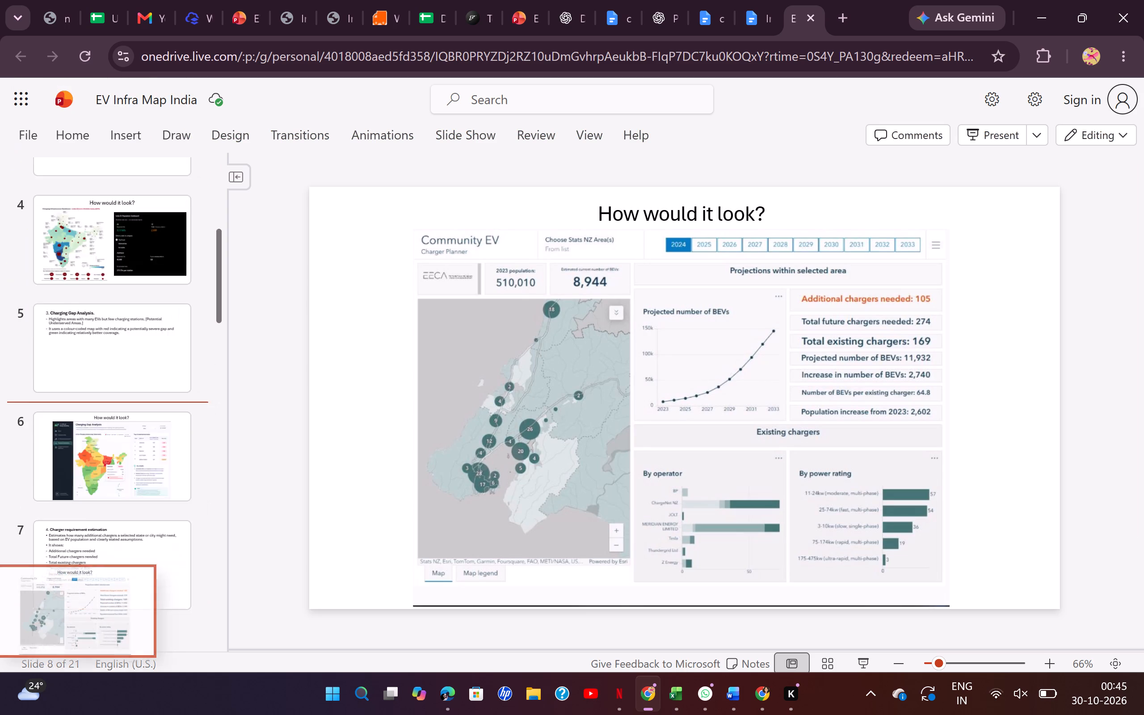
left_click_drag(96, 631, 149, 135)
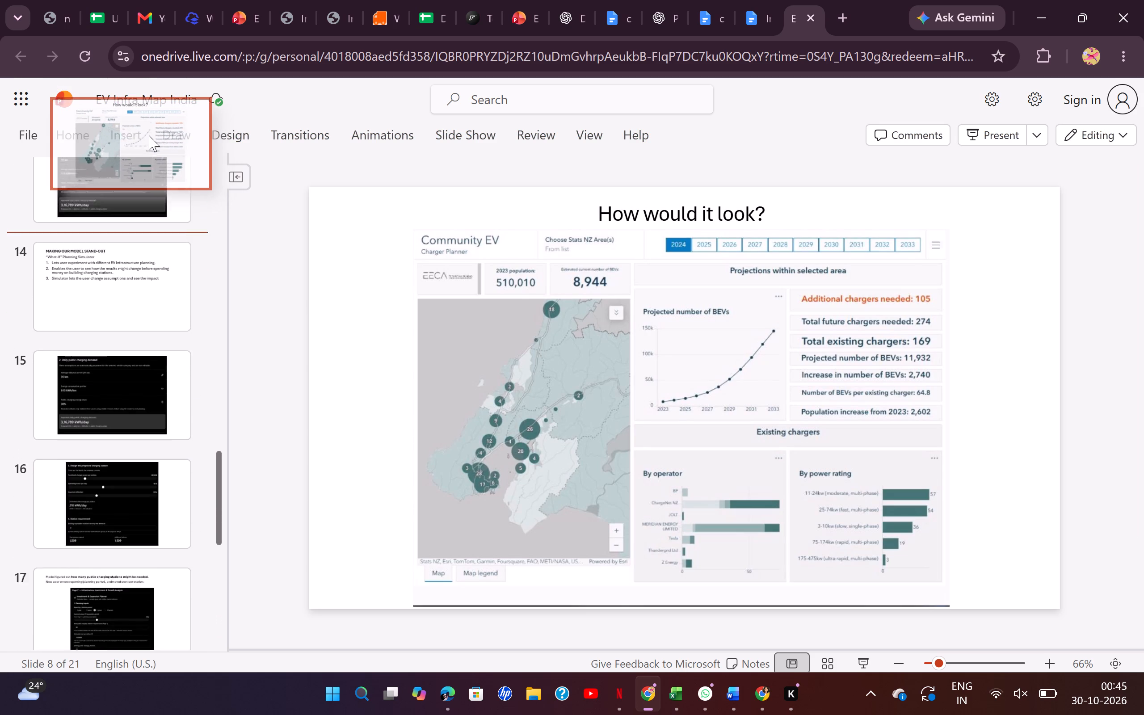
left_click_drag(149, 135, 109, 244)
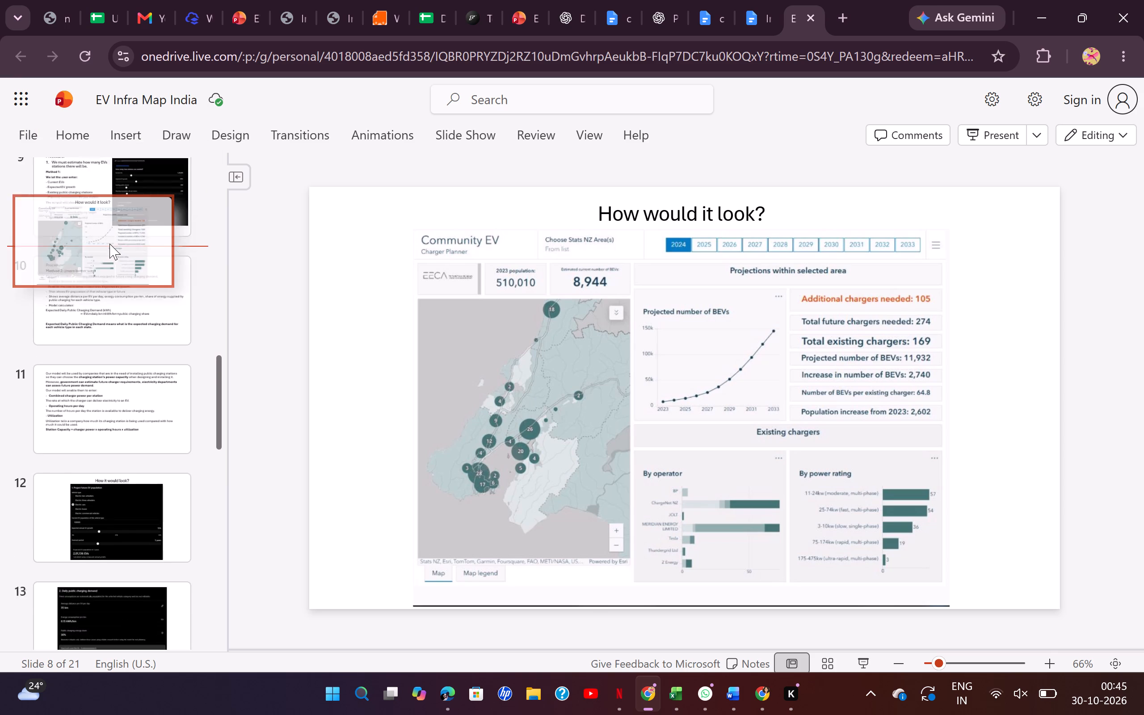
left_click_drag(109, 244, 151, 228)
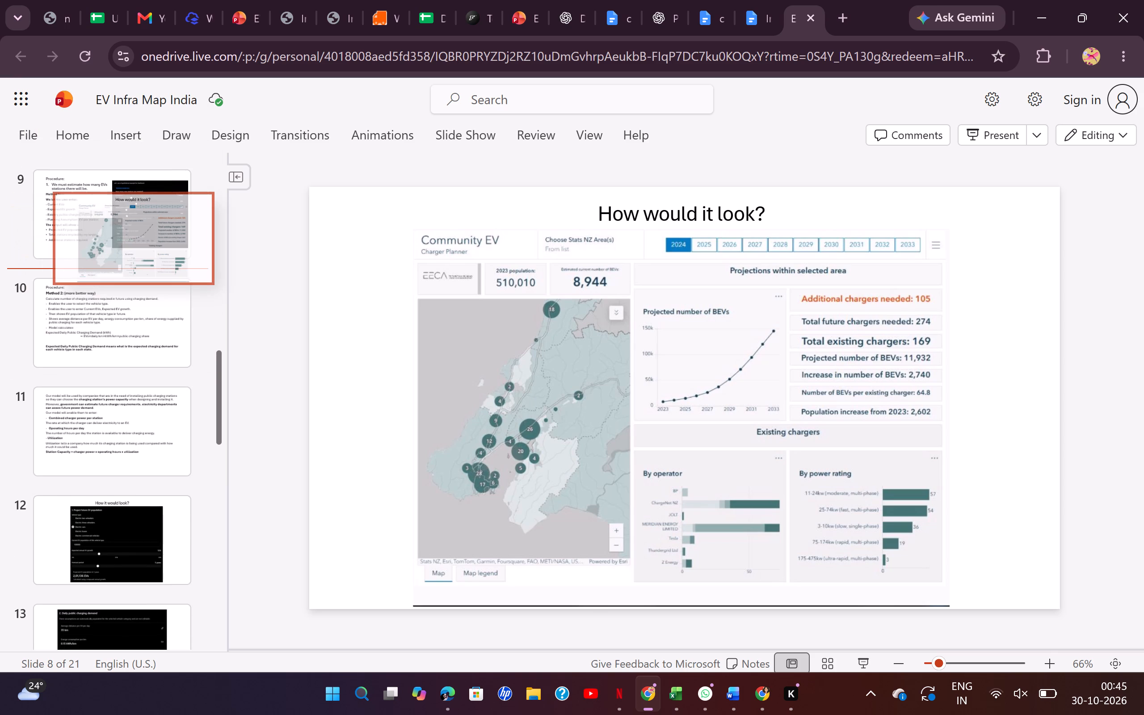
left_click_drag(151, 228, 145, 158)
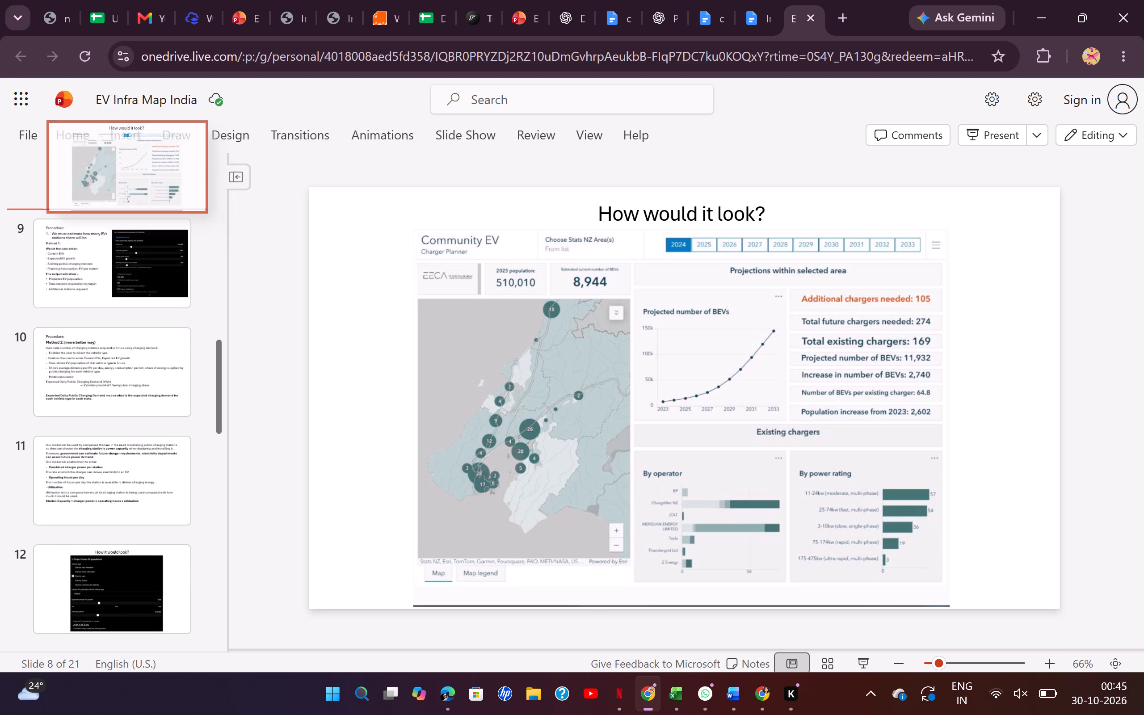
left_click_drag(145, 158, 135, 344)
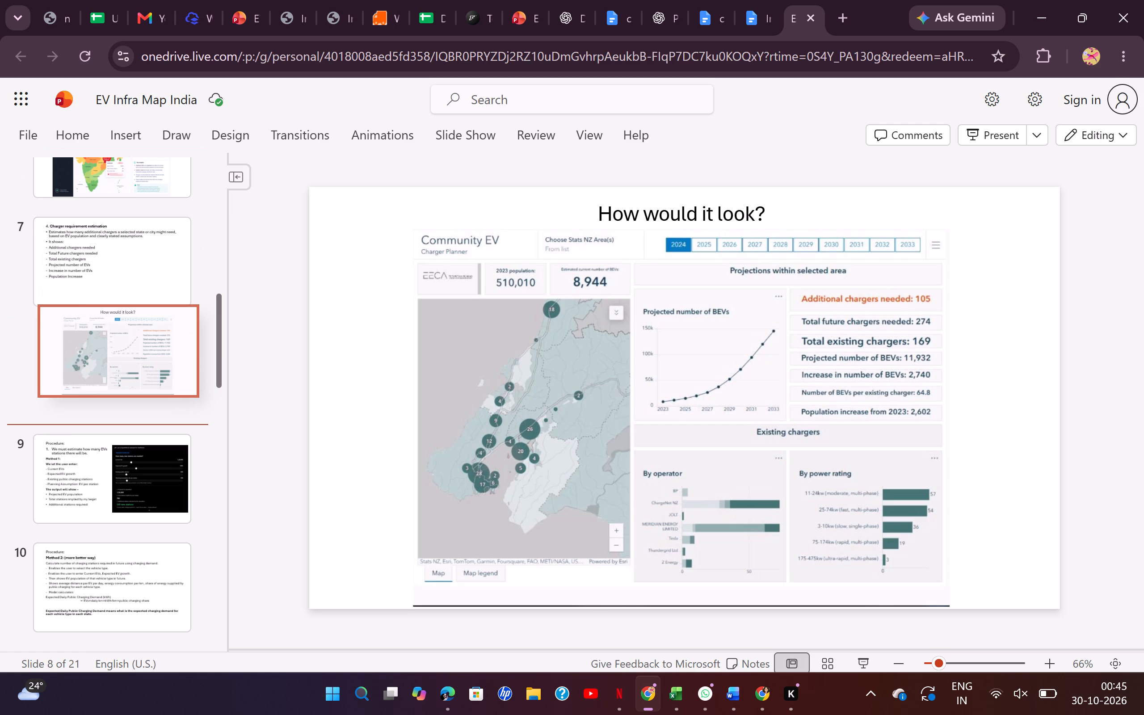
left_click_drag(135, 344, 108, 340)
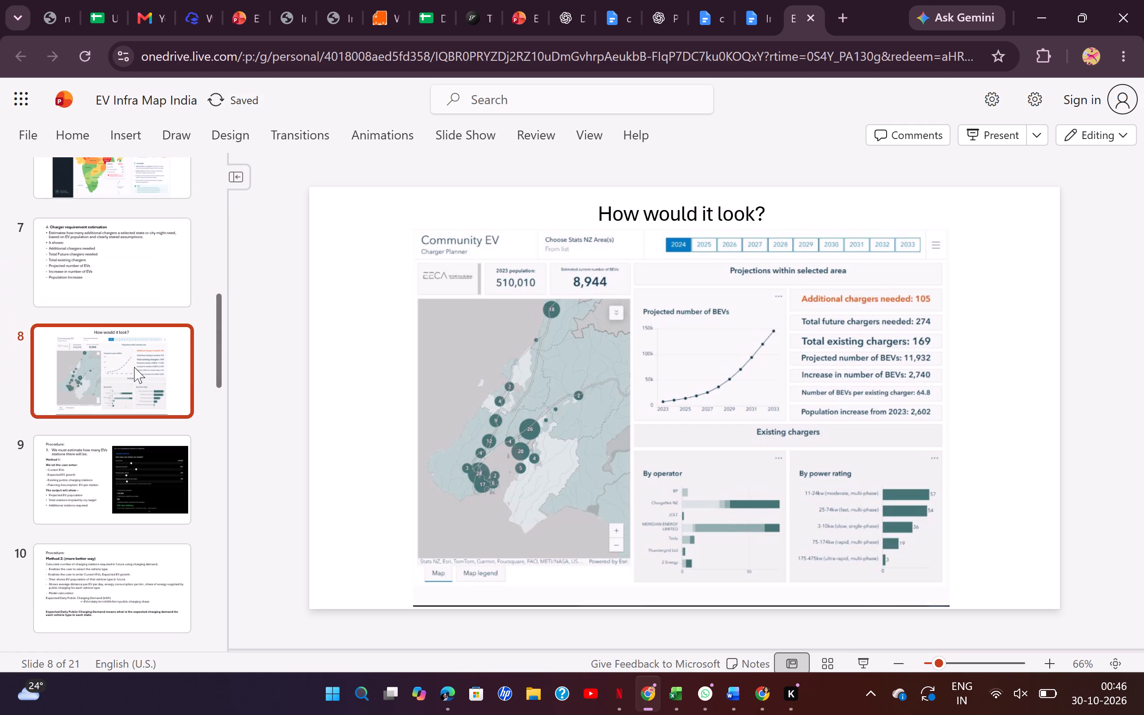
Review the charger requirement estimation slide, the Method 1 and Method 2 procedure slides, and the station capacity slide.
left_click(200, 272)
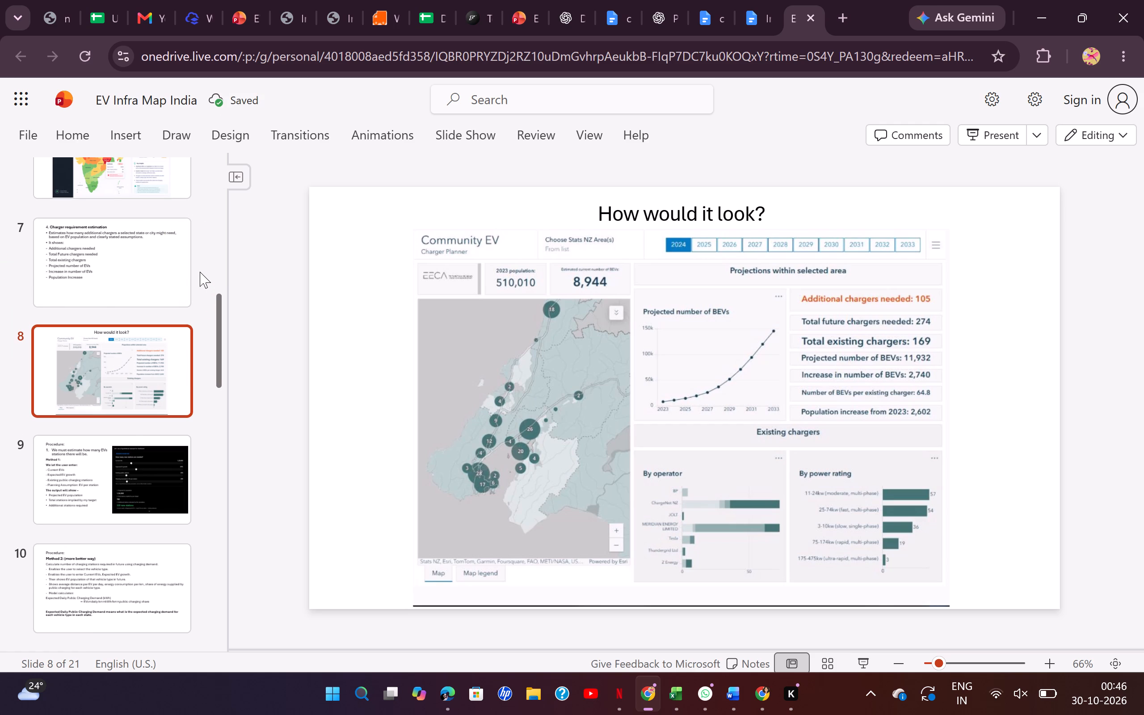
left_click(143, 319)
left_click(145, 418)
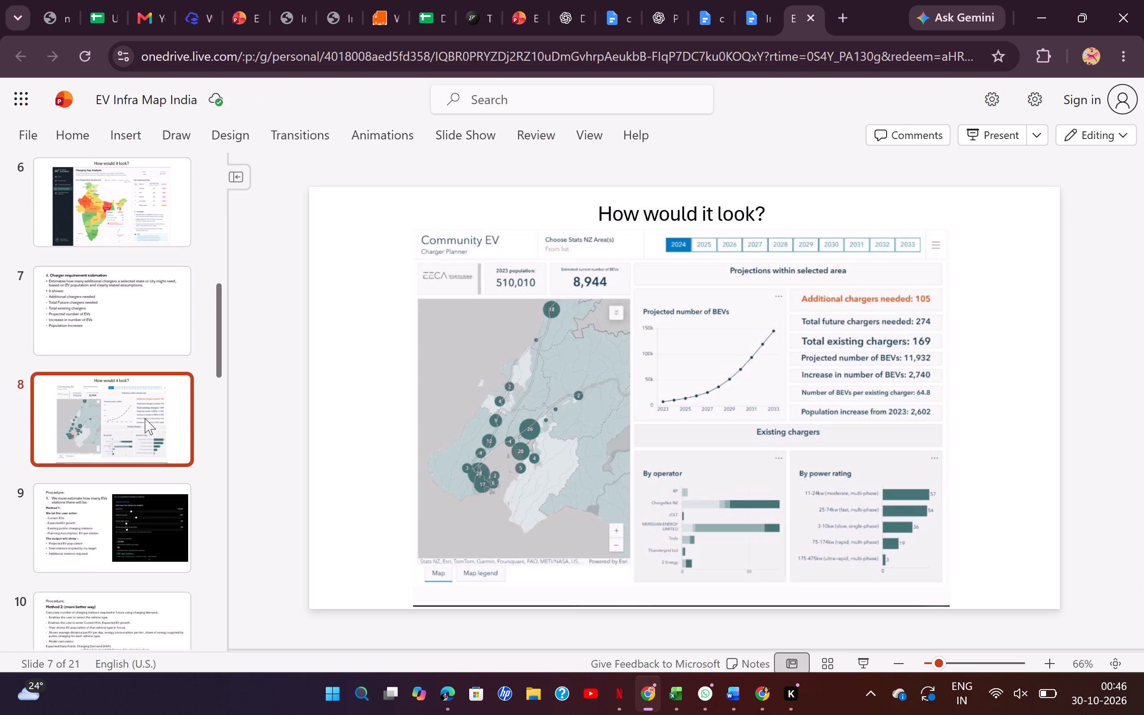
left_click(133, 316)
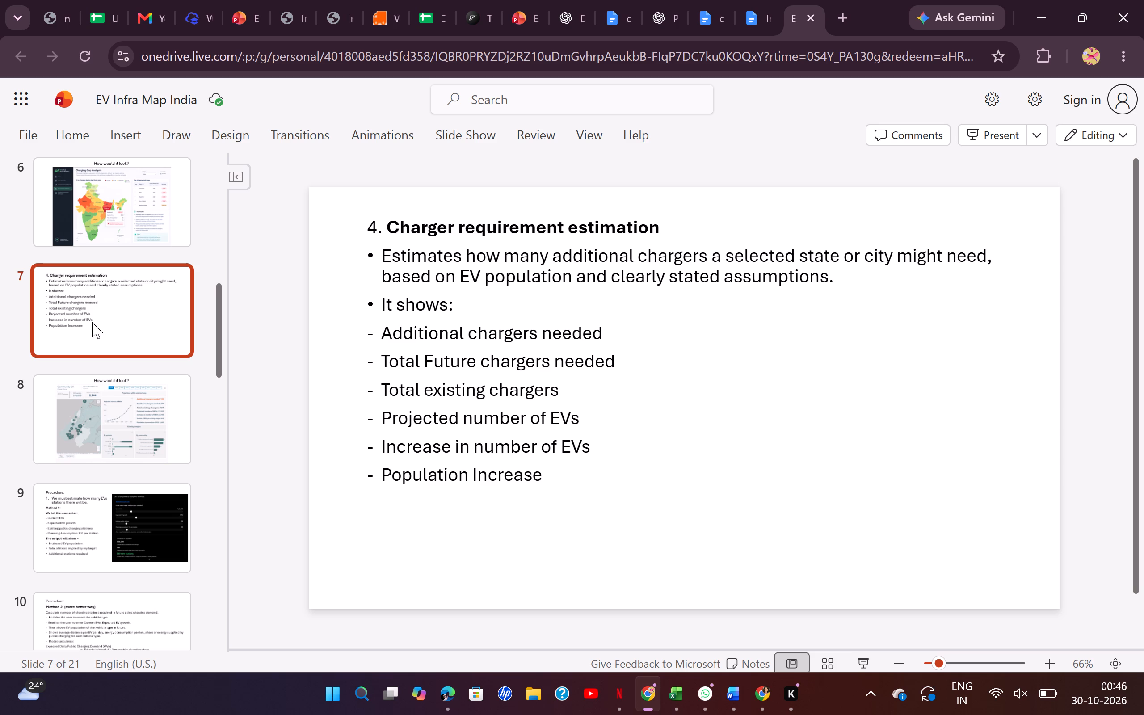
scroll(92, 322, "up", 13)
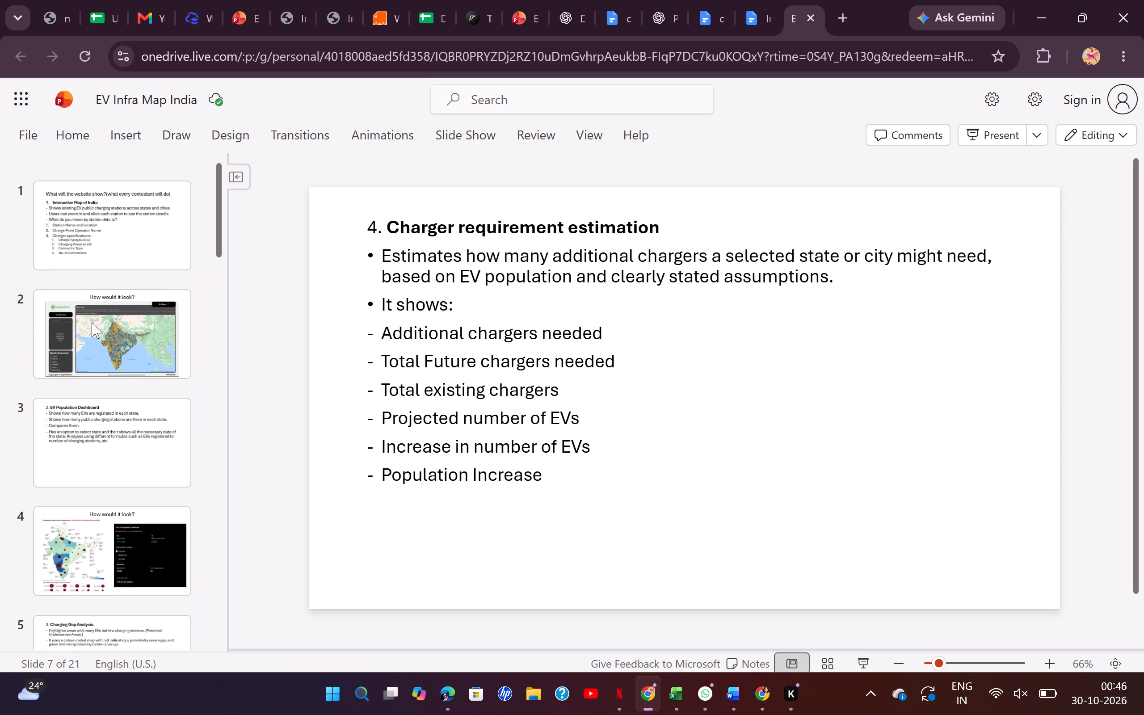
scroll(92, 322, "down", 16)
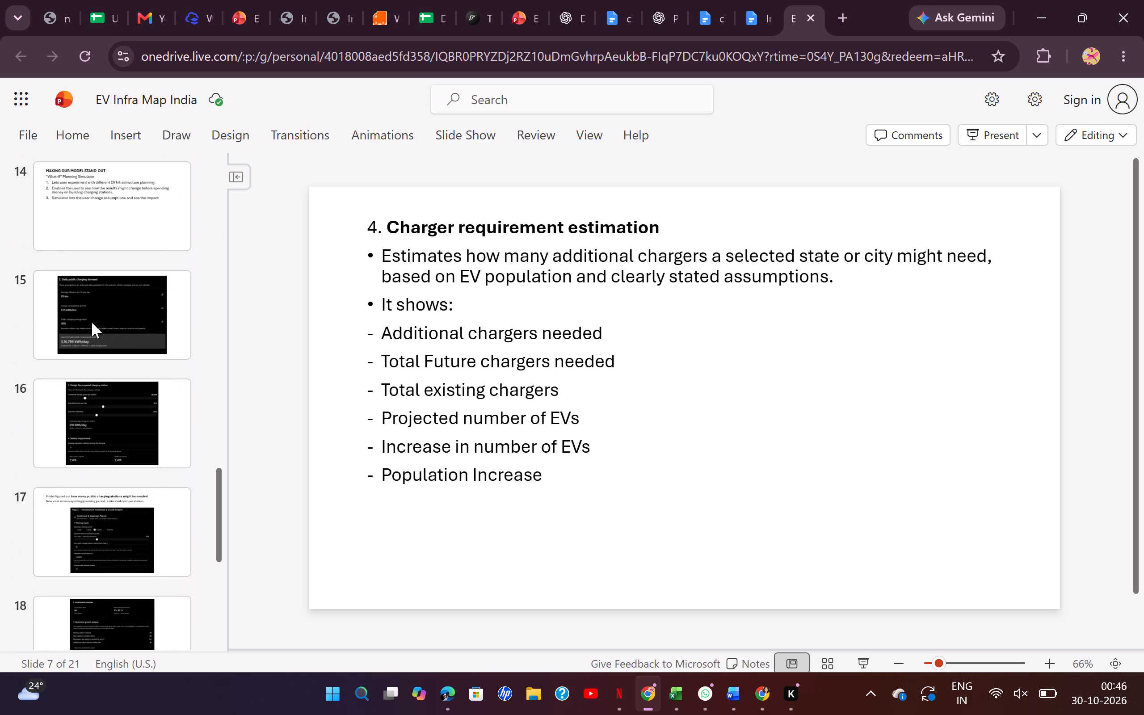
scroll(92, 322, "up", 8)
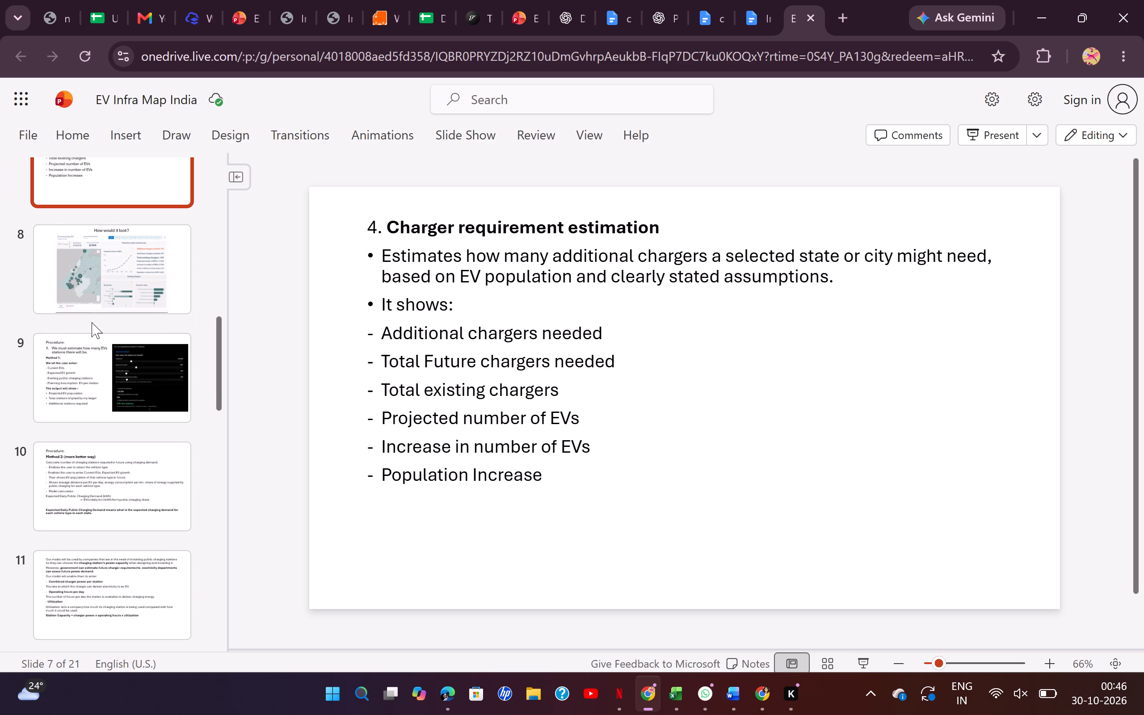
left_click(79, 384)
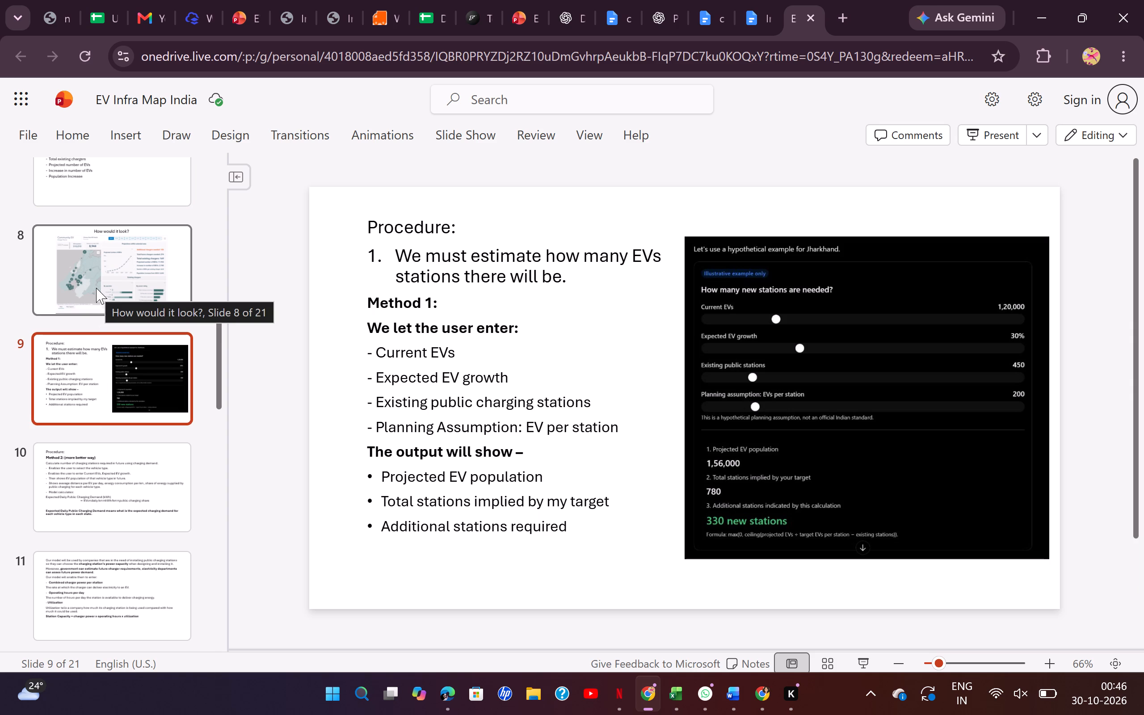
scroll(96, 288, "down", 1)
left_click(91, 437)
left_click(99, 489)
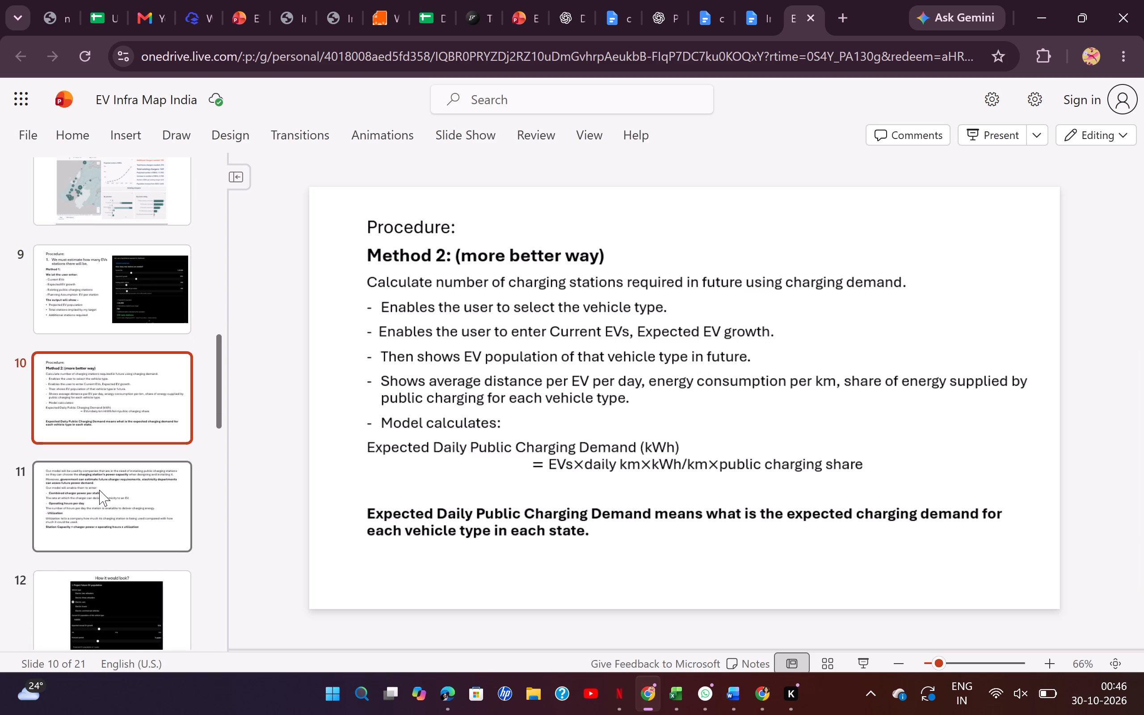
Review the closing What-If Simulator slides, going back through the deck to the daily public charging demand slide.
scroll(100, 483, "up", 7)
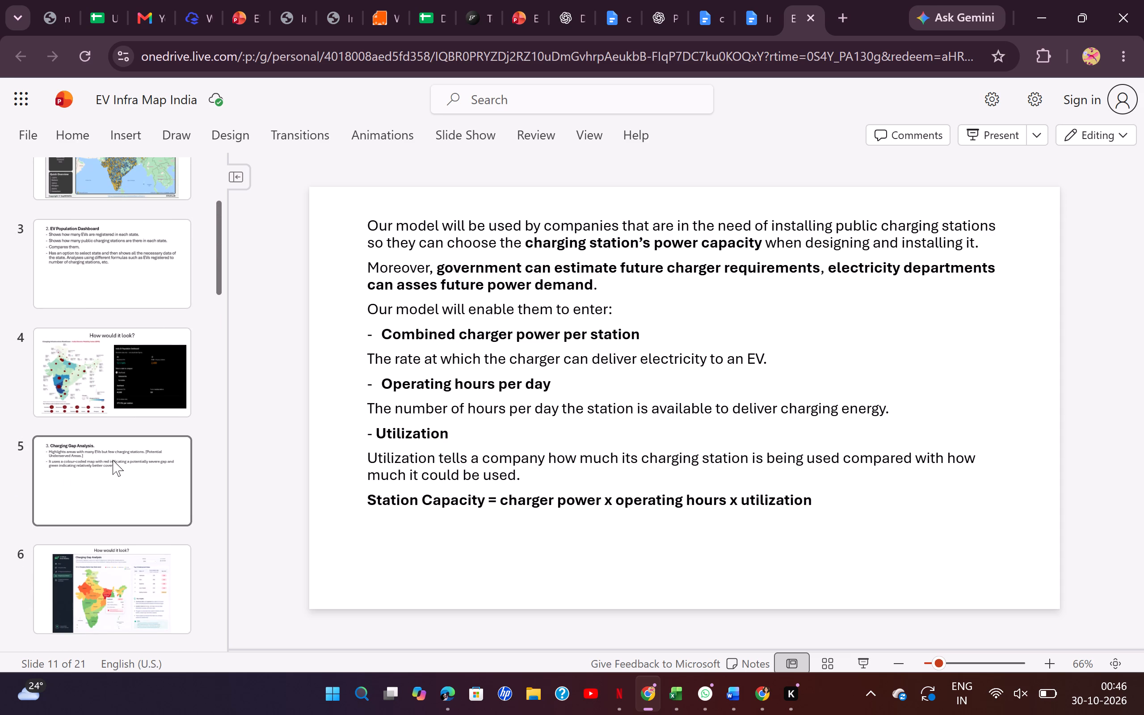
scroll(112, 449, "up", 4)
scroll(112, 449, "down", 4)
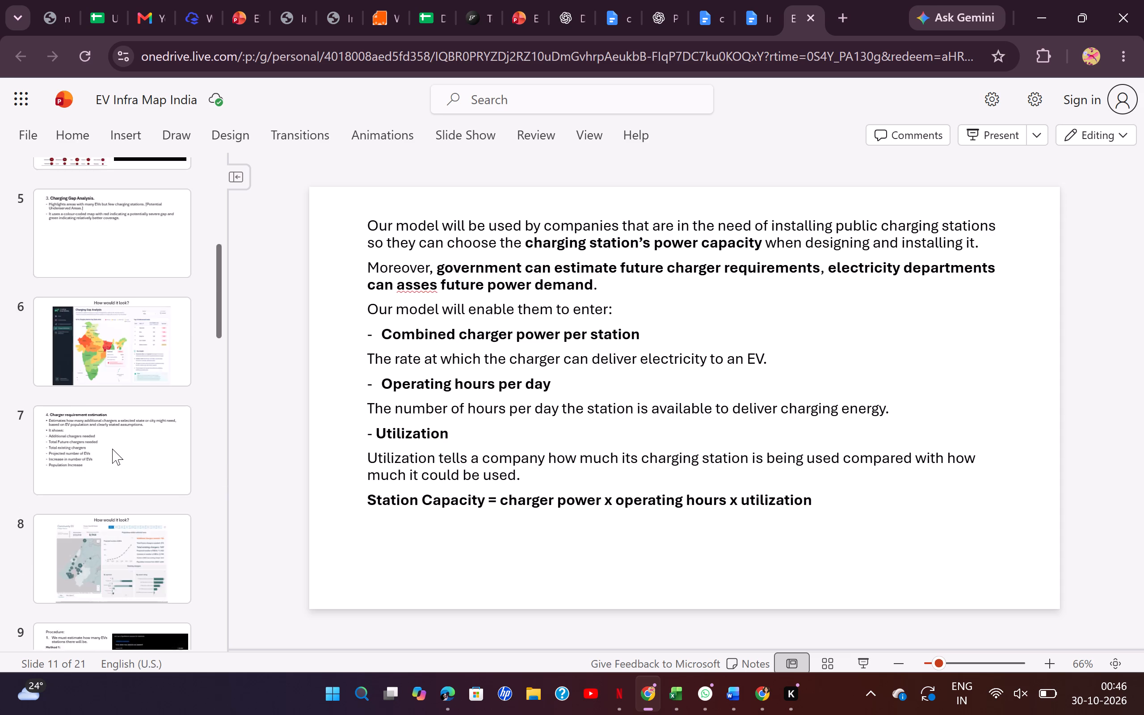
scroll(112, 449, "down", 19)
left_click(115, 408)
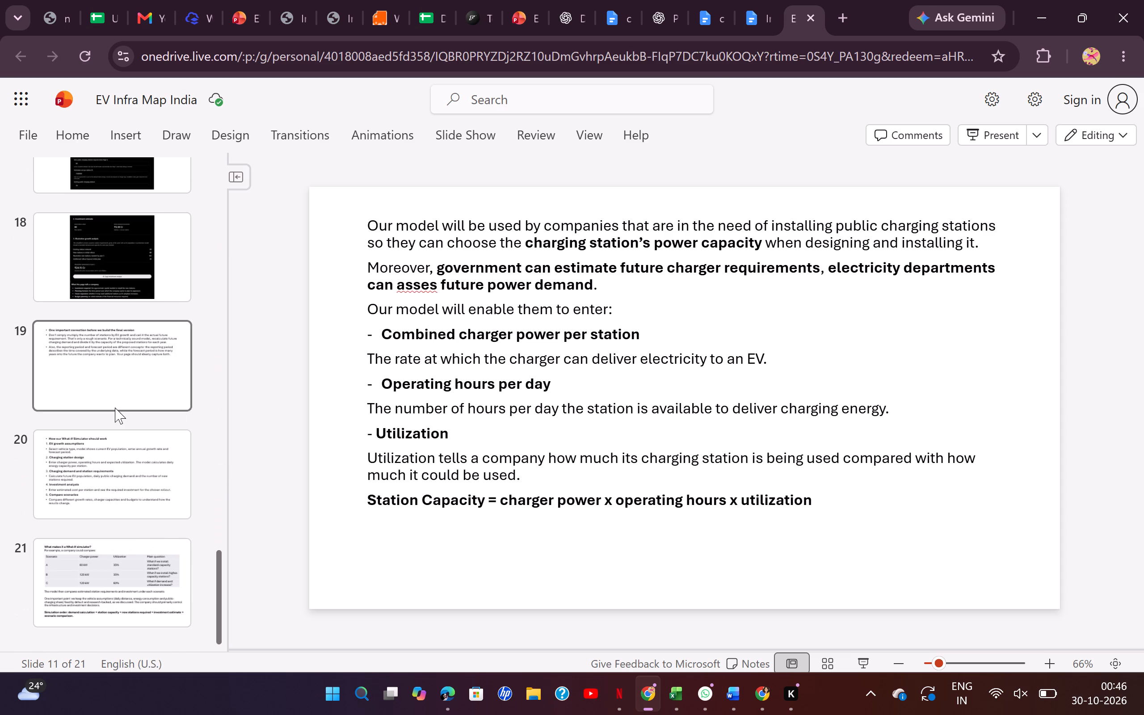
left_click(106, 475)
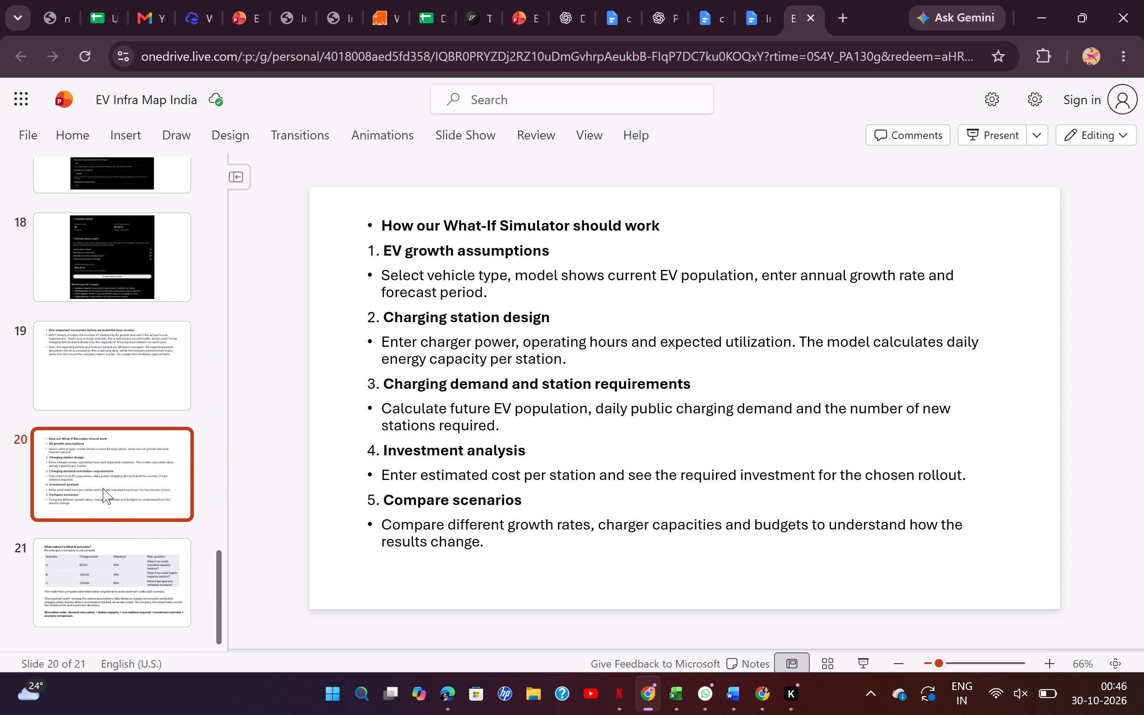
left_click(98, 547)
left_click(95, 588)
left_click(130, 469)
key("Up")
key("Up")
key("Up")
key("Up")
key("Up")
key("Up")
key("Up")
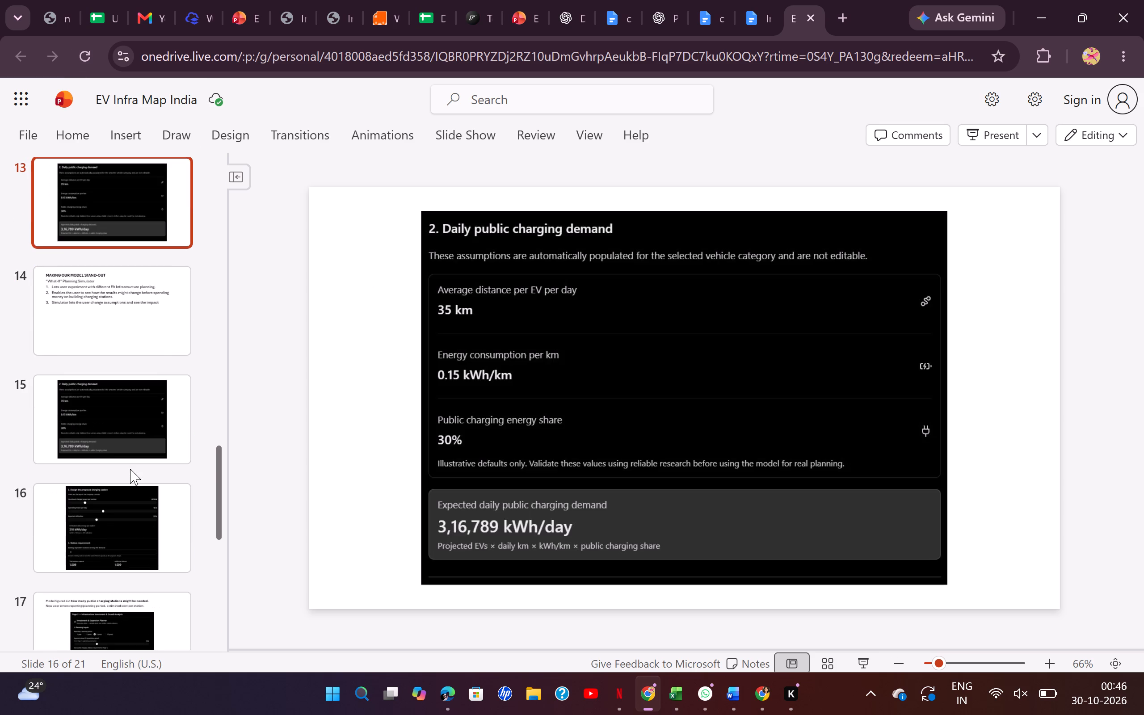
Move the "MAKING OUR MODEL STAND-OUT" slide to position 9, between the charger planner mock-up and the Method 1 procedure.
key("Down")
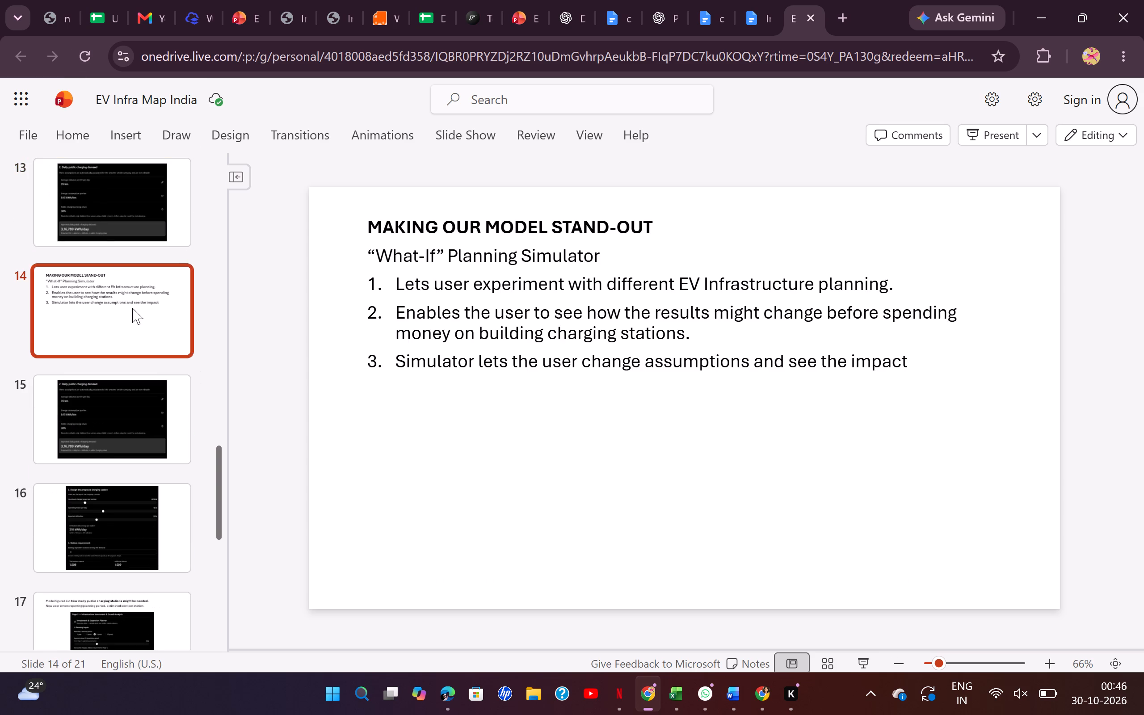
left_click_drag(132, 312, 124, 329)
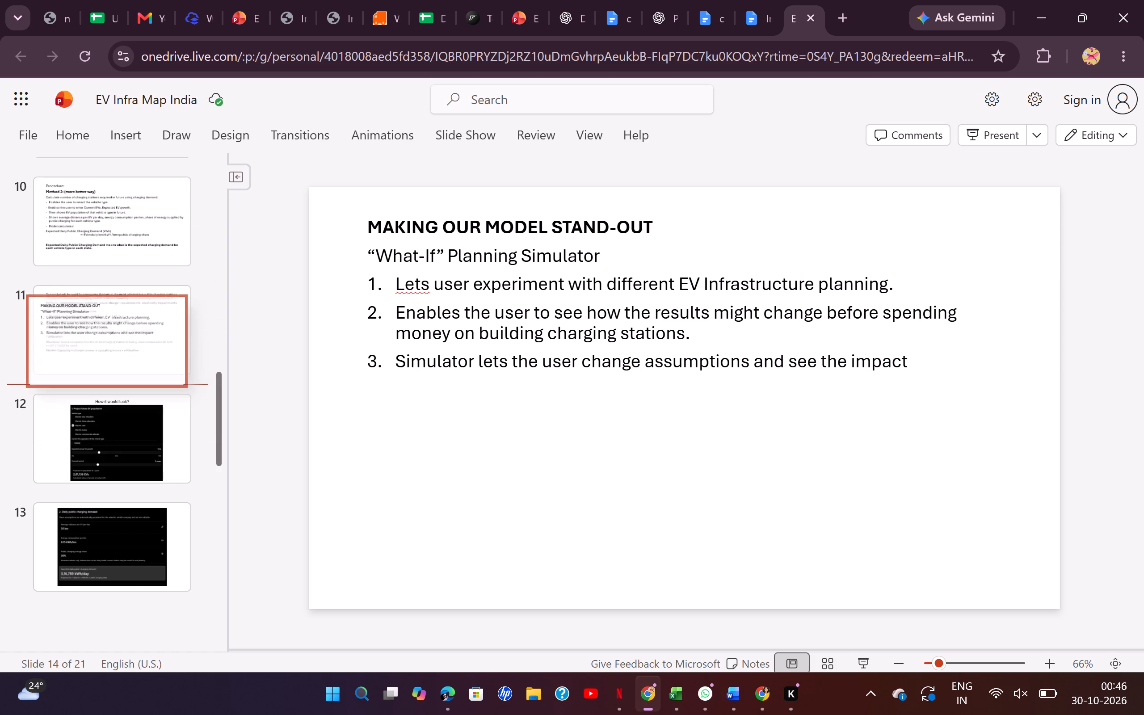
left_click_drag(124, 329, 122, 290)
left_click_drag(117, 428, 120, 261)
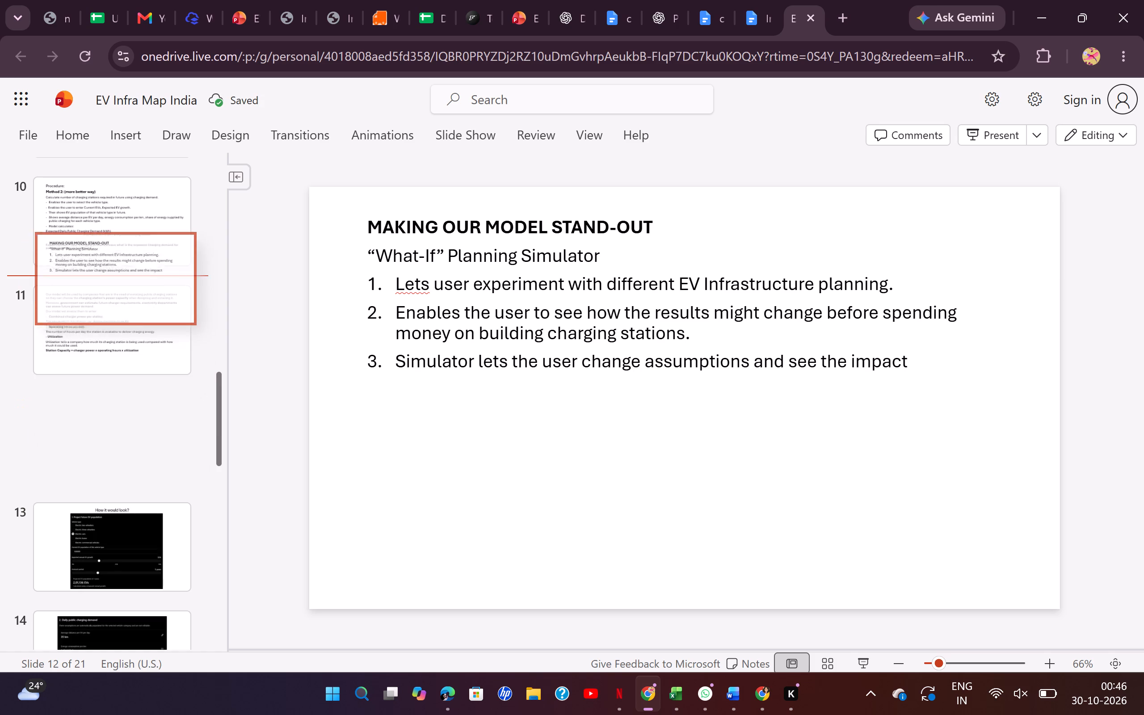
left_click_drag(120, 261, 120, 252)
left_click_drag(122, 354, 147, 188)
scroll(114, 243, "down", 1)
scroll(114, 244, "up", 3)
left_click_drag(104, 425, 110, 273)
left_click_drag(83, 448, 87, 286)
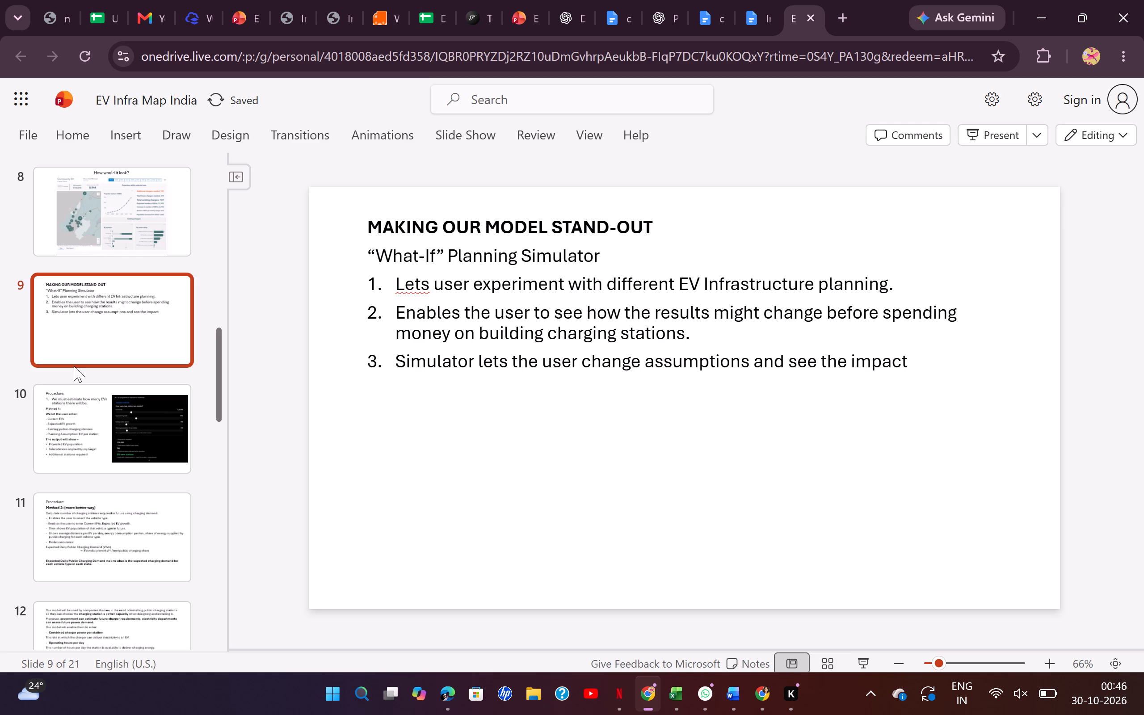
Change "Lets" to "Let's" in the first numbered point of the "MAKING OUR MODEL STAND-OUT" slide.
left_click(71, 440)
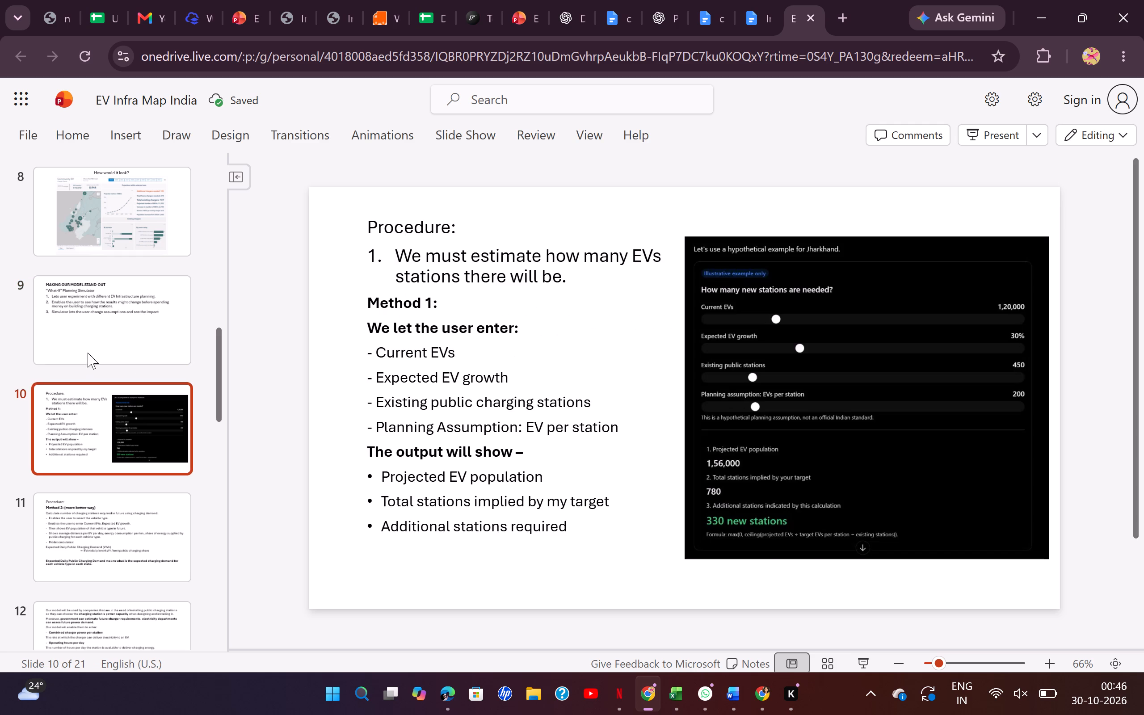
left_click(88, 353)
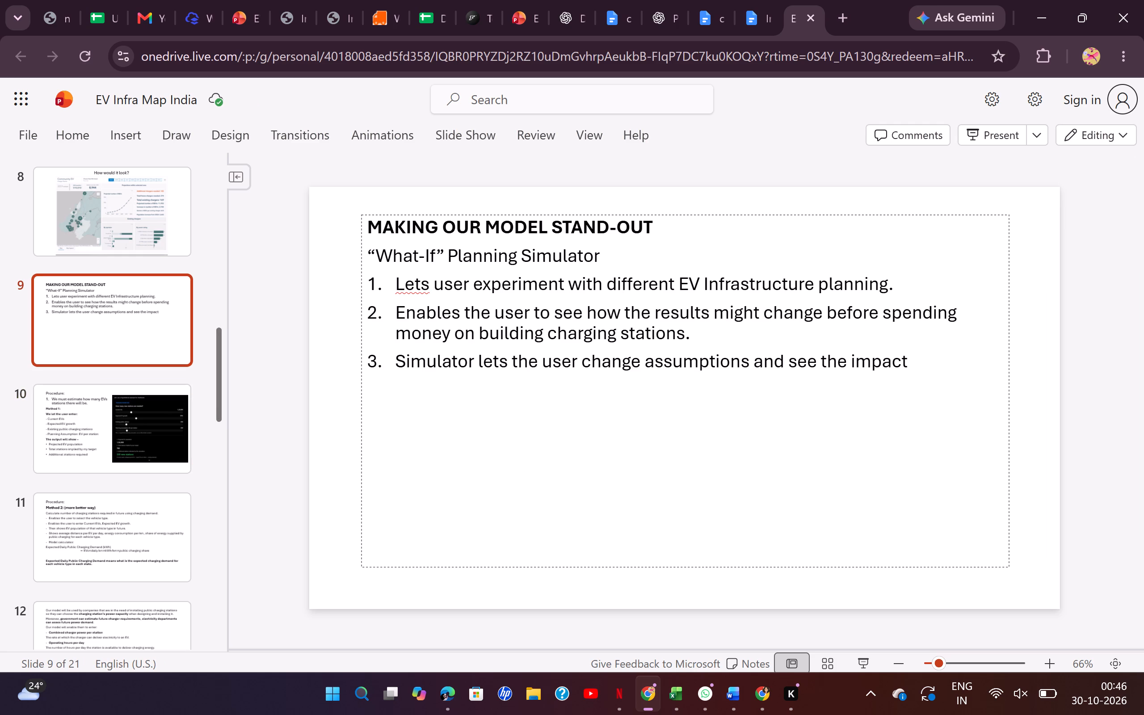
left_click(421, 289)
key("apostrophe")
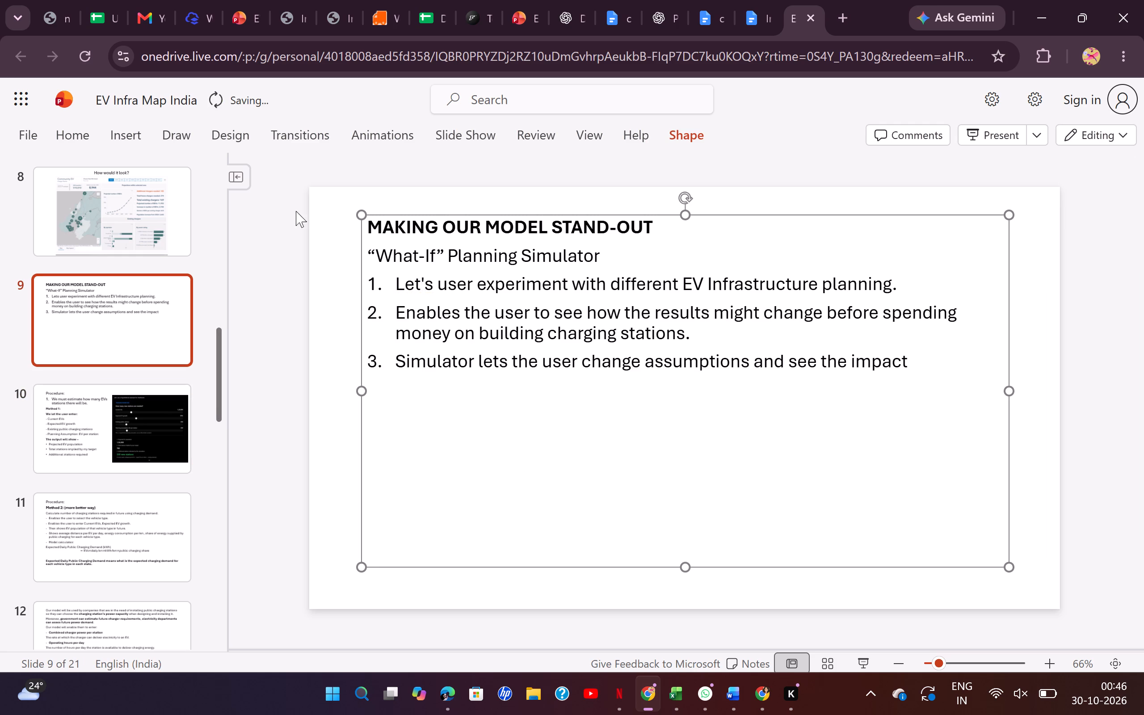
left_click(533, 447)
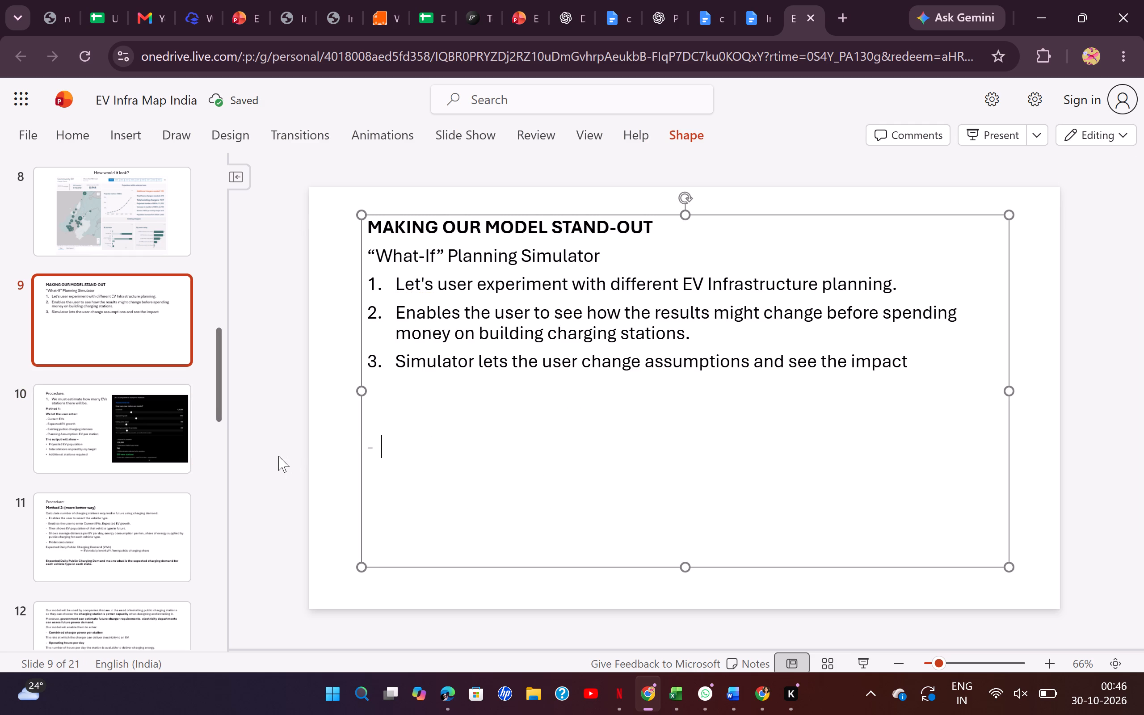
Review the Method 1 and Method 2 procedure slides and the station power capacity slide that follows them.
left_click(272, 456)
left_click(129, 445)
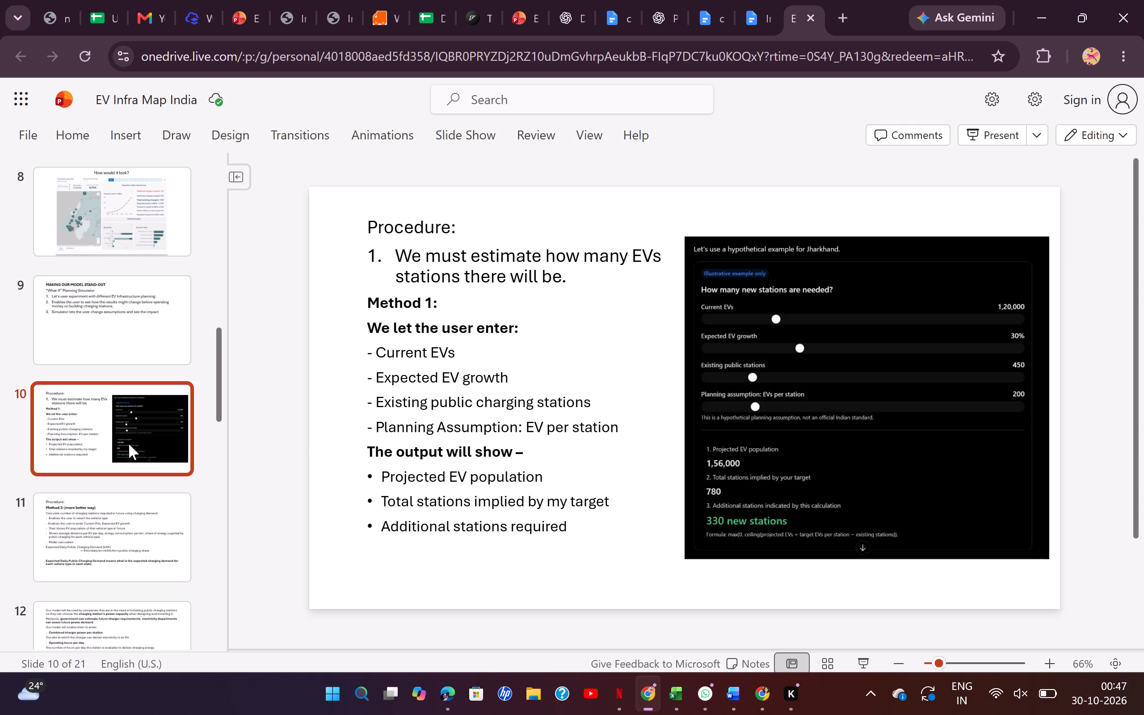
left_click(106, 542)
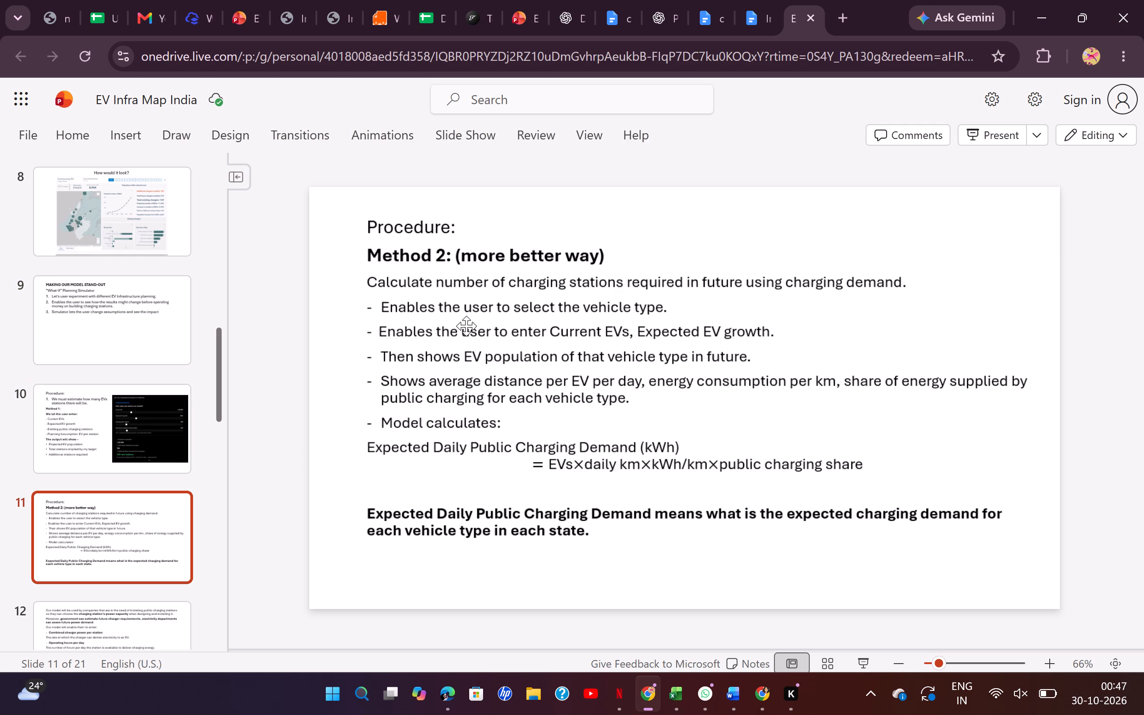
scroll(662, 400, "down", 1)
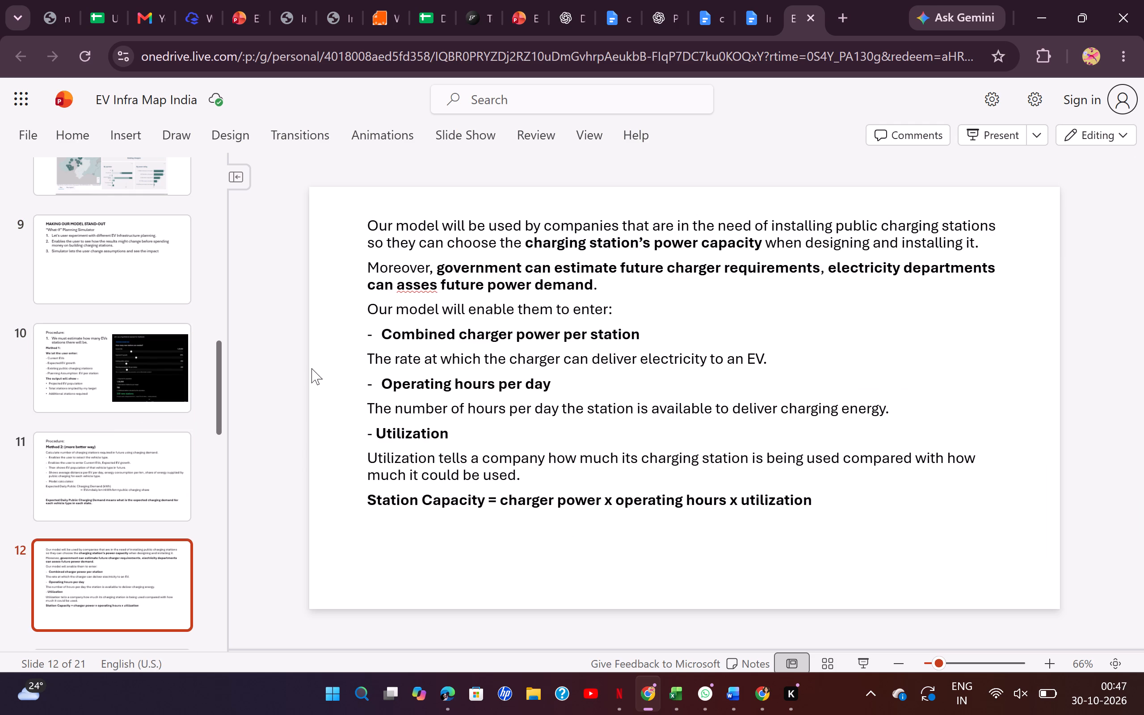
scroll(208, 374, "up", 2)
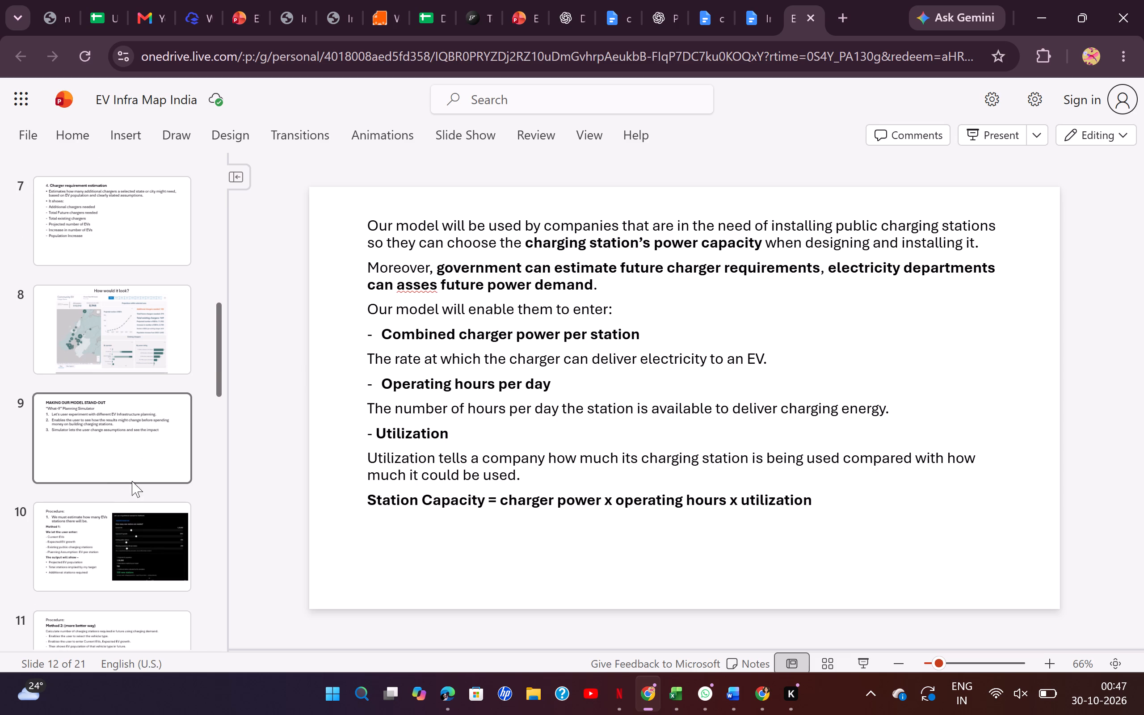
left_click(152, 452)
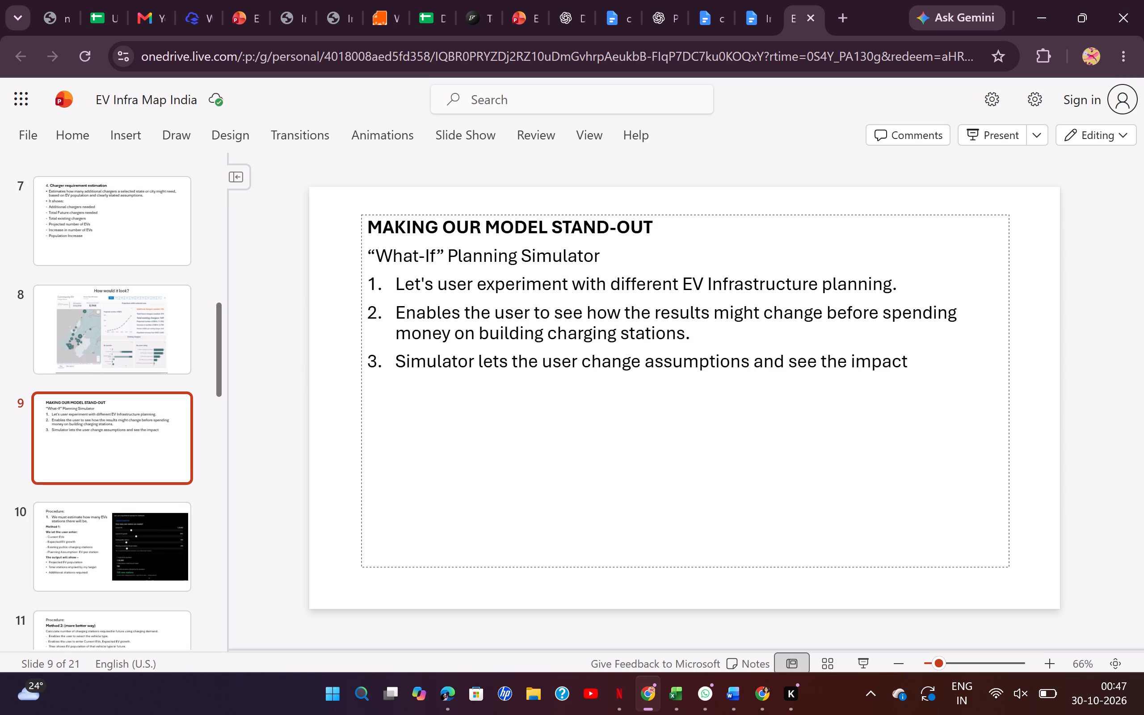
left_click_drag(368, 231, 915, 367)
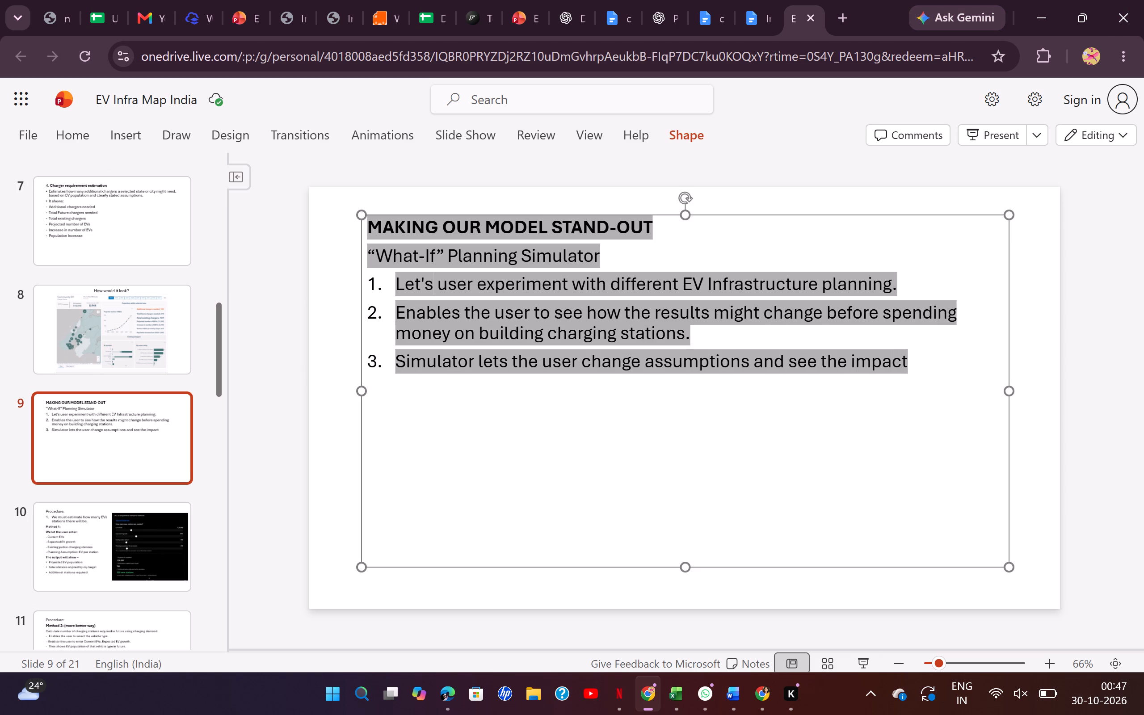
key("ctrl+c")
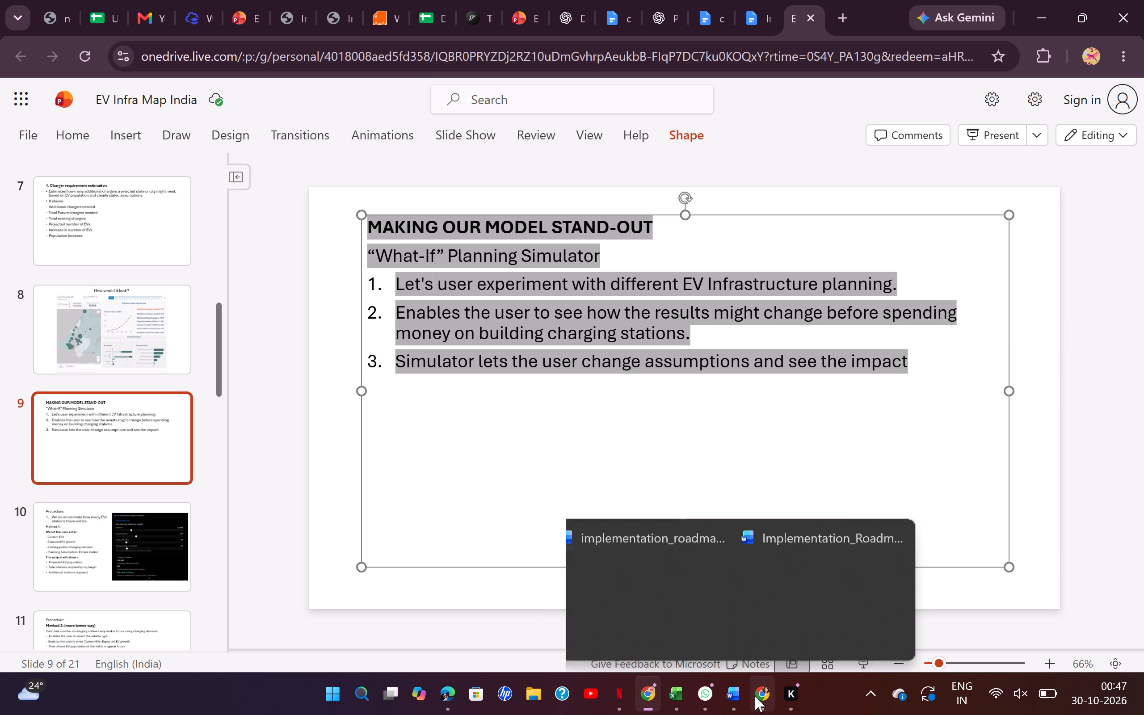
left_click(755, 694)
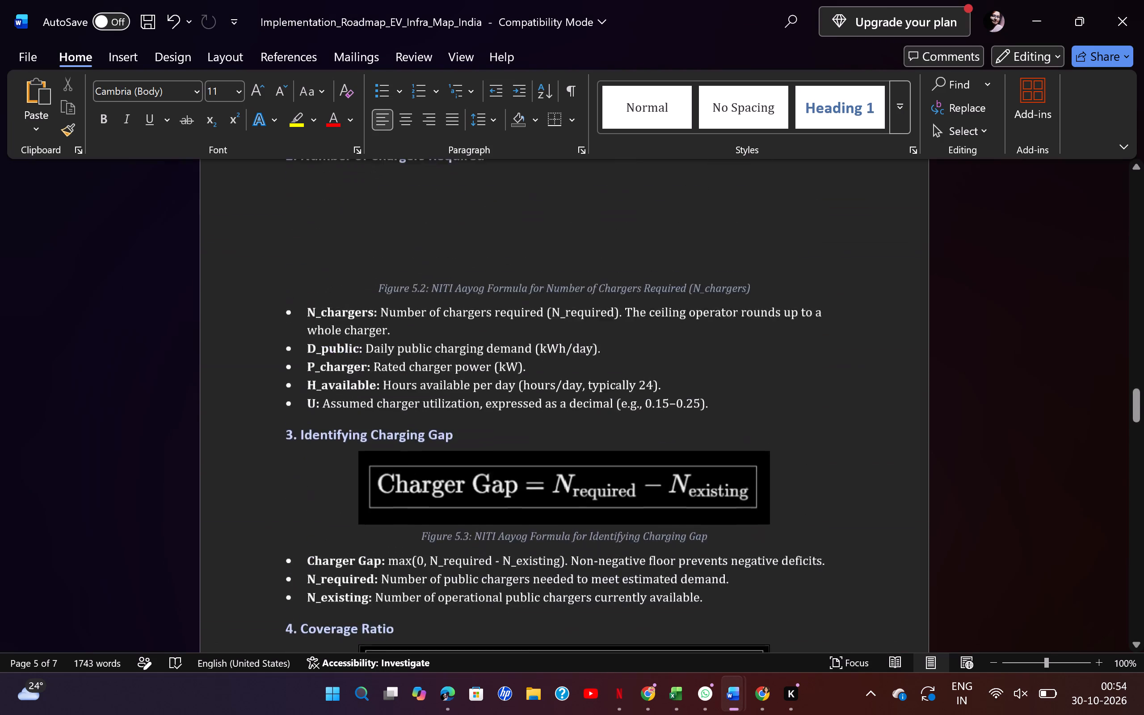
scroll(526, 517, "up", 17)
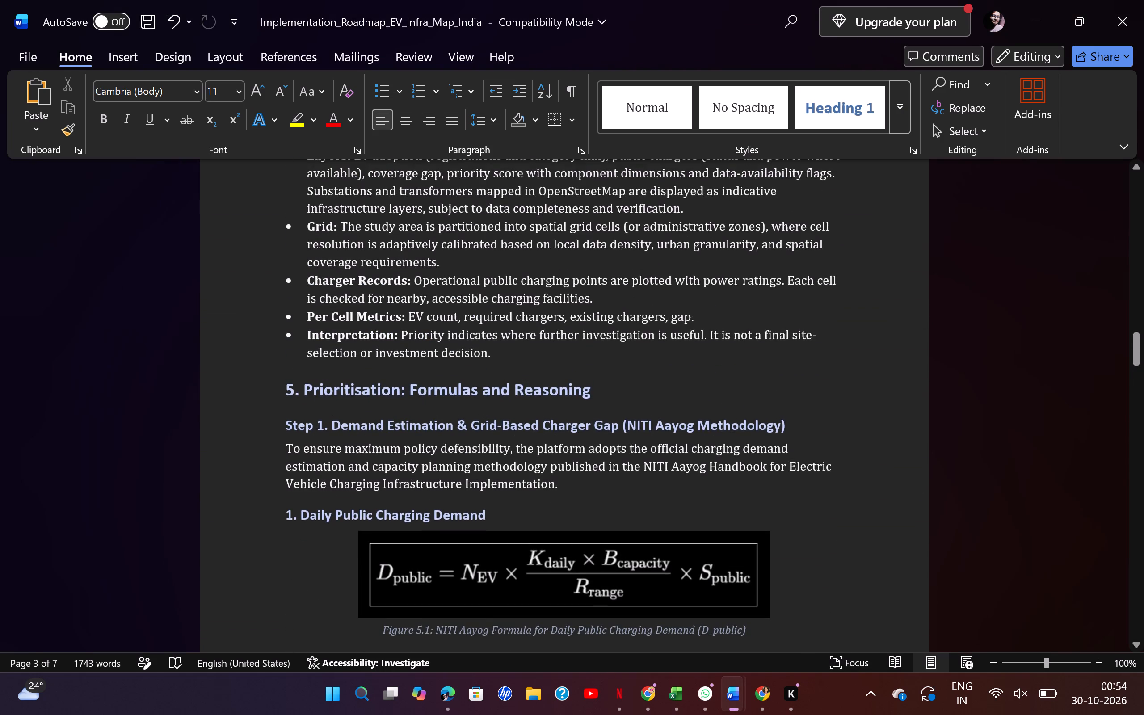
scroll(526, 517, "down", 20)
scroll(526, 517, "down", 1)
scroll(532, 394, "down", 2)
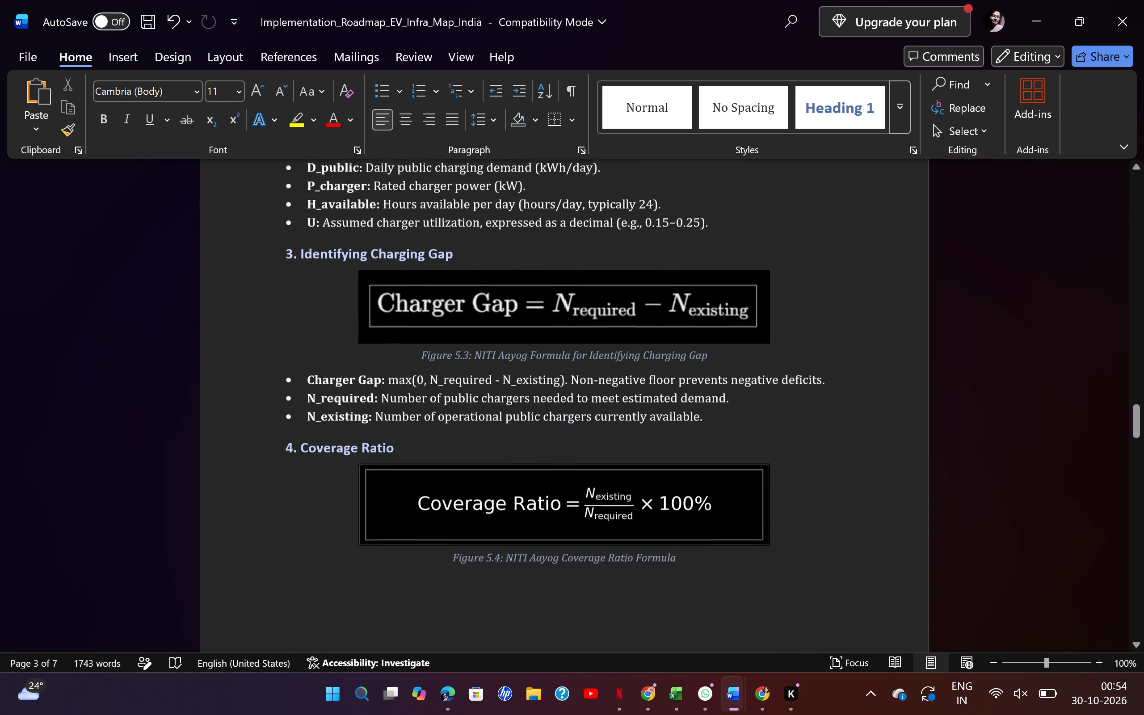
scroll(532, 394, "down", 11)
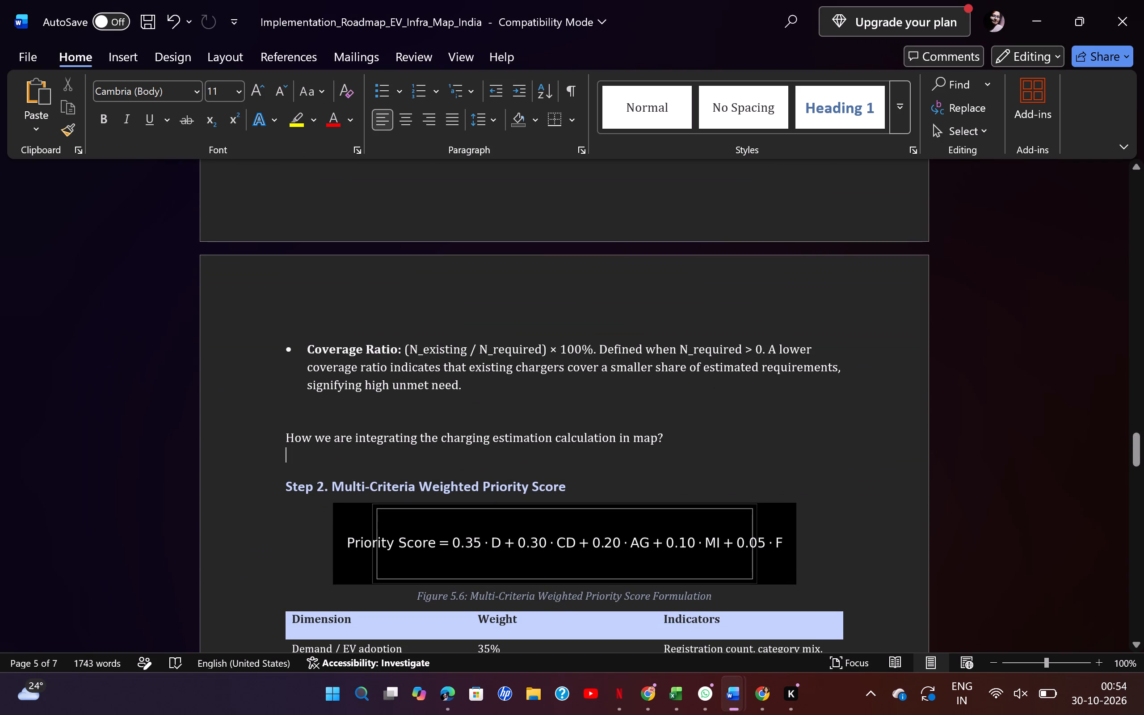
key("ctrl+v")
Remove the bullet and indent from the pasted section 8 title and add the line "MAKING OUR MAP STAND OUT:" above it.
scroll(642, 467, "up", 5)
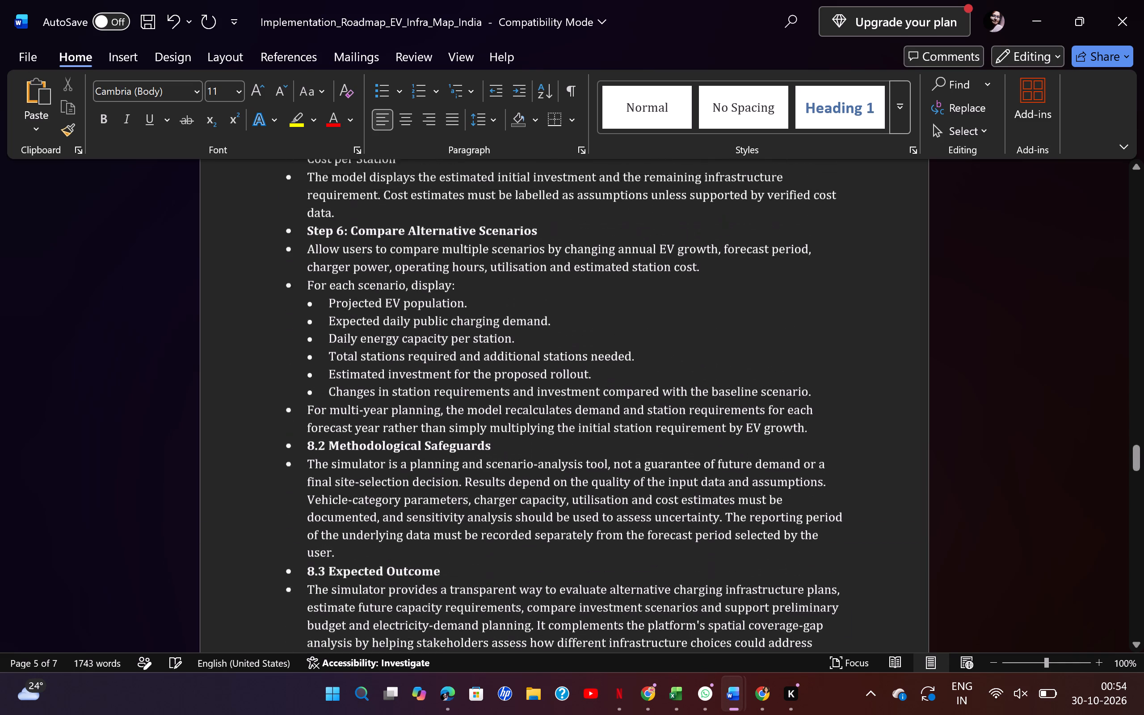
scroll(642, 467, "up", 20)
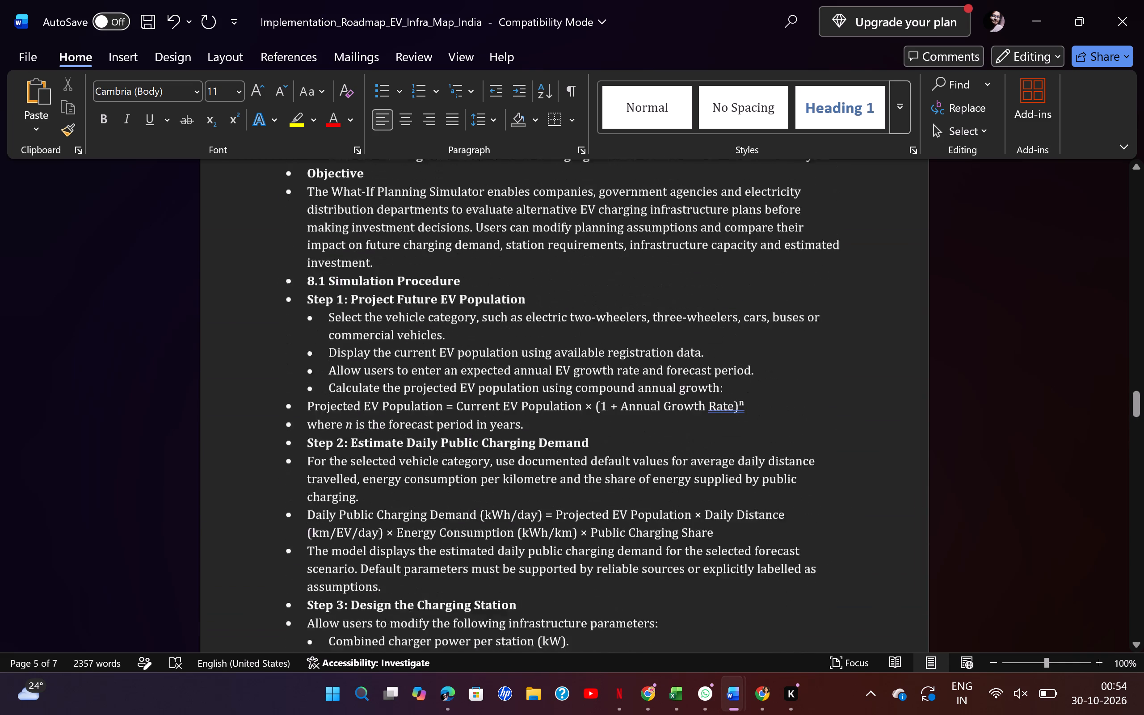
scroll(642, 467, "up", 3)
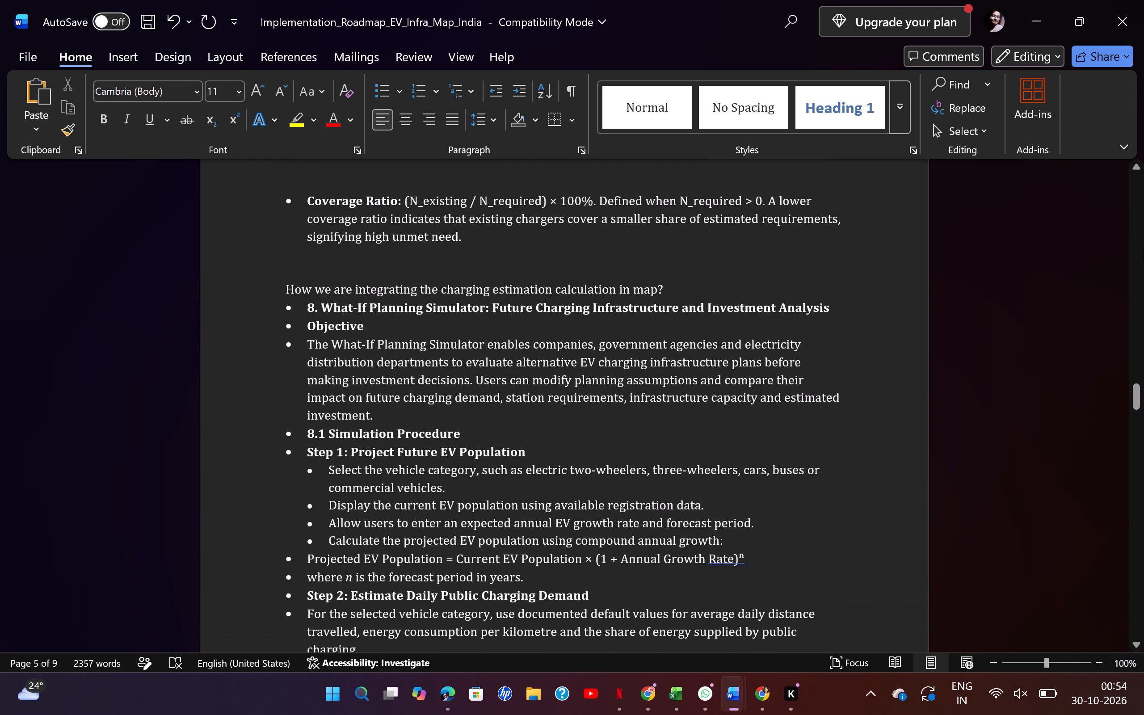
left_click(306, 302)
key("BackSpace")
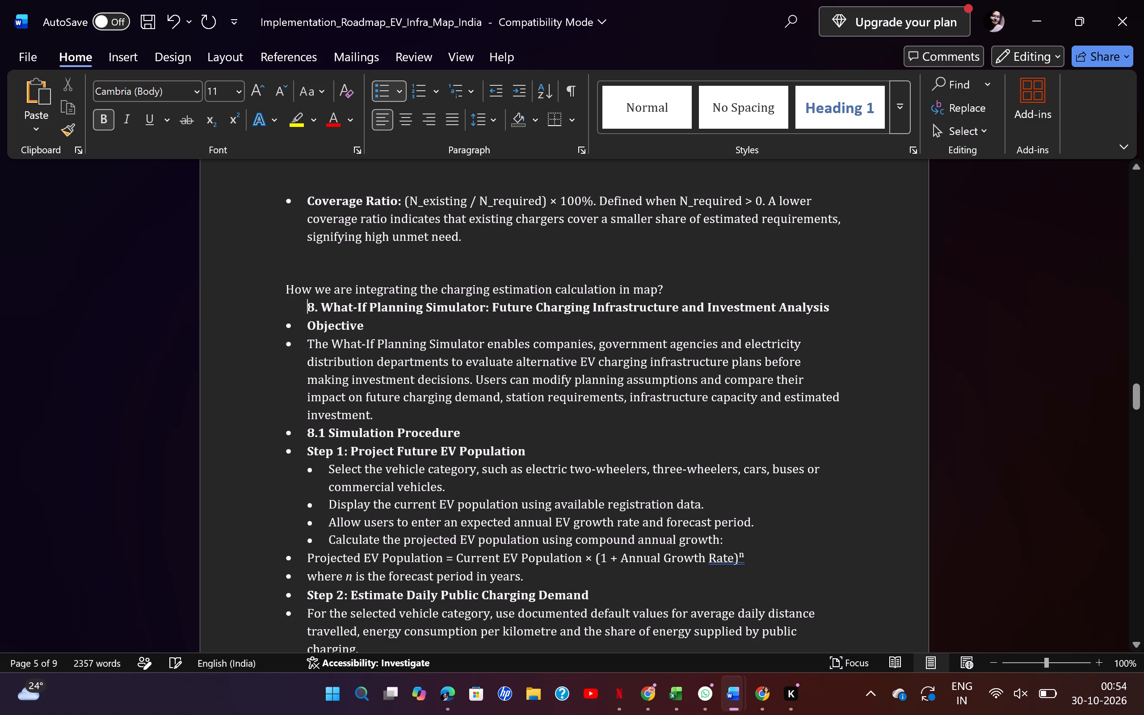
key("BackSpace")
key("BackSpace")
type("MAKING")
key("space")
type("OUR")
key("space")
type("MAP STAND OUT:")
key("Return")
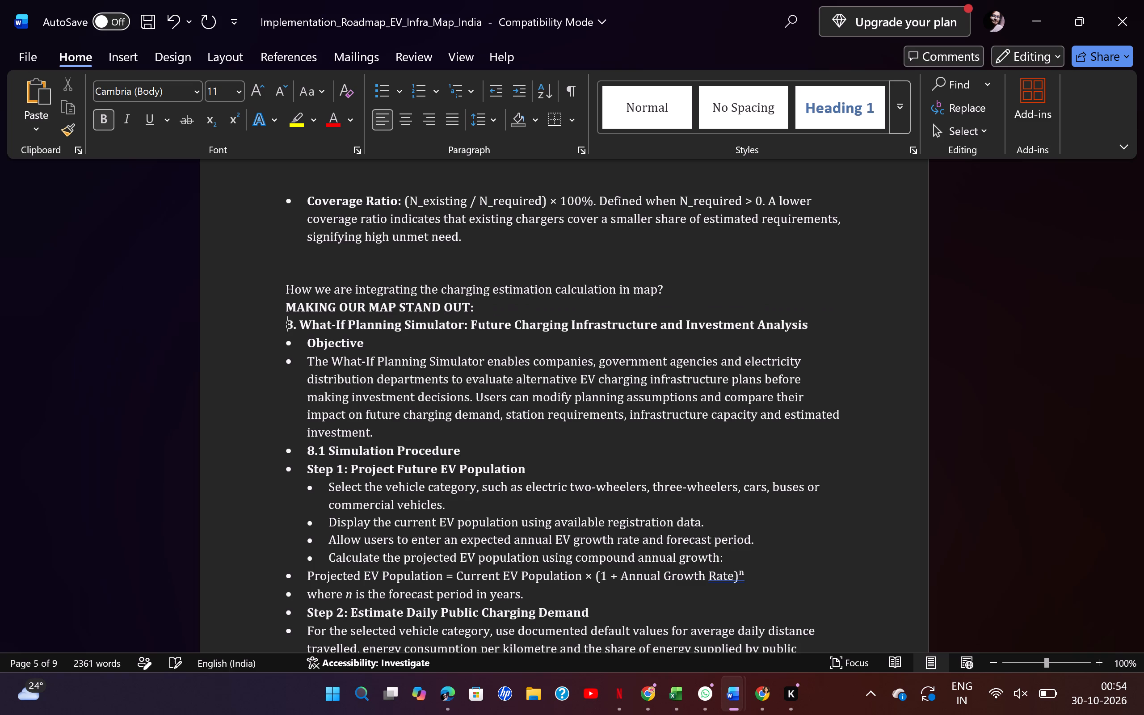
scroll(424, 390, "down", 1)
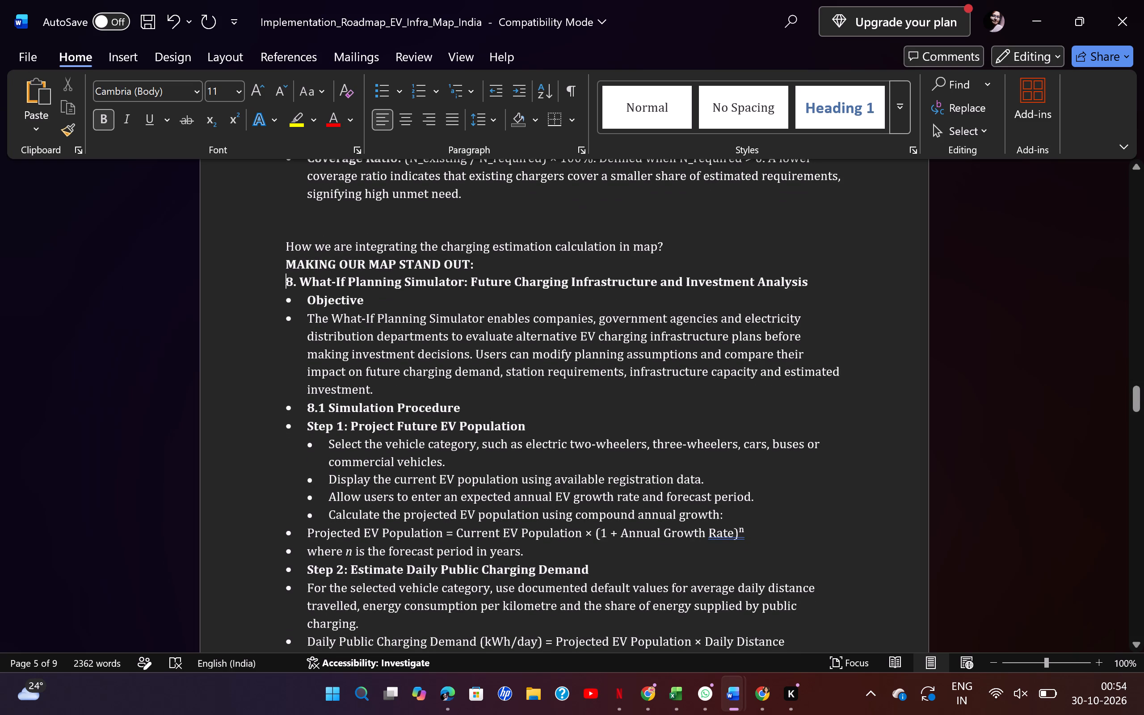
Delete the extra blank line above "How we are integrating the charging estimation calculation in map?" and insert one below that question.
left_click(413, 212)
key("BackSpace")
key("Delete")
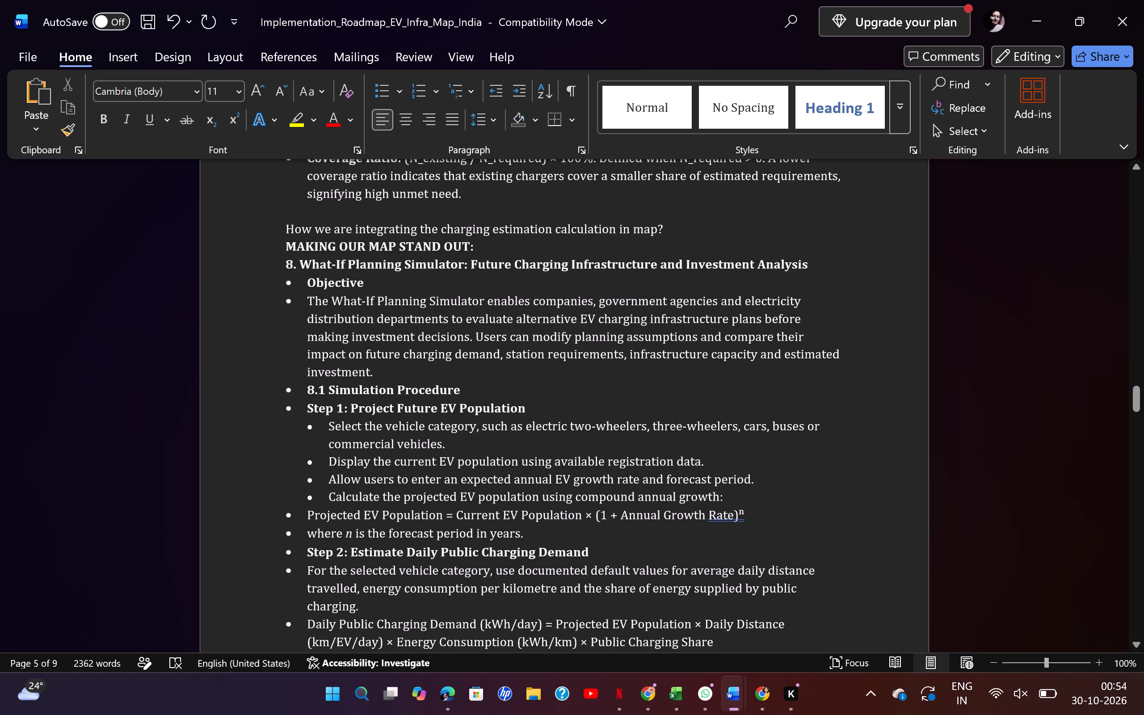
left_click(712, 230)
key("Return")
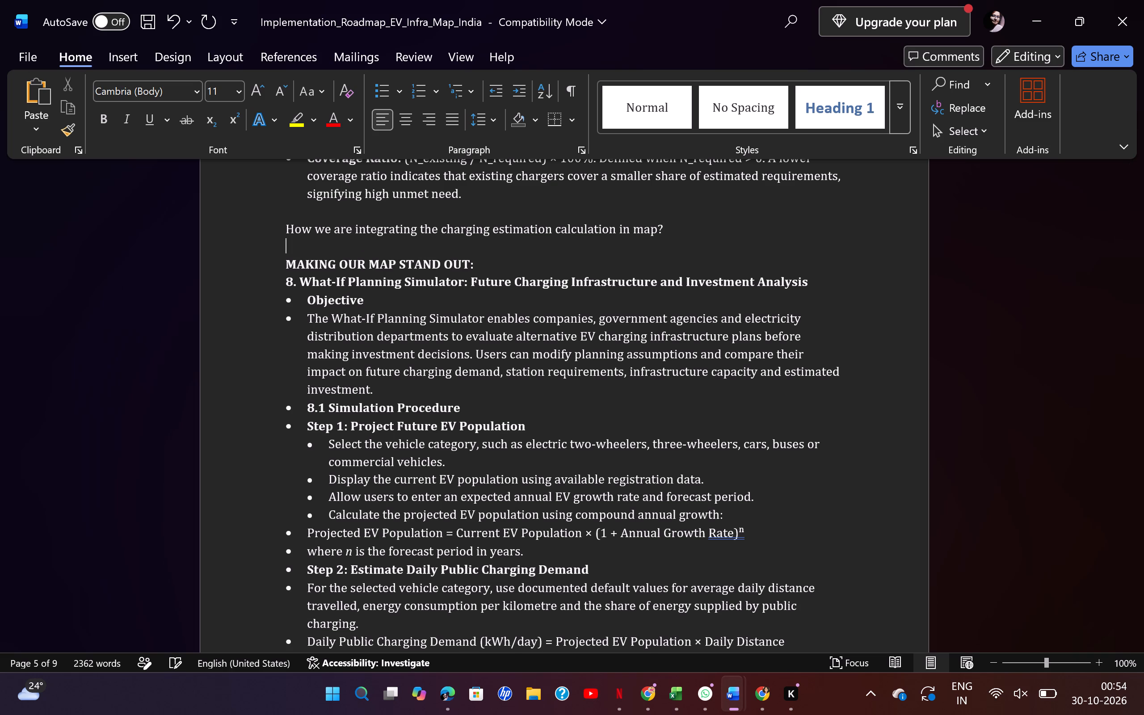
Remove the bullets from the Objective paragraph and the Step 1 and Step 2 headings, keeping their indent.
scroll(564, 325, "down", 4)
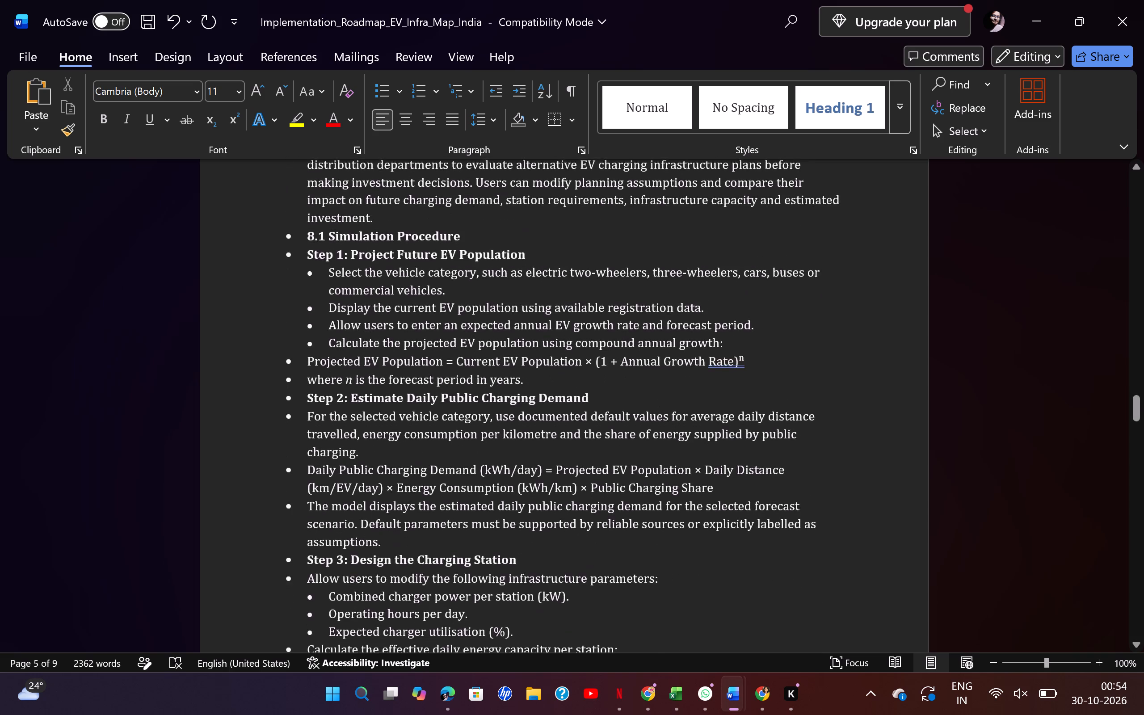
scroll(564, 324, "up", 3)
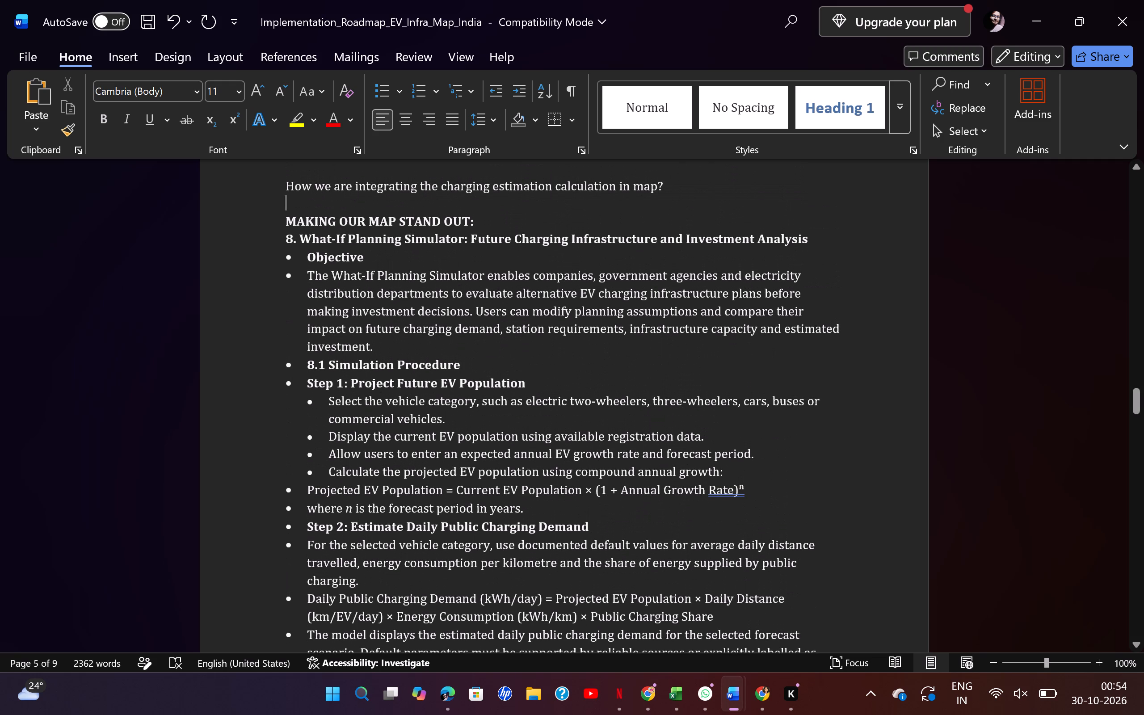
left_click(295, 274)
key("BackSpace")
left_click(298, 384)
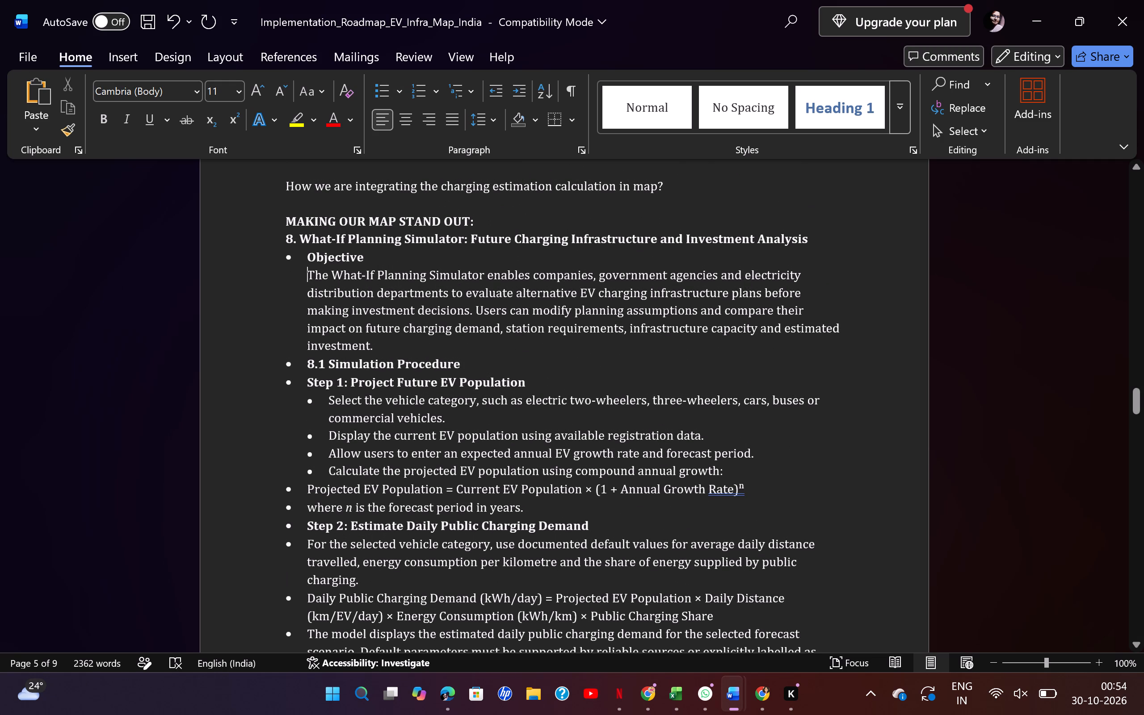
key("BackSpace")
scroll(309, 487, "down", 1)
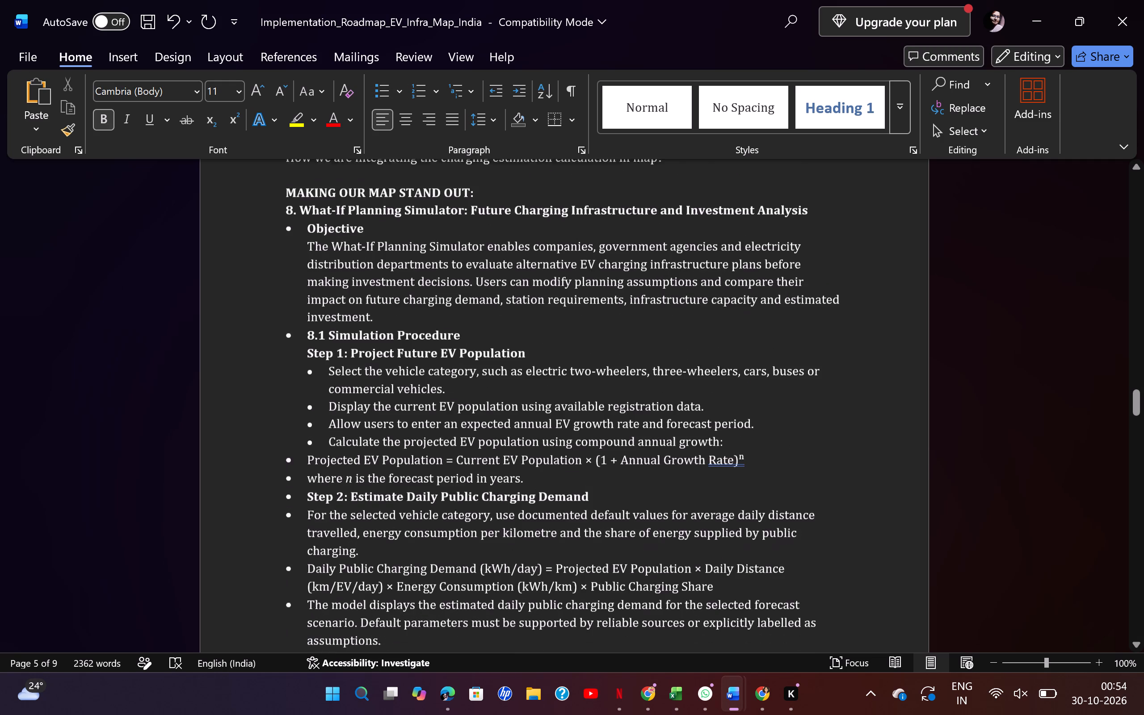
scroll(309, 486, "down", 1)
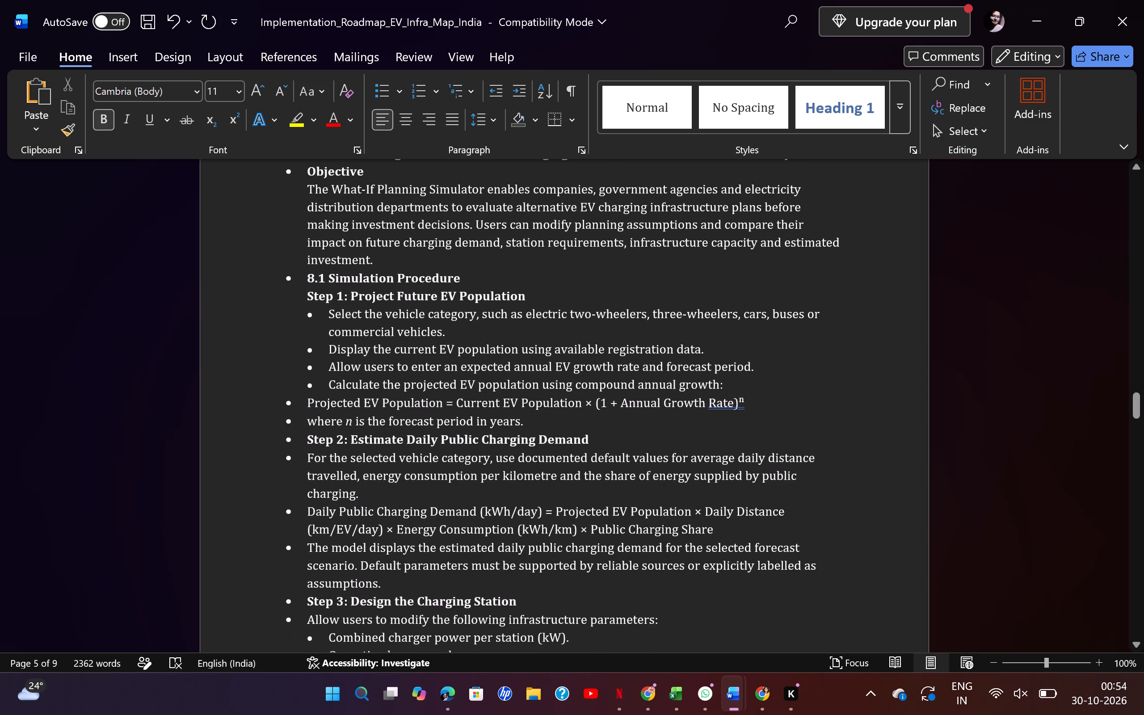
left_click(295, 441)
key("BackSpace")
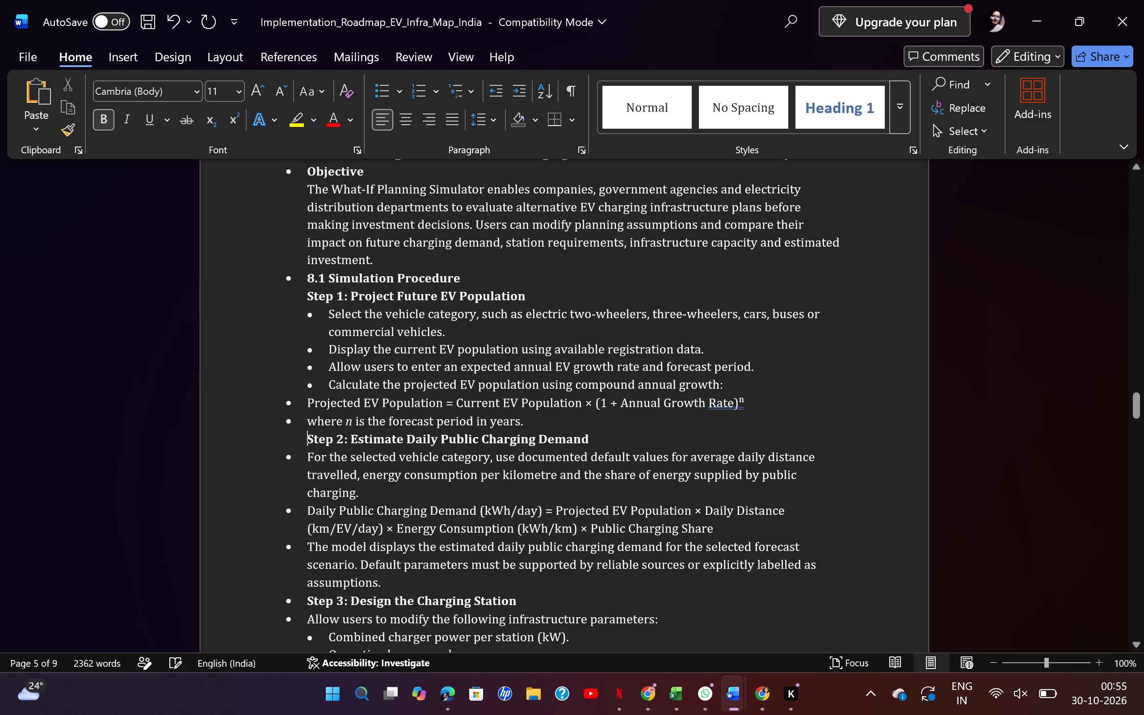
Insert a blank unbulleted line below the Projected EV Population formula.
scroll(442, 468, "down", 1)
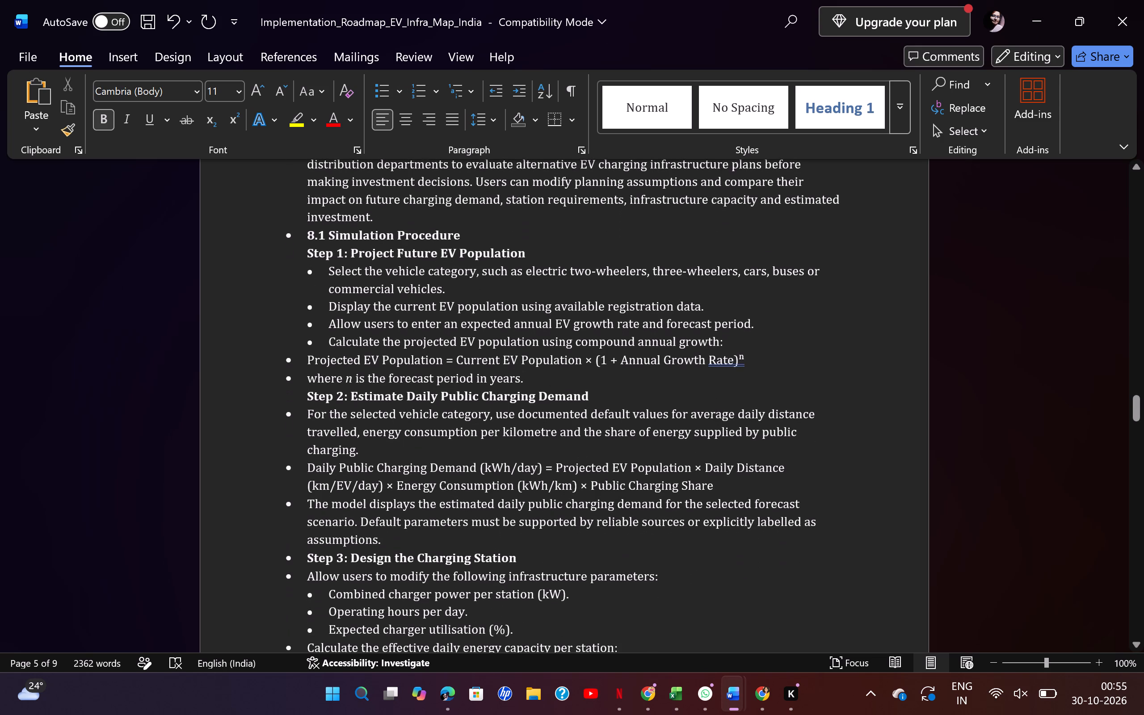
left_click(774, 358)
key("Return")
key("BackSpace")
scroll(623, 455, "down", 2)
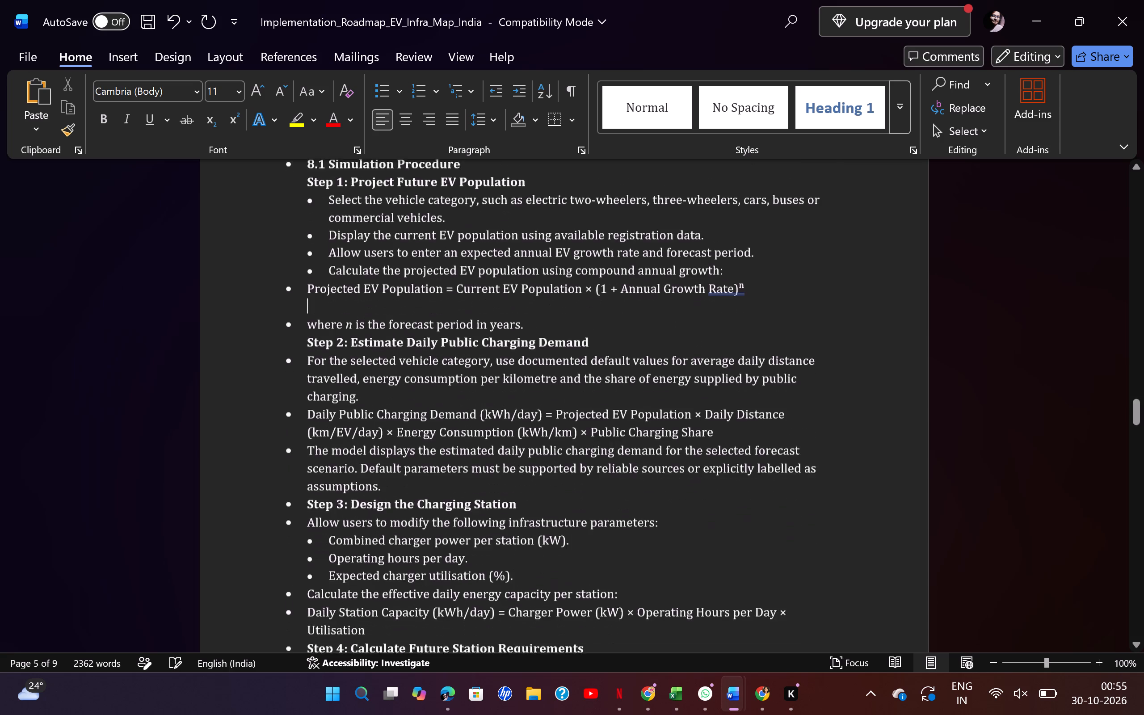
Reword the opening of Step 1's first bullet to "User will select the vehicle category".
scroll(622, 459, "up", 1)
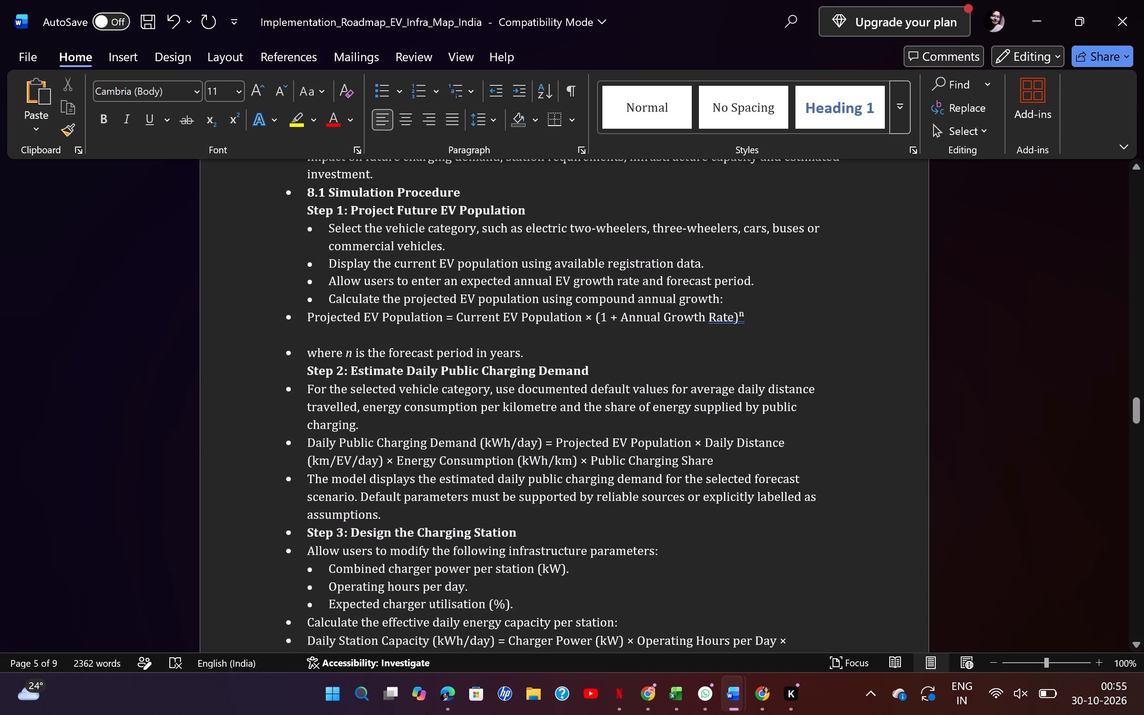
left_click(339, 226)
key("BackSpace")
key("BackSpace")
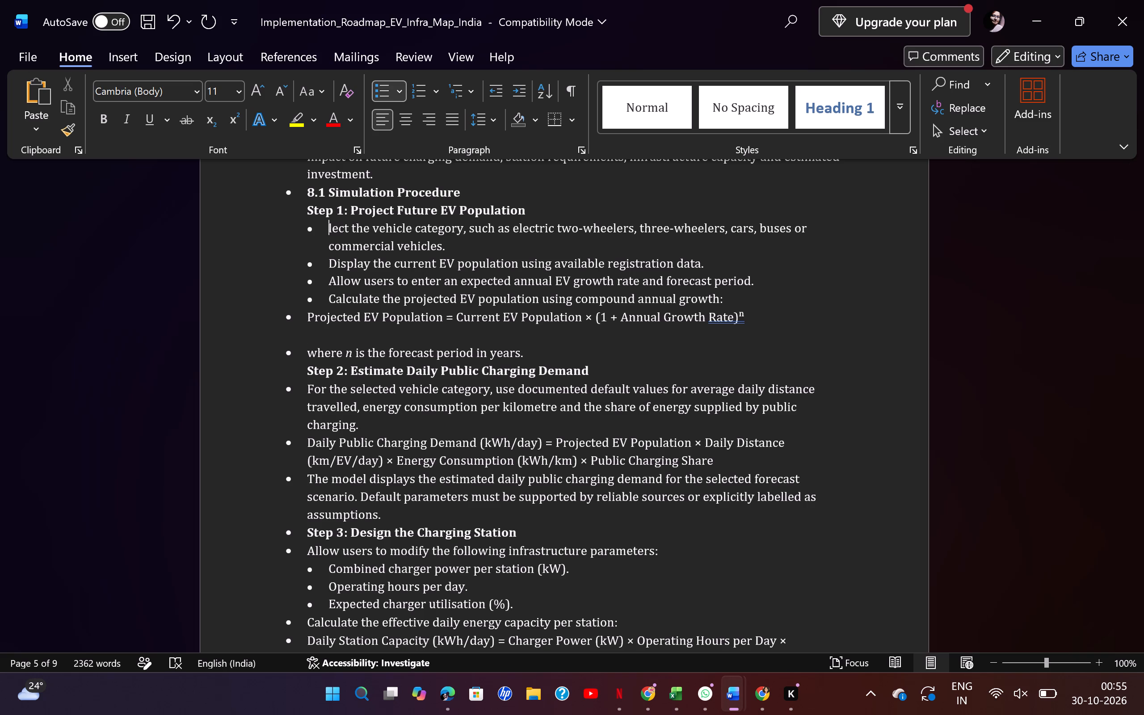
key("u")
type("ser")
key("space")
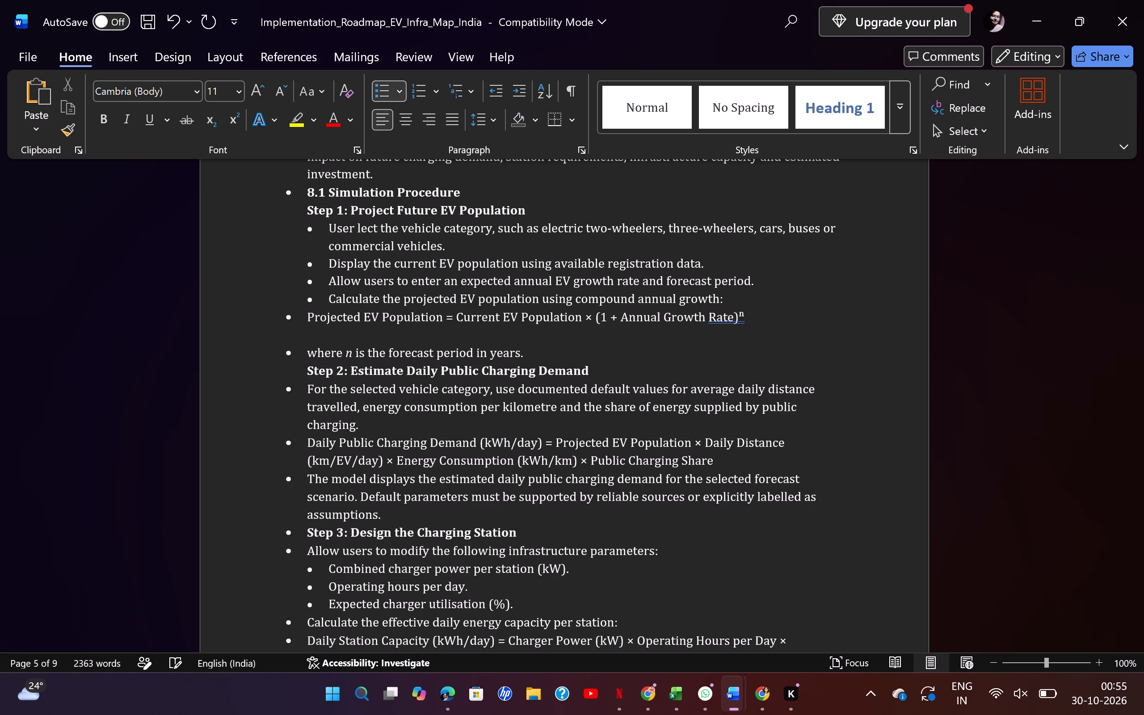
type("wil")
key("BackSpace")
type("ll sele")
key("BackSpace")
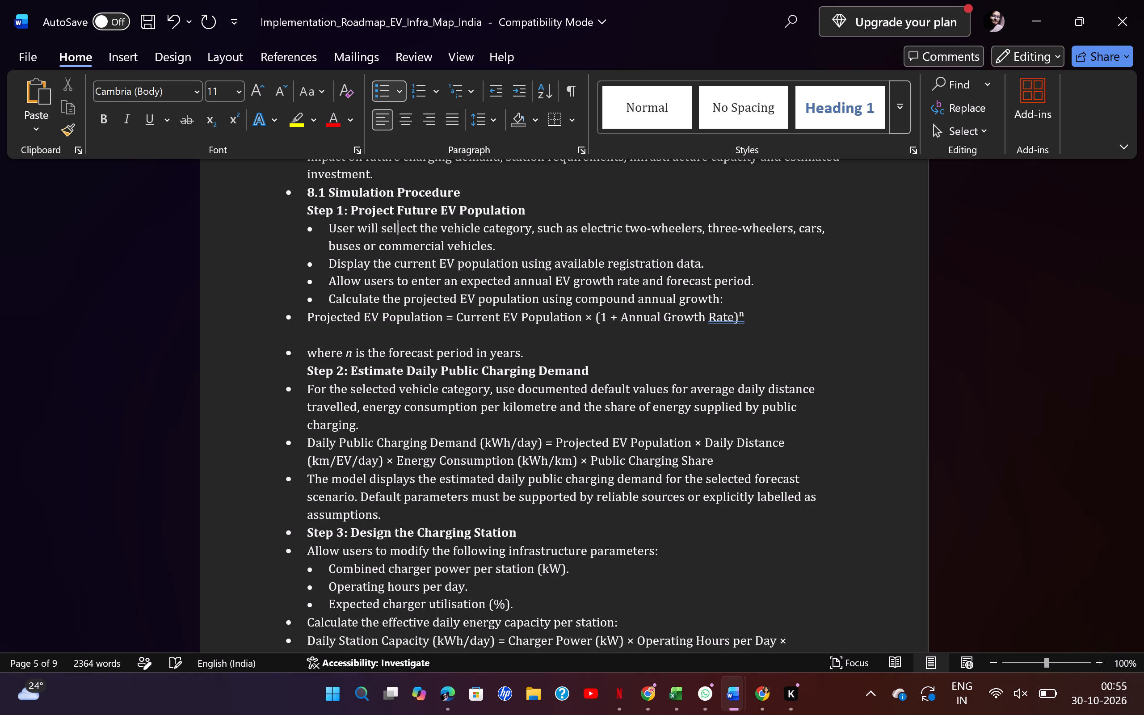
key("e")
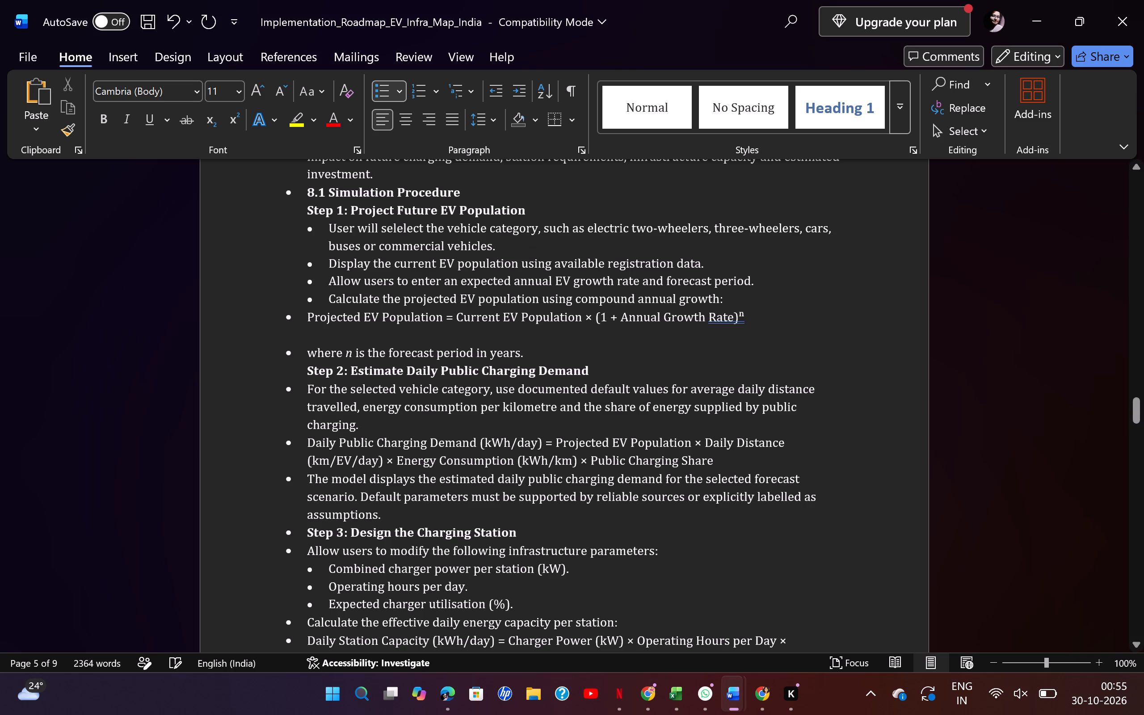
key("BackSpace")
key("BackSpace")
key("BackSpace")
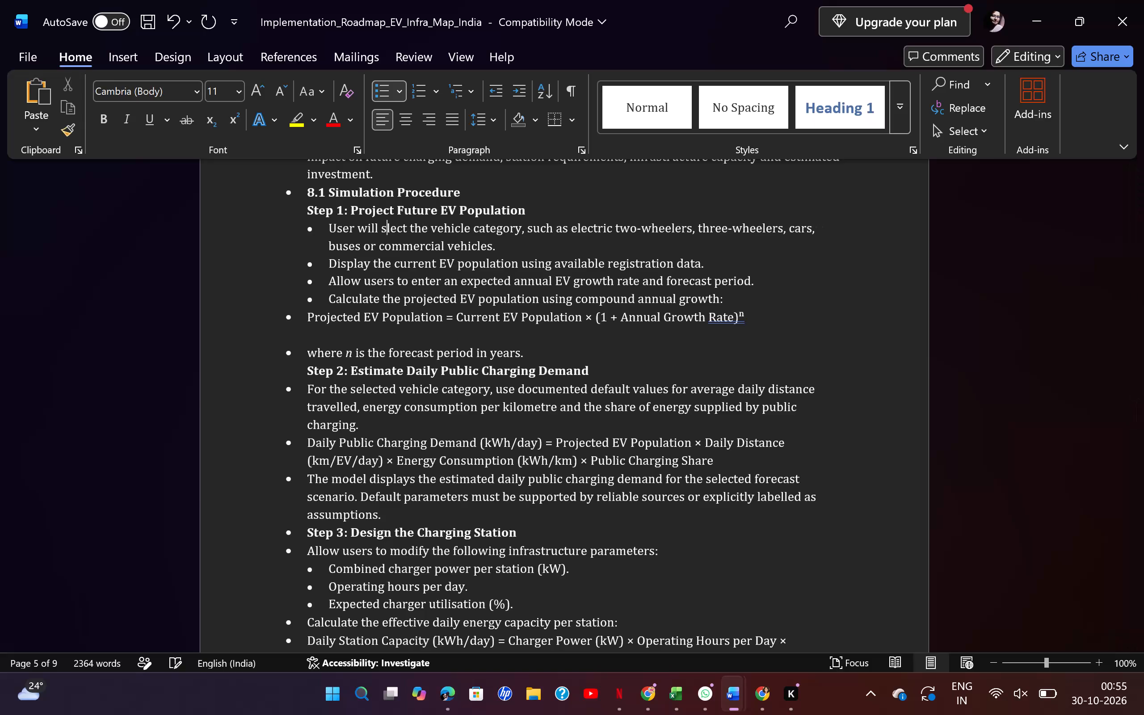
key("e")
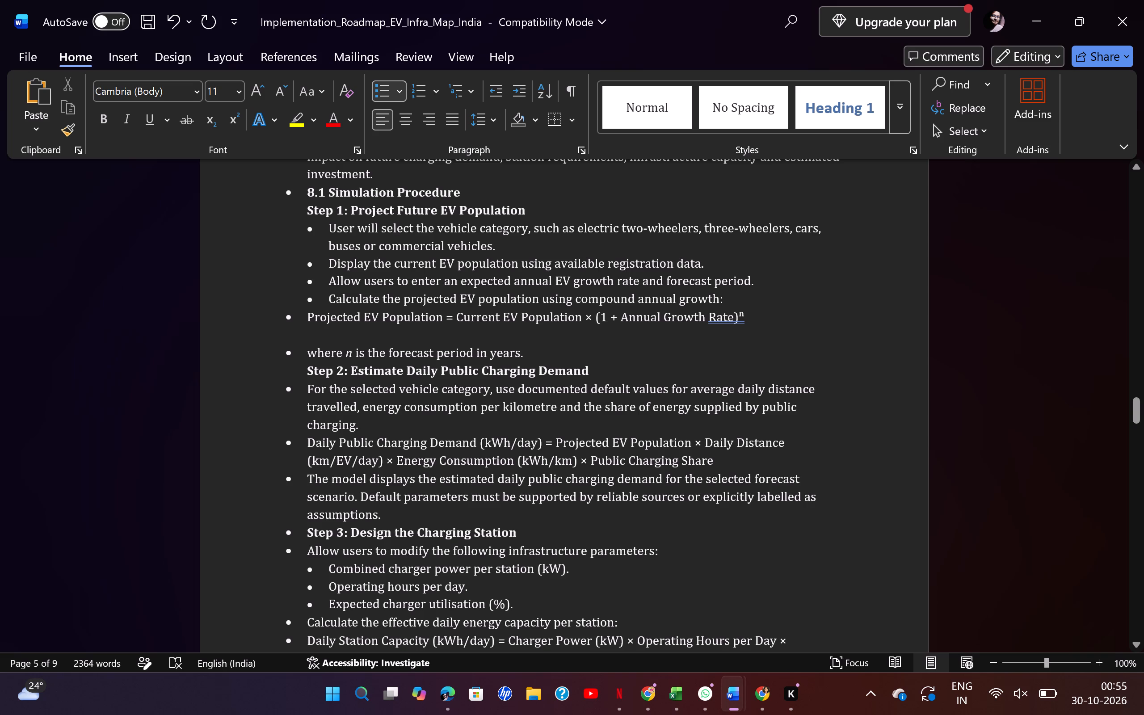
Reword the opening of Step 1's second bullet to "Model will display the current EV population".
left_click(329, 262)
type("Model w")
key("BackSpace")
key("BackSpace")
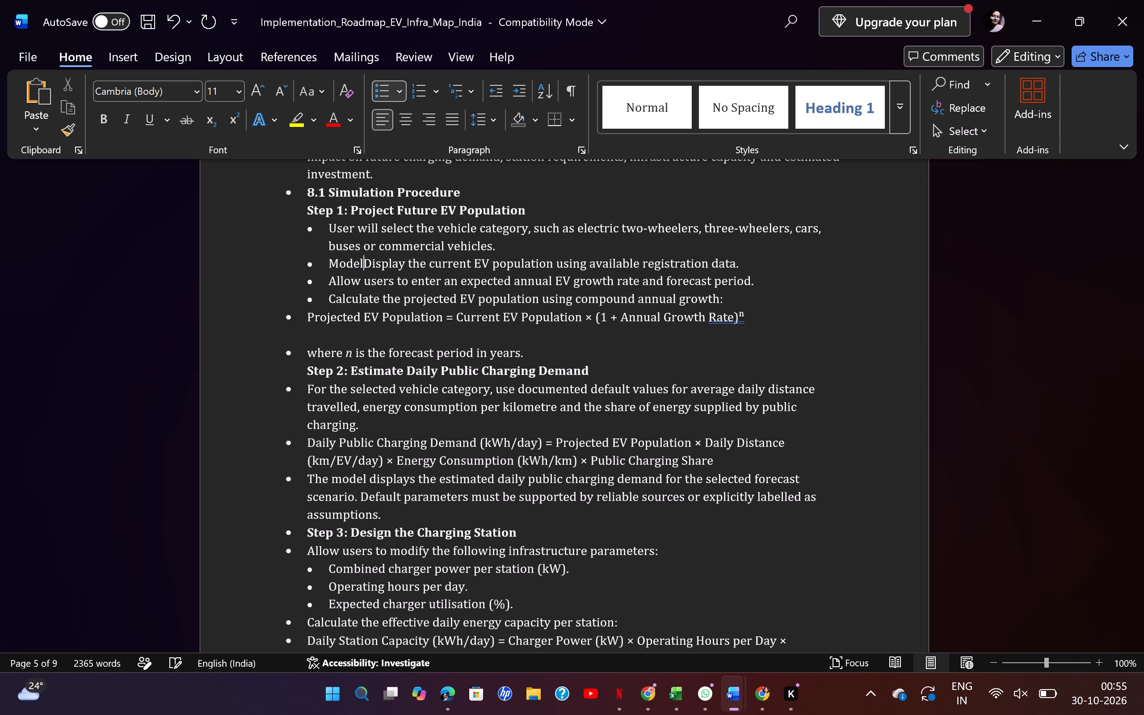
key("BackSpace")
key("BackSpace")
key("BackSpace")
key("BackSpace")
key("BackSpace")
type("Model will")
key("space")
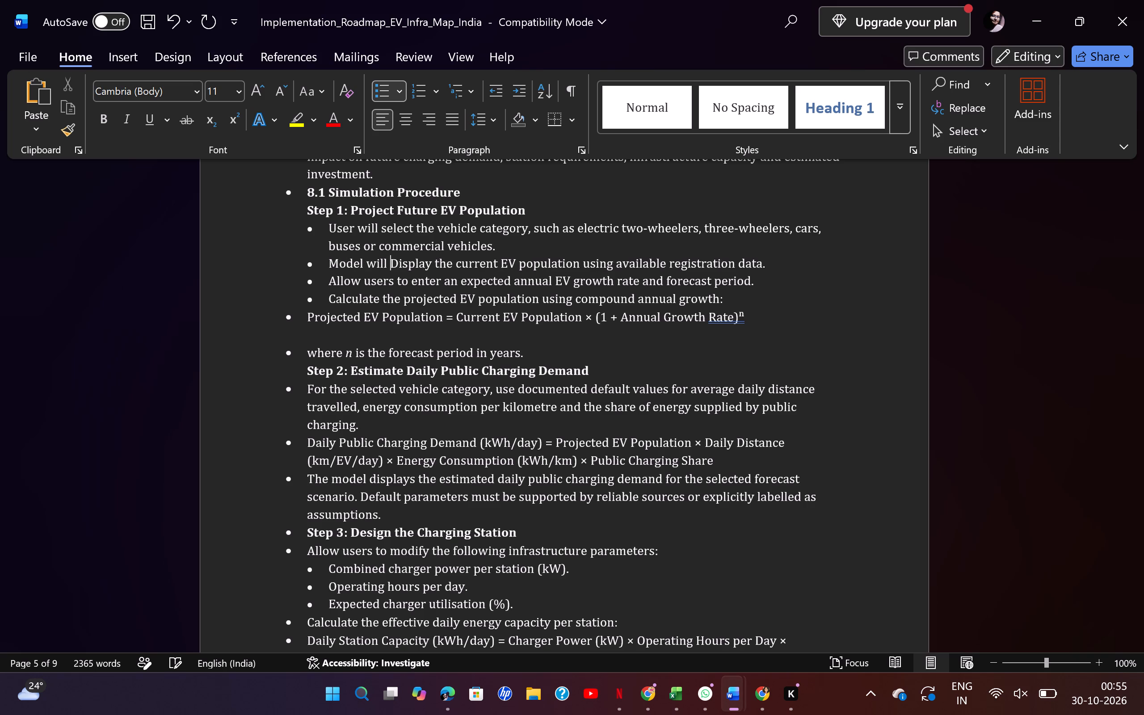
key("Delete")
key("d")
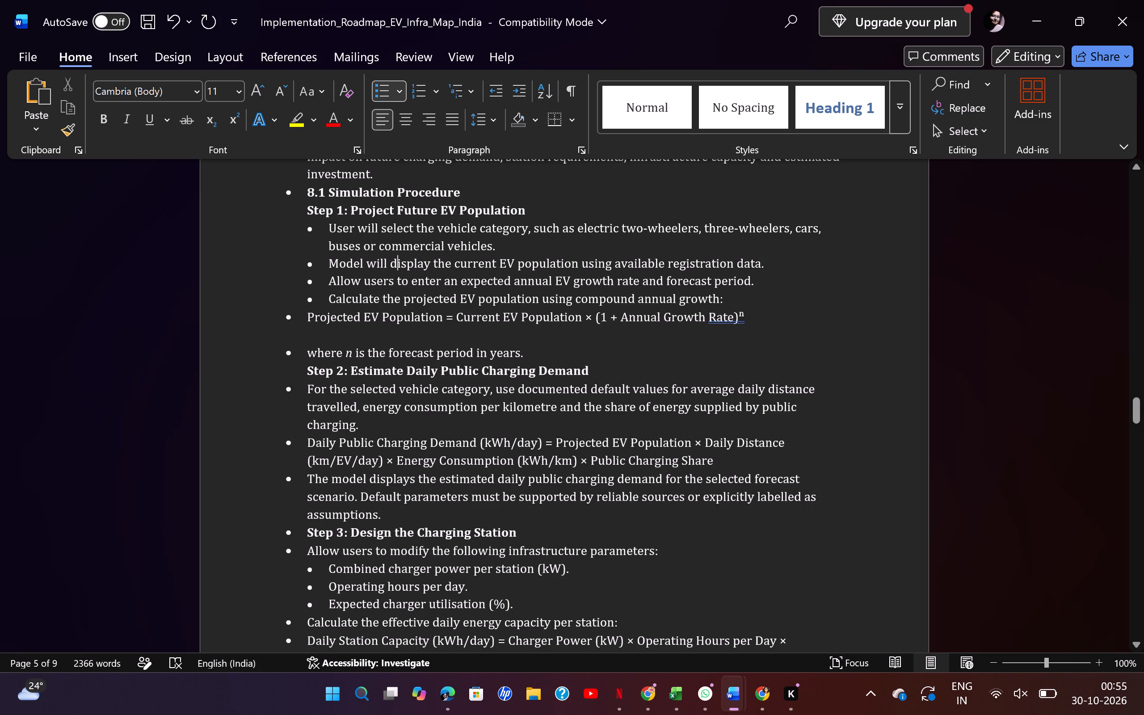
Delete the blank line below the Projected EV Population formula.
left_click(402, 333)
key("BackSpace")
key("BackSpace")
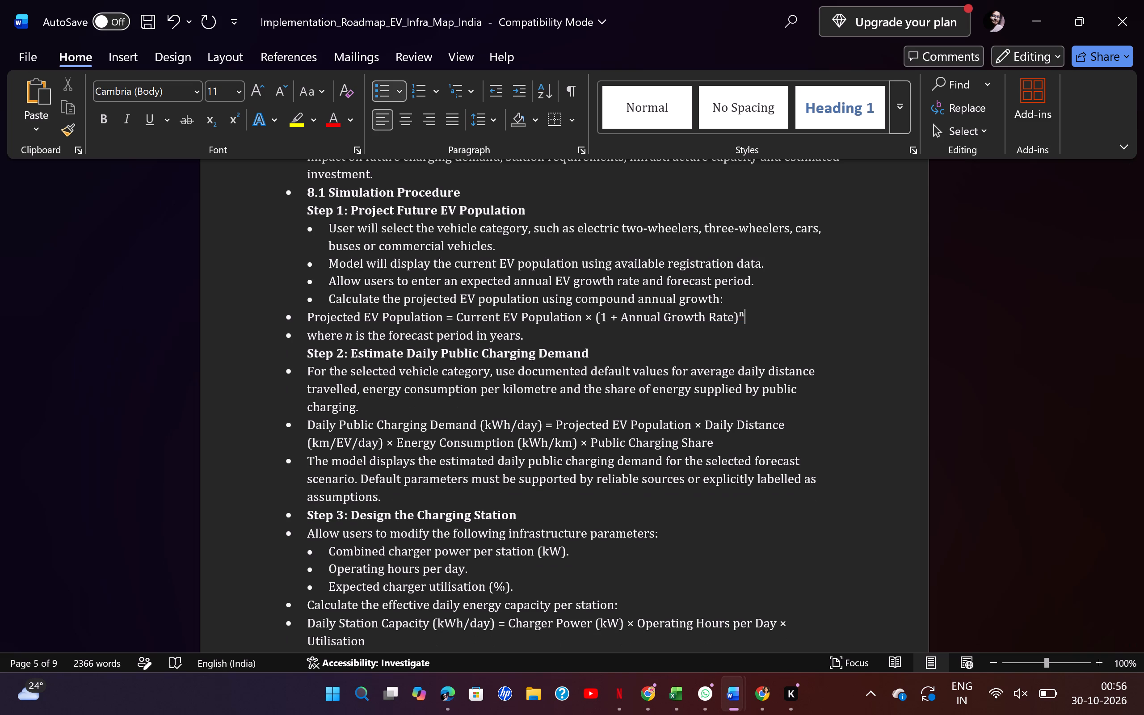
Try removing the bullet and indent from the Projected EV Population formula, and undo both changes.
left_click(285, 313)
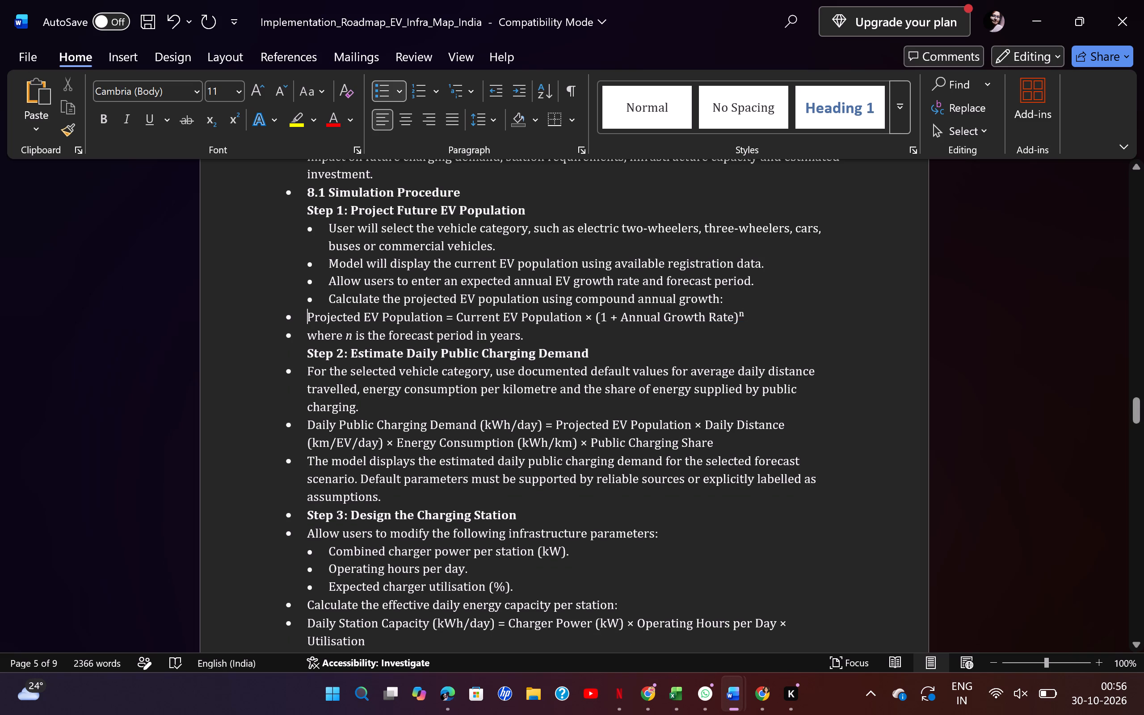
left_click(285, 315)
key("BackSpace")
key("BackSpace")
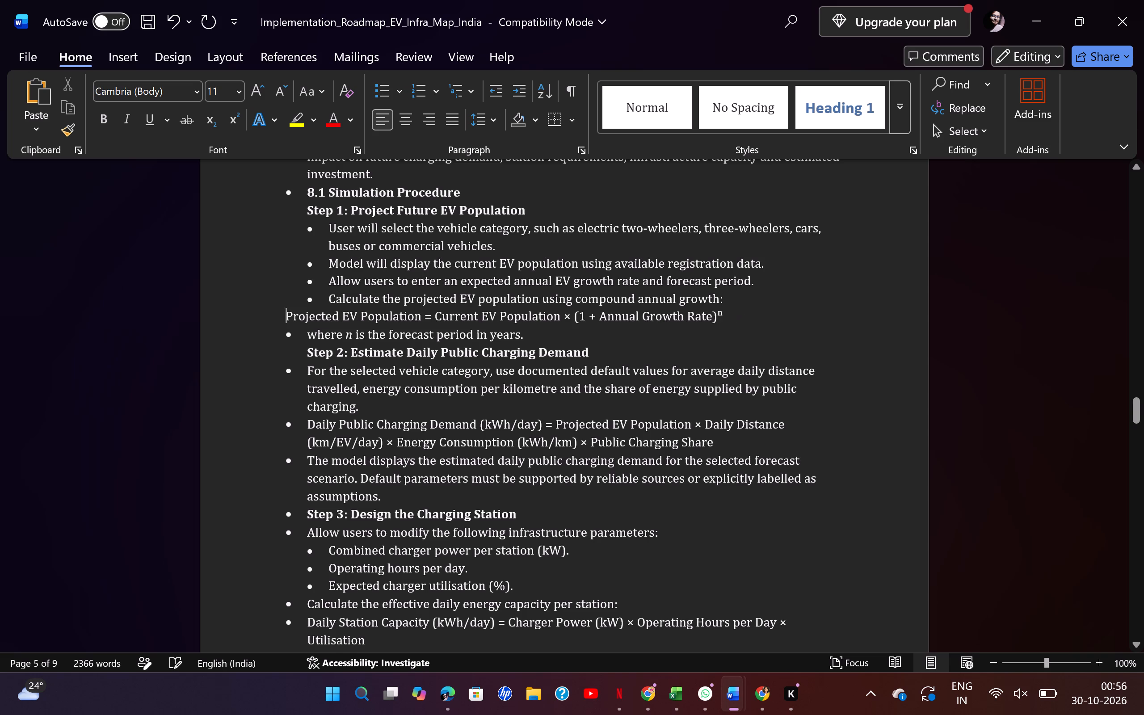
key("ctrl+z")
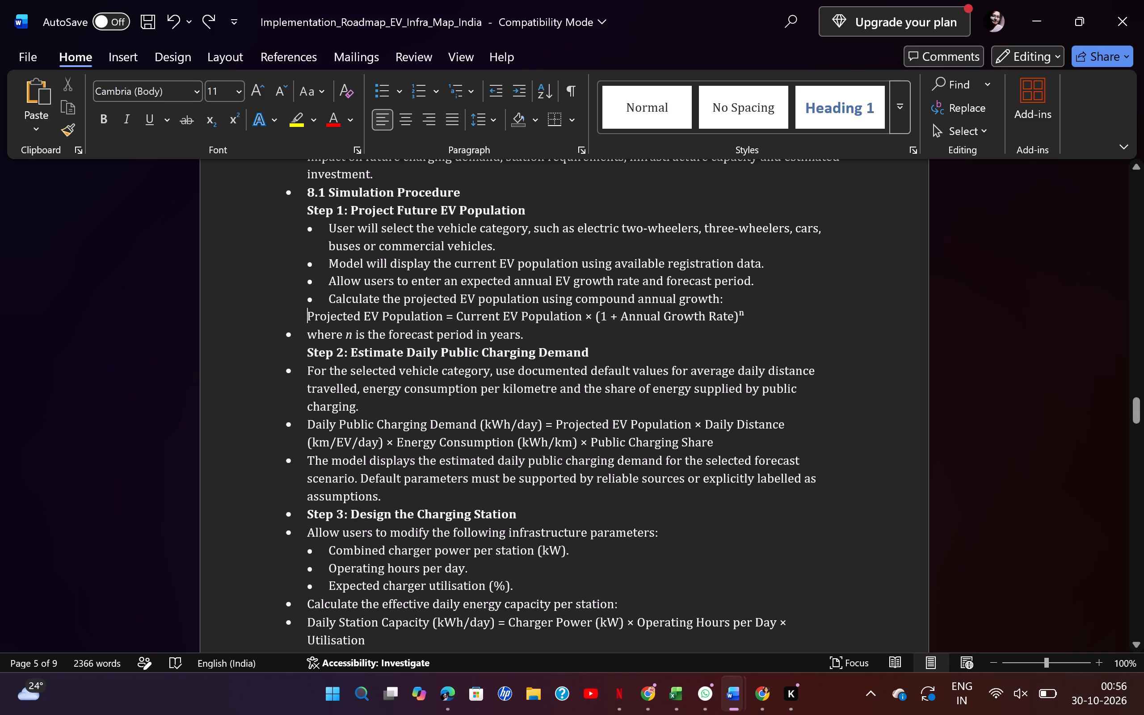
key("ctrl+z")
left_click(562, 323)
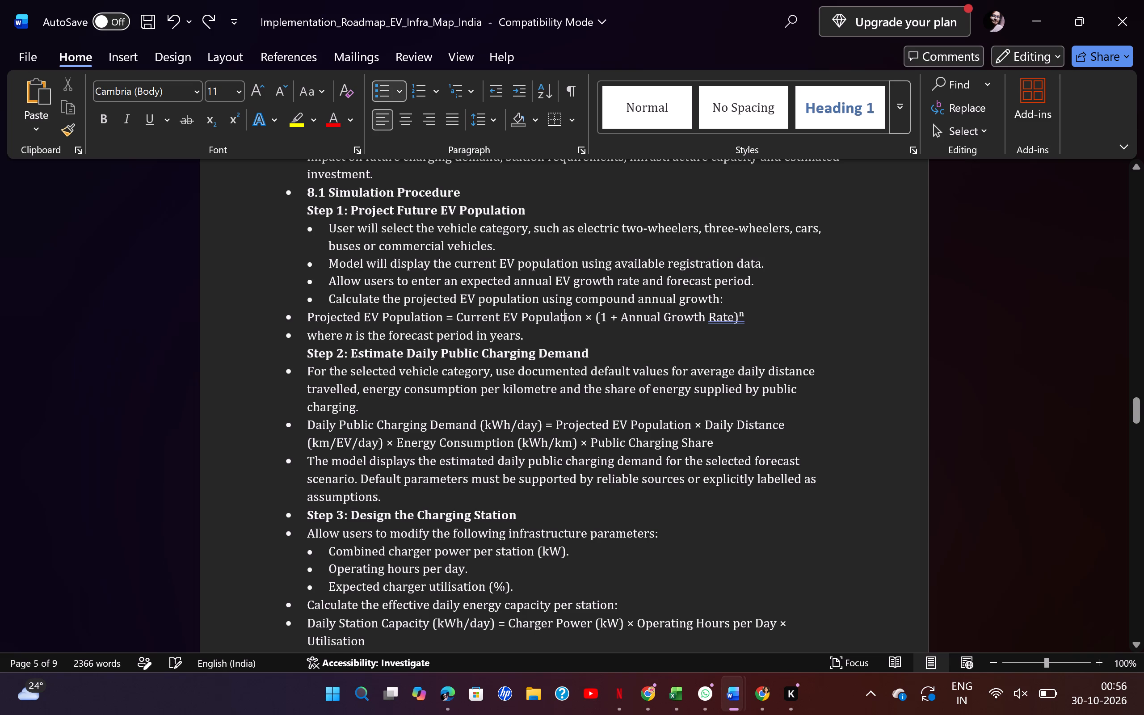
Insert a blank unbulleted line between "where n is the forecast period in years." and the Step 2 heading.
left_click(561, 341)
key("Return")
key("BackSpace")
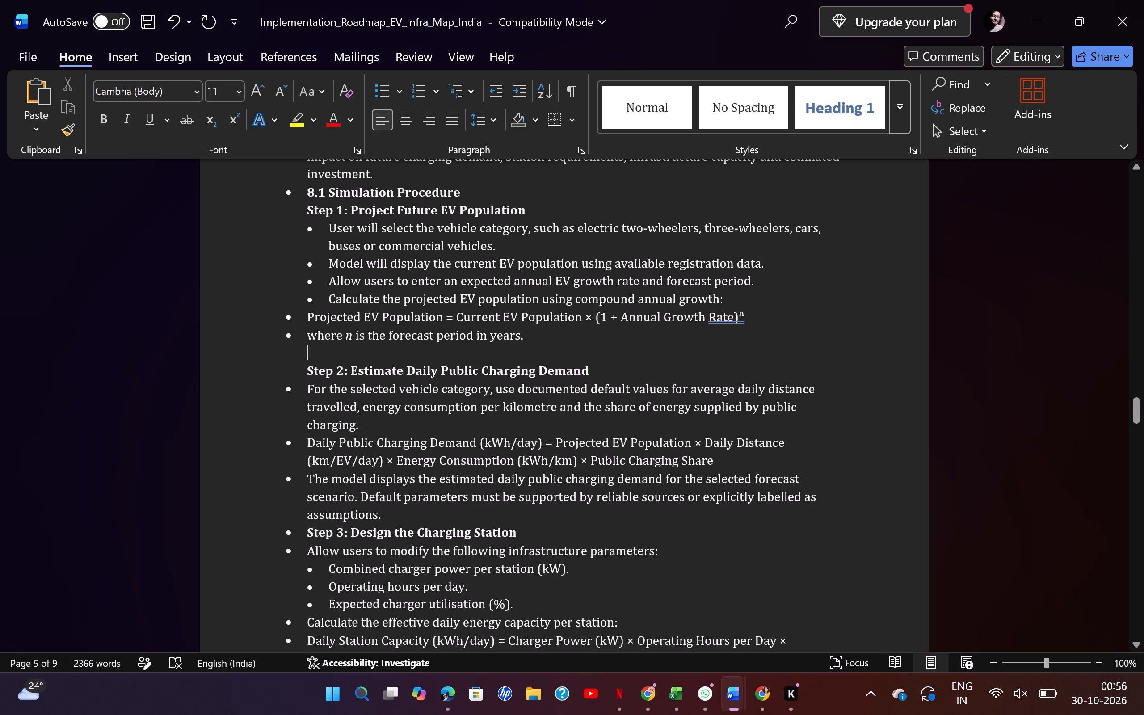
Start rewording Step 2's first bullet by removing "use" after "For the selected vehicle category,".
scroll(352, 387, "down", 1)
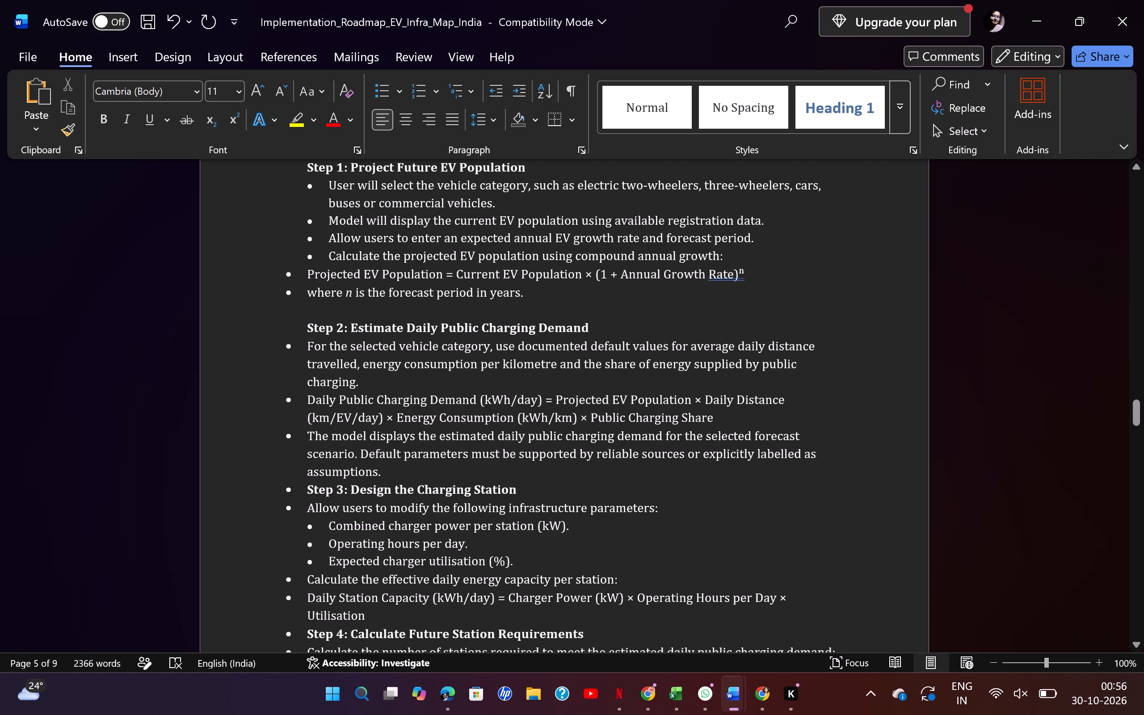
left_click_drag(515, 349, 498, 352)
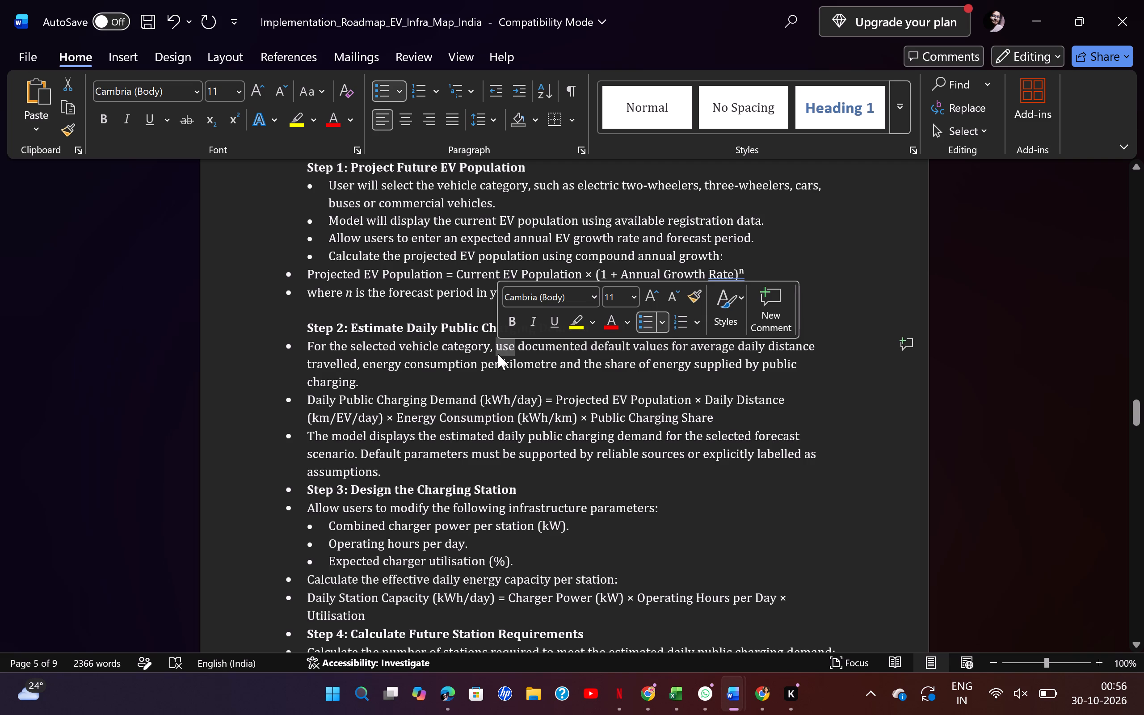
type("we are")
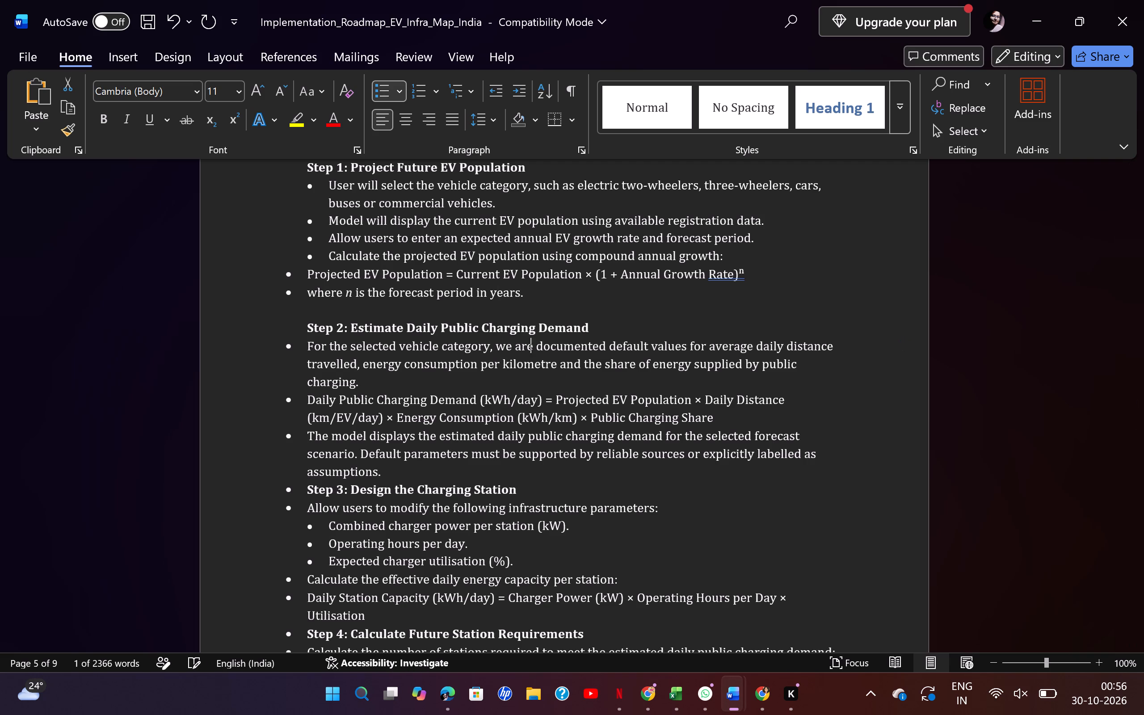
key("space")
type("ud")
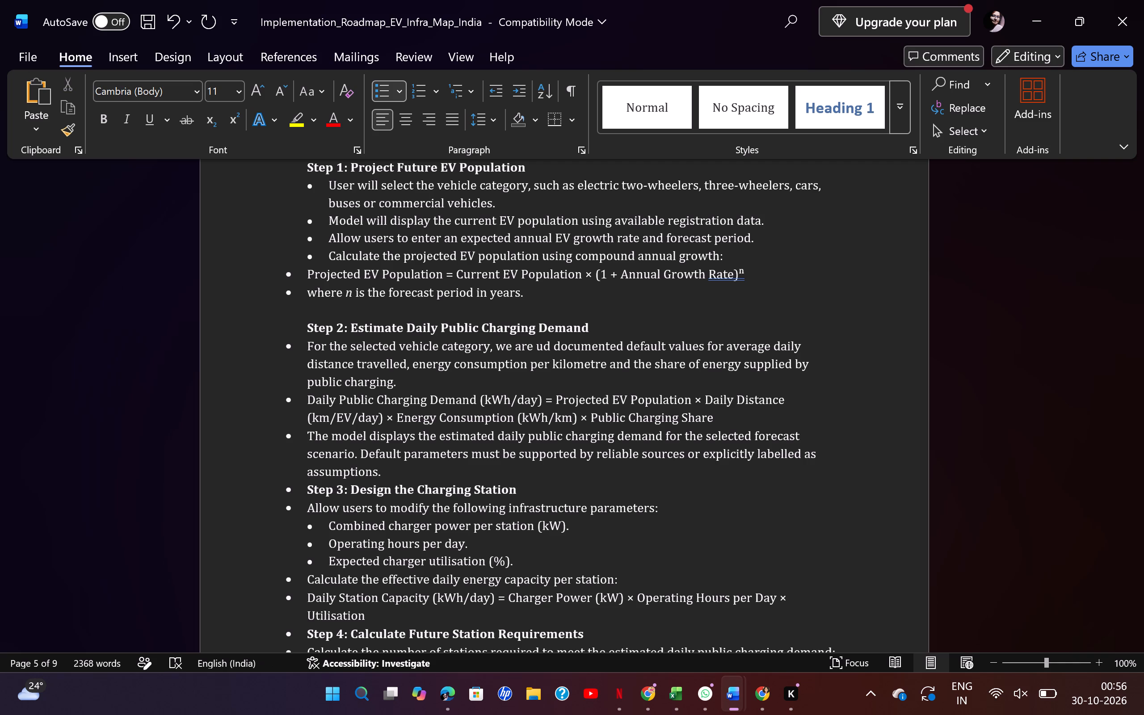
key("BackSpace")
key("BackSpace")
key("BackSpace")
key("BackSpace")
key("BackSpace")
key("BackSpace")
key("BackSpace")
key("BackSpace")
key("BackSpace")
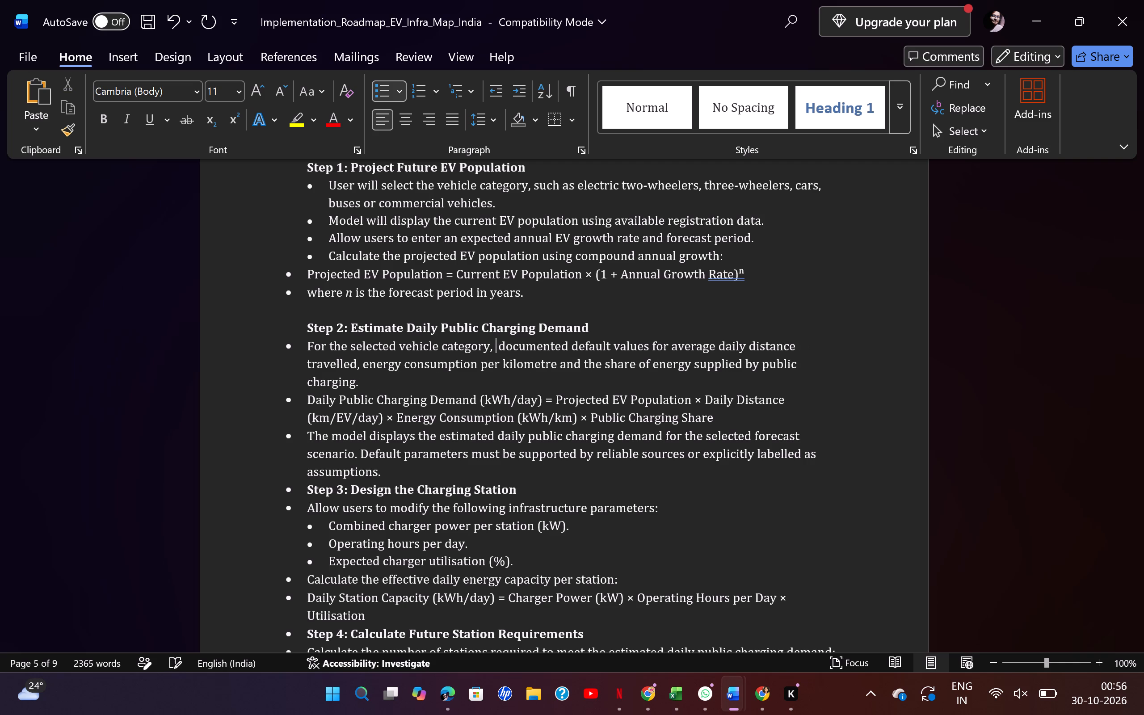
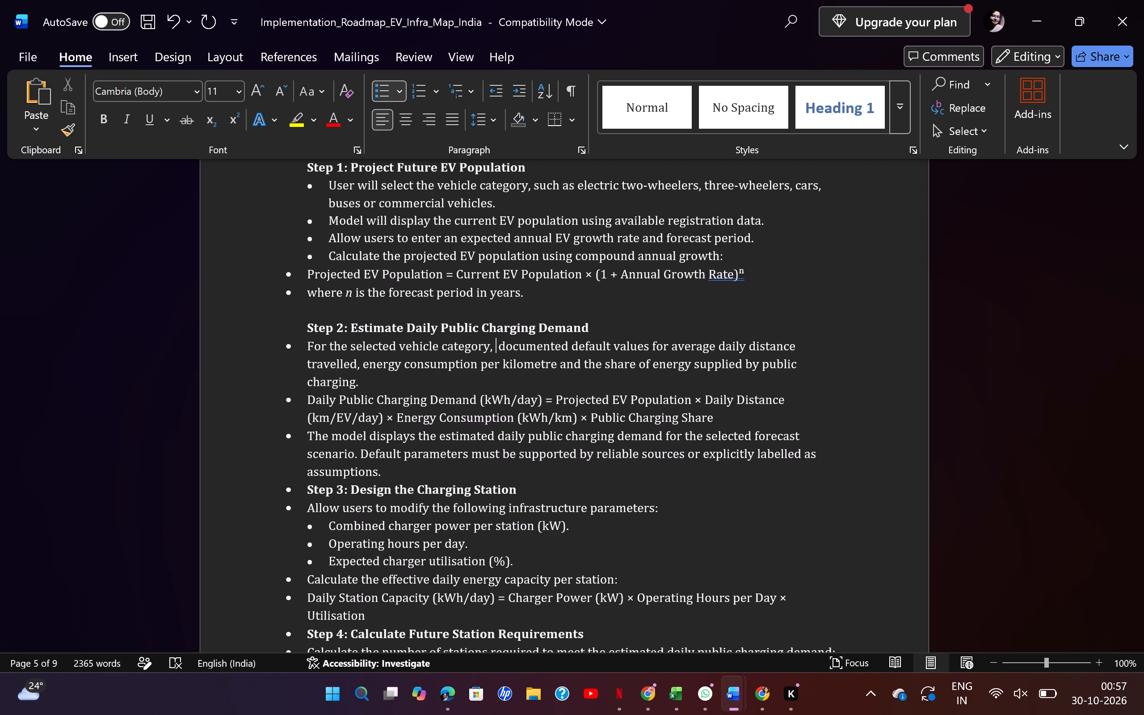
Reword Step 2's first bullet to read "For the selected vehicle category, model documents default values".
type("model")
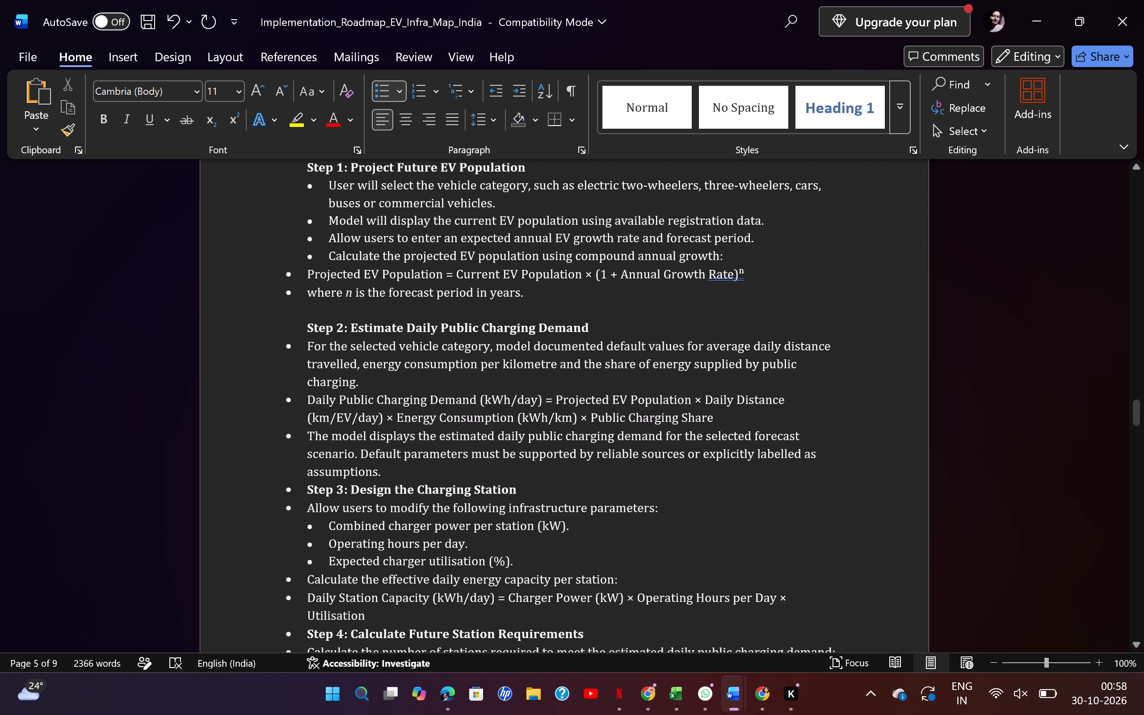
left_click(603, 345)
key("BackSpace")
key("BackSpace")
key("BackSpace")
type("ts")
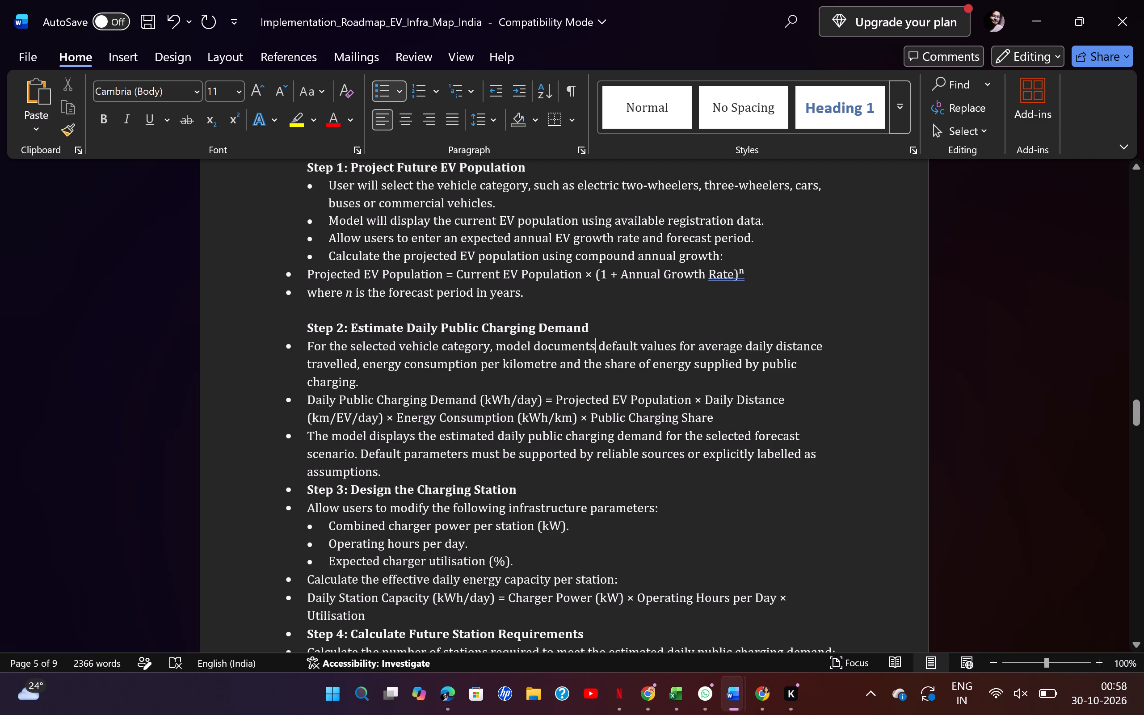
Insert a blank unbulleted line above the "Step 3: Design the Charging Station" heading and remove the heading's bullet.
scroll(462, 452, "down", 1)
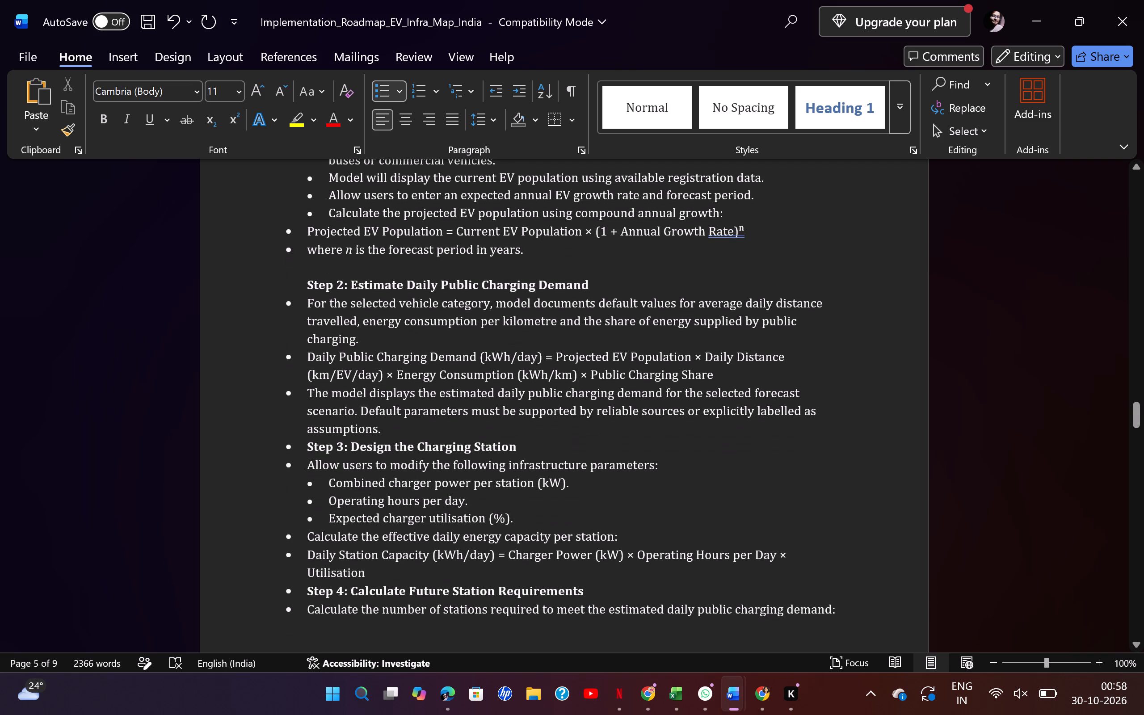
left_click(438, 425)
key("Return")
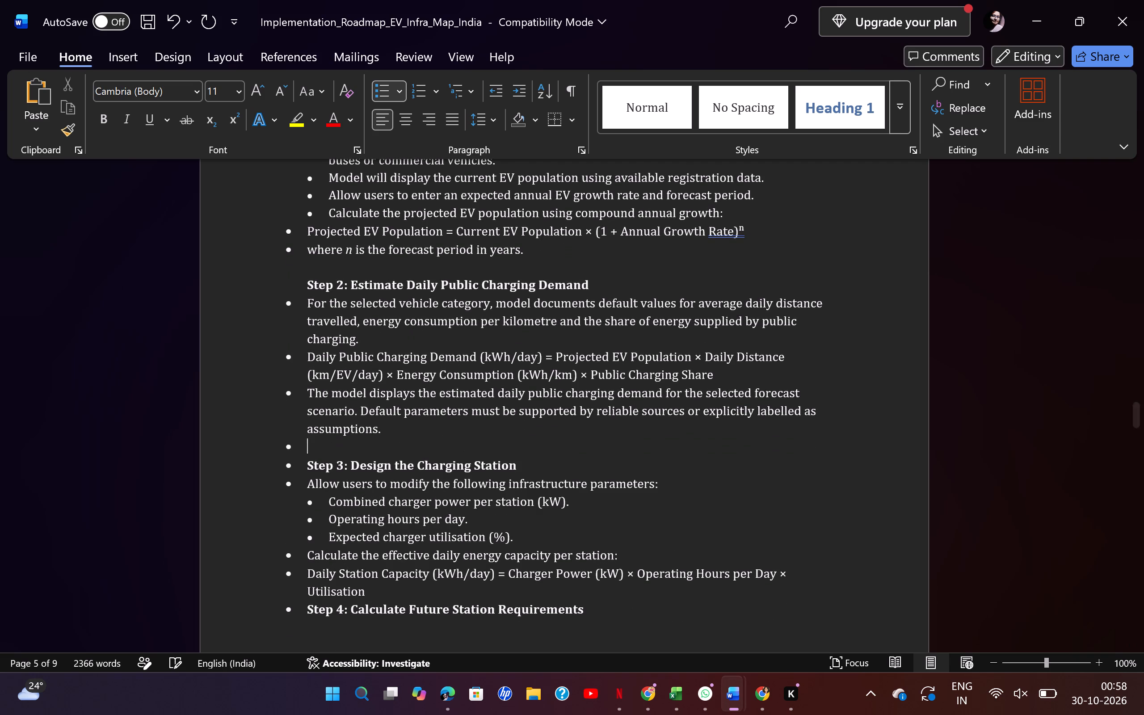
key("BackSpace")
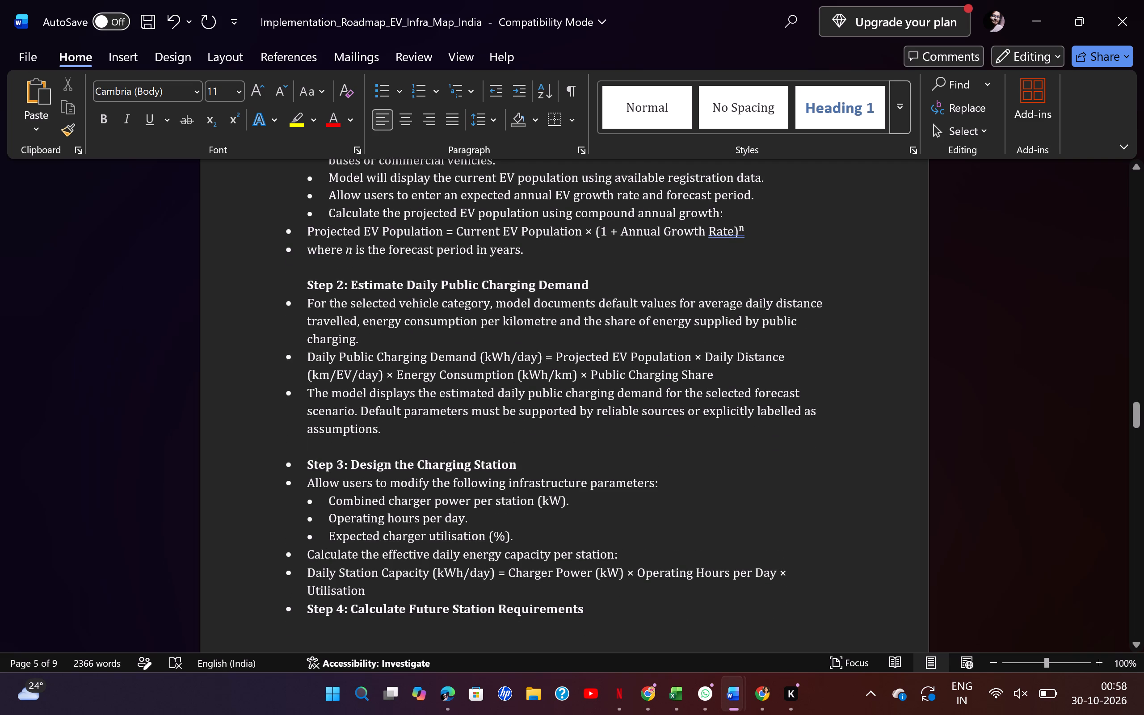
left_click(300, 465)
key("BackSpace")
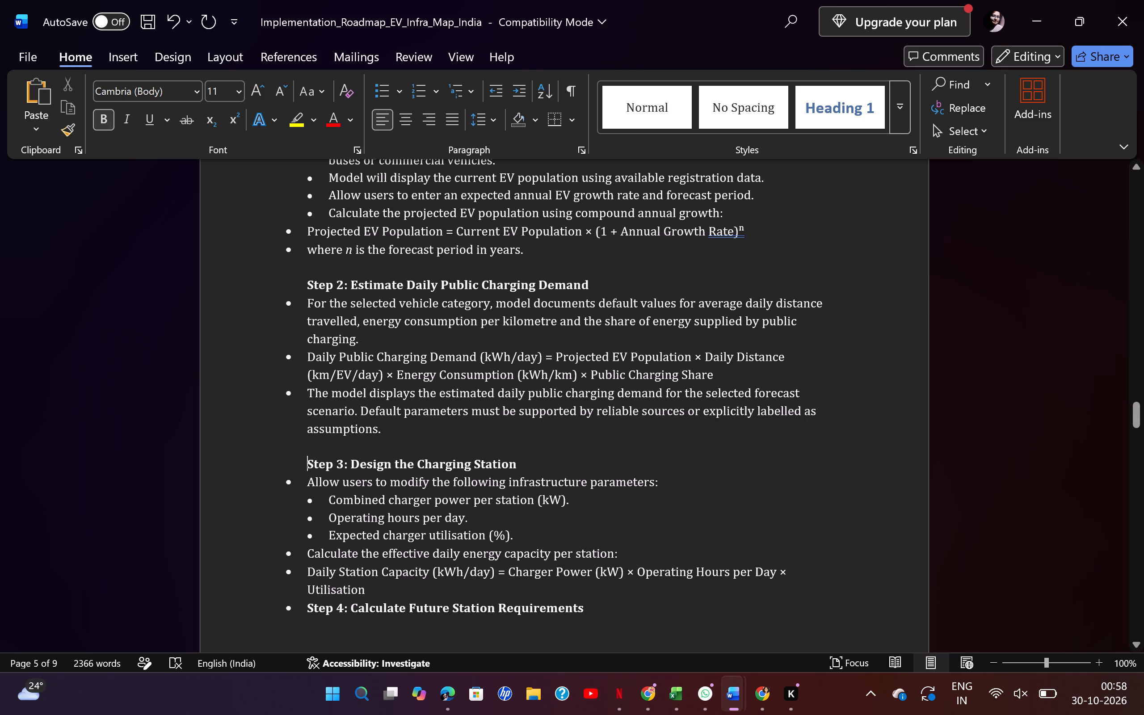
Remove the bullet from the "Step 4: Calculate Future Station Requirements" heading and insert a blank unbulleted line above it.
scroll(420, 500, "down", 3)
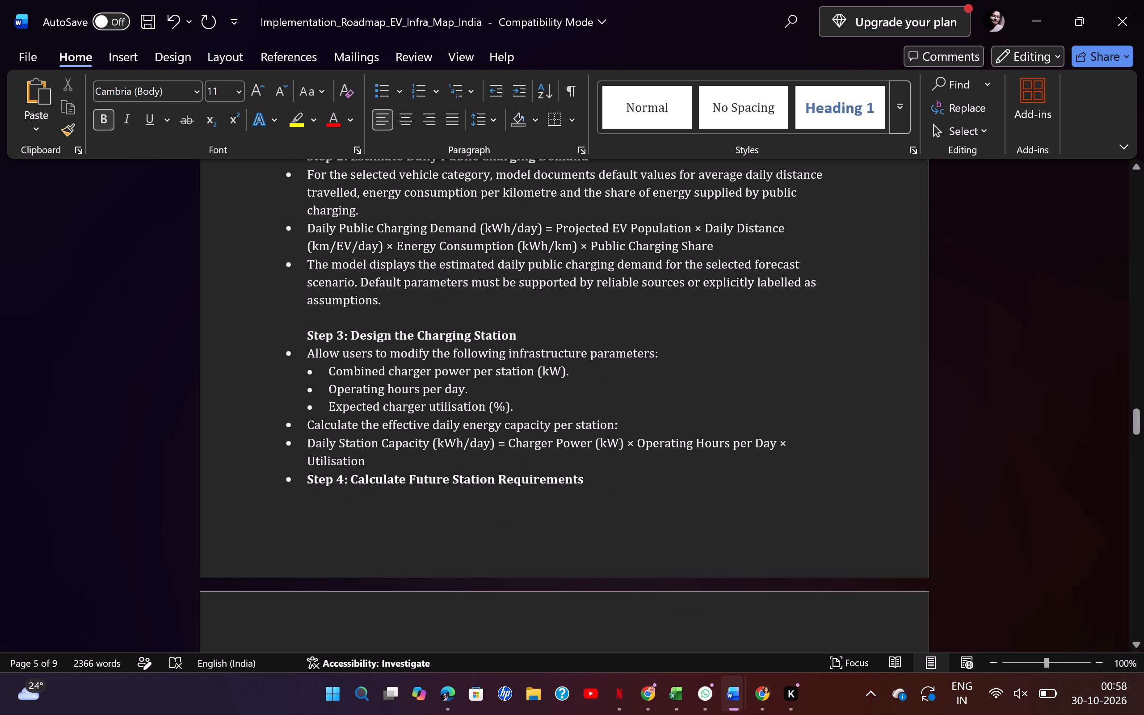
left_click(303, 480)
key("BackSpace")
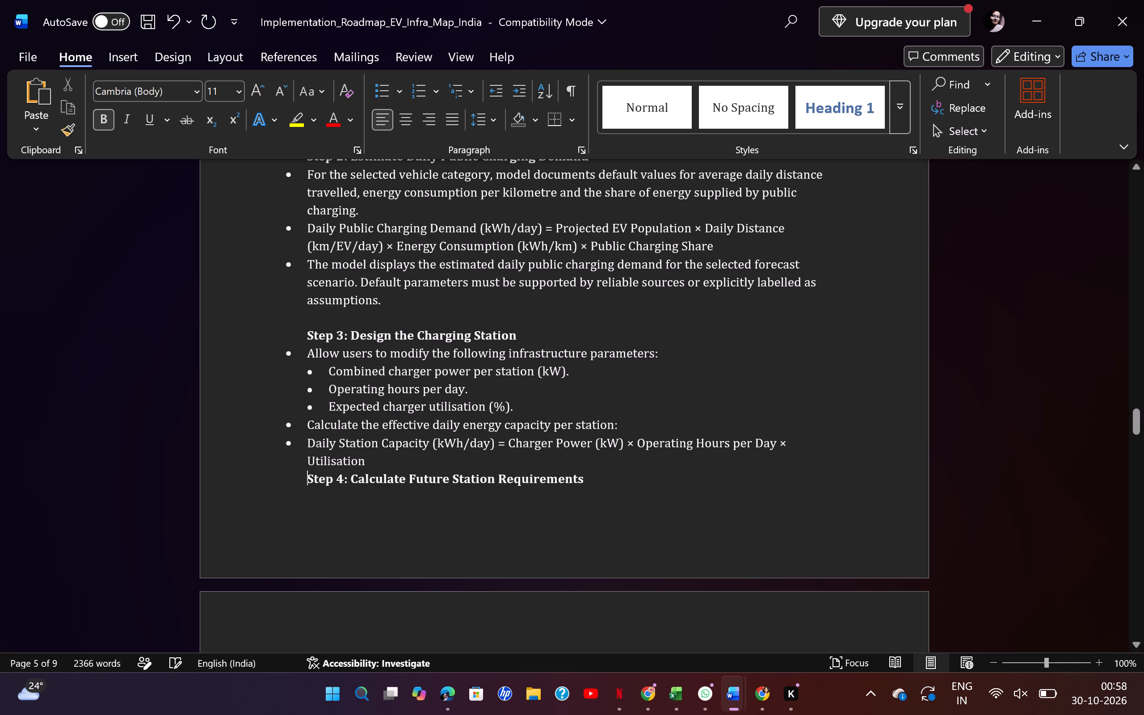
left_click(376, 463)
key("Return")
key("BackSpace")
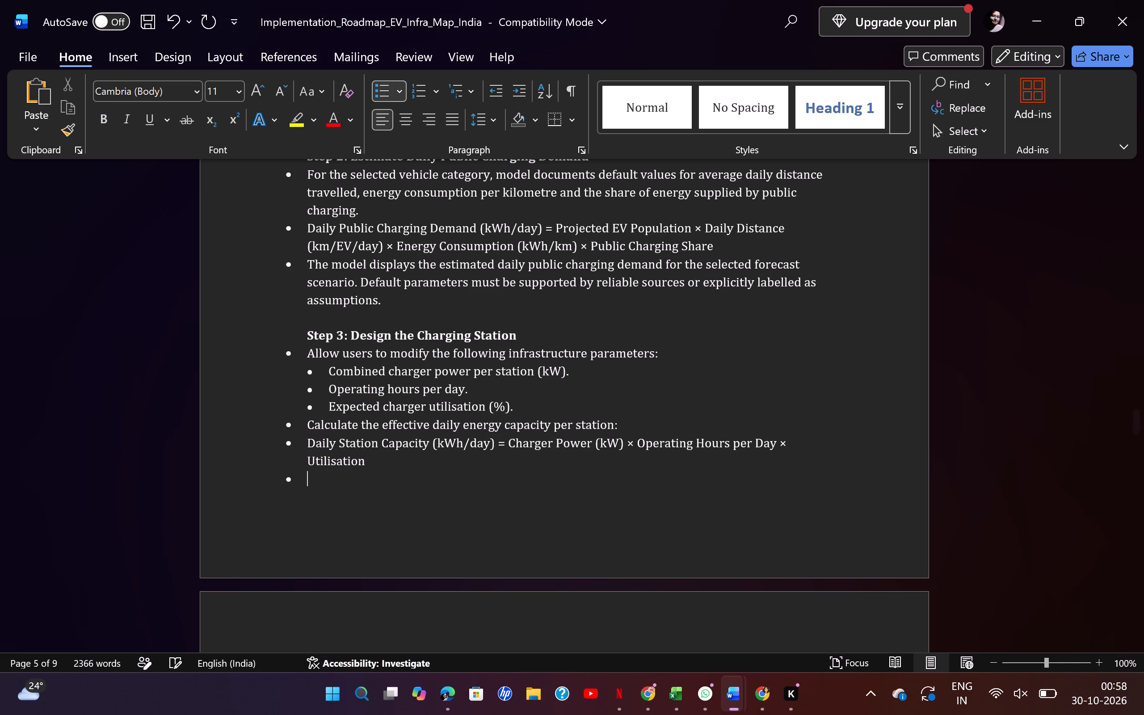
Insert a blank unbulleted line above the "Step 5: Estimate Infrastructure Investment" heading and remove the heading's bullet.
scroll(376, 464, "down", 9)
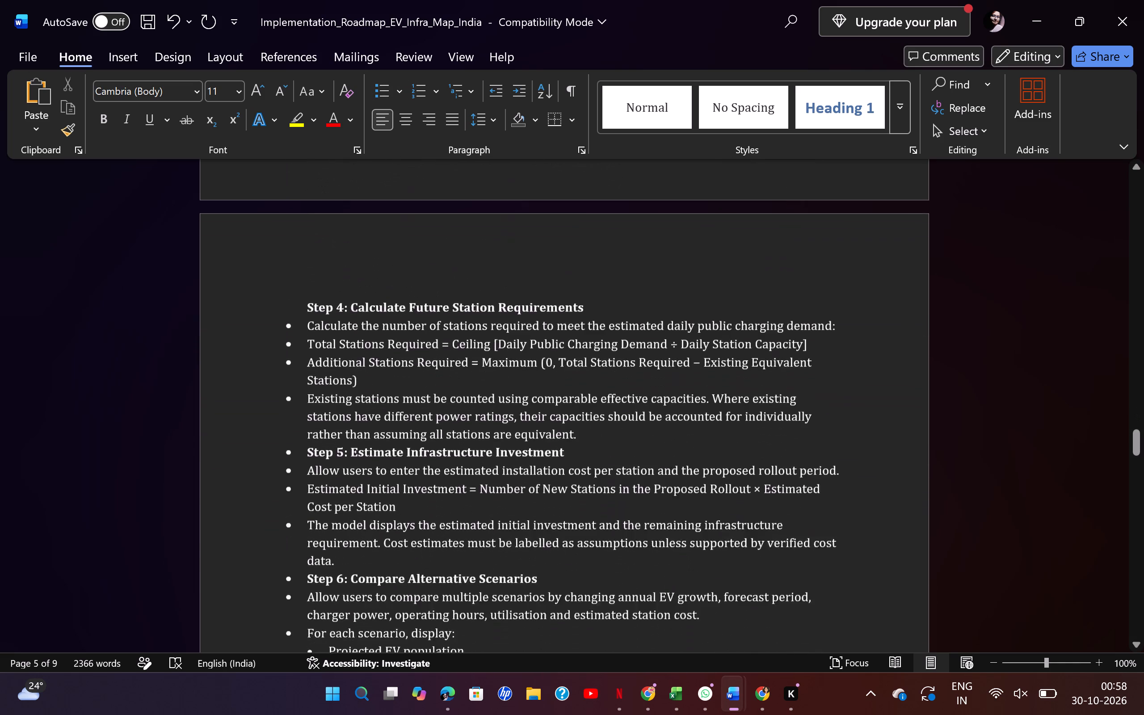
scroll(376, 464, "down", 1)
left_click(597, 390)
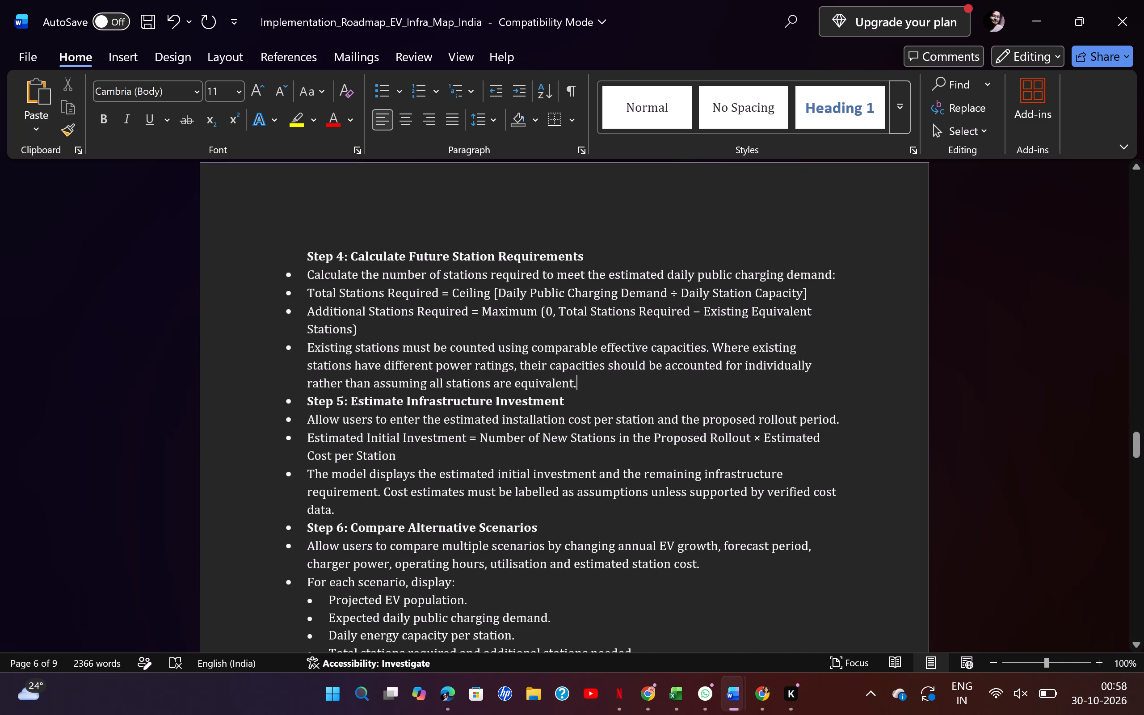
key("Return")
key("BackSpace")
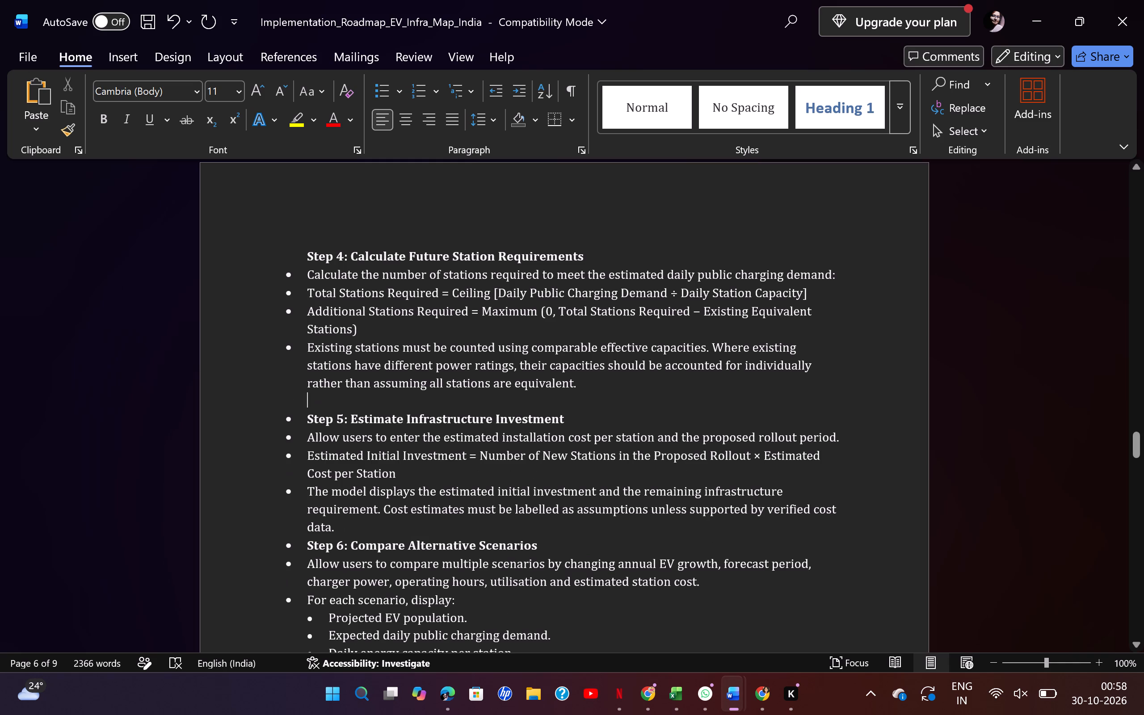
left_click(303, 418)
key("BackSpace")
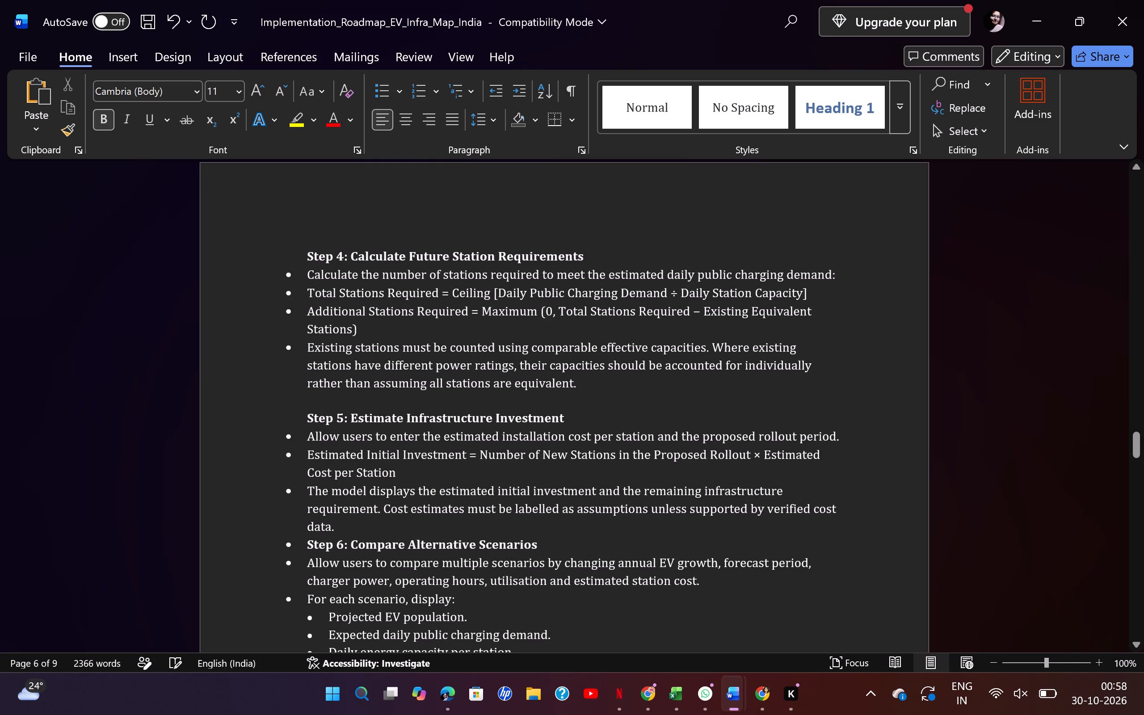
Insert a blank unbulleted line above the "Step 6: Compare Alternative Scenarios" heading and remove the heading's bullet.
scroll(314, 460, "down", 2)
left_click(381, 442)
key("Return")
key("BackSpace")
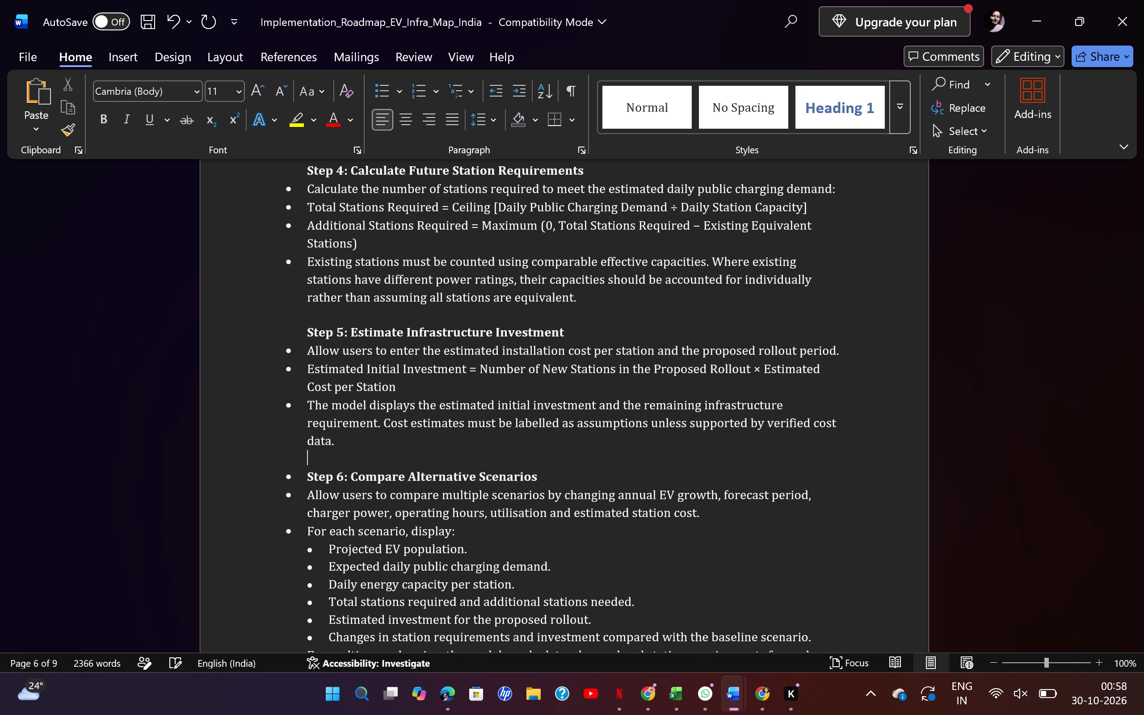
left_click(306, 476)
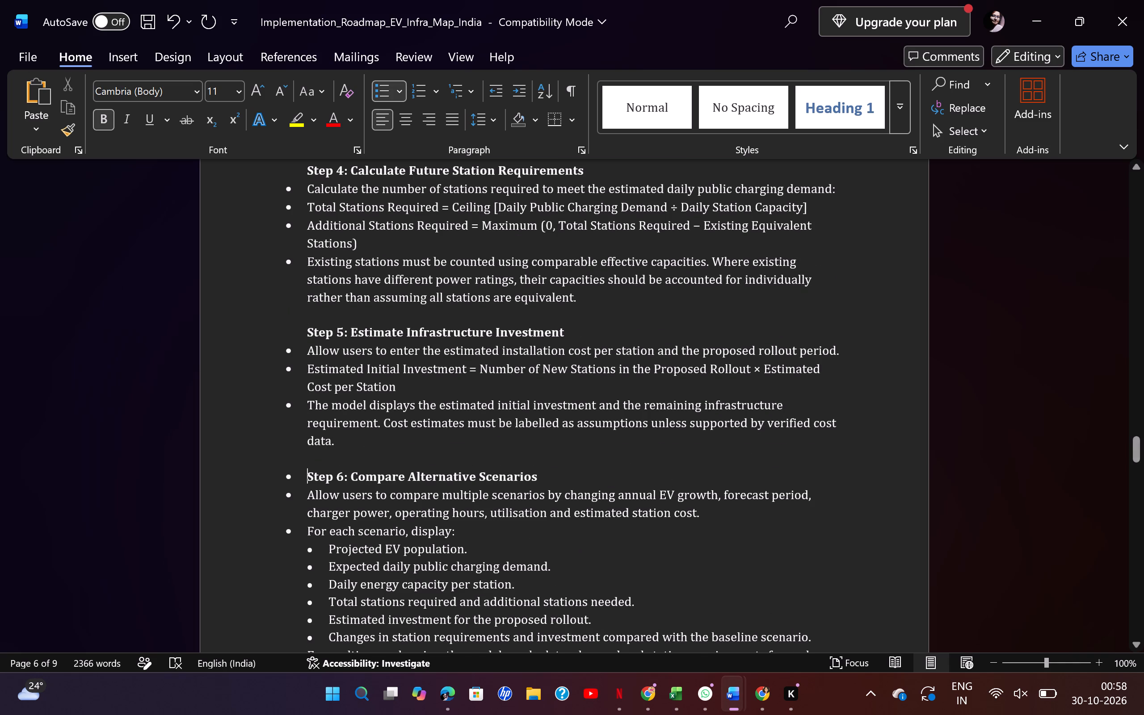
key("BackSpace")
Insert a blank unbulleted line above the "8.2 Methodological Safeguards" heading and remove the heading's bullet.
scroll(353, 443, "down", 2)
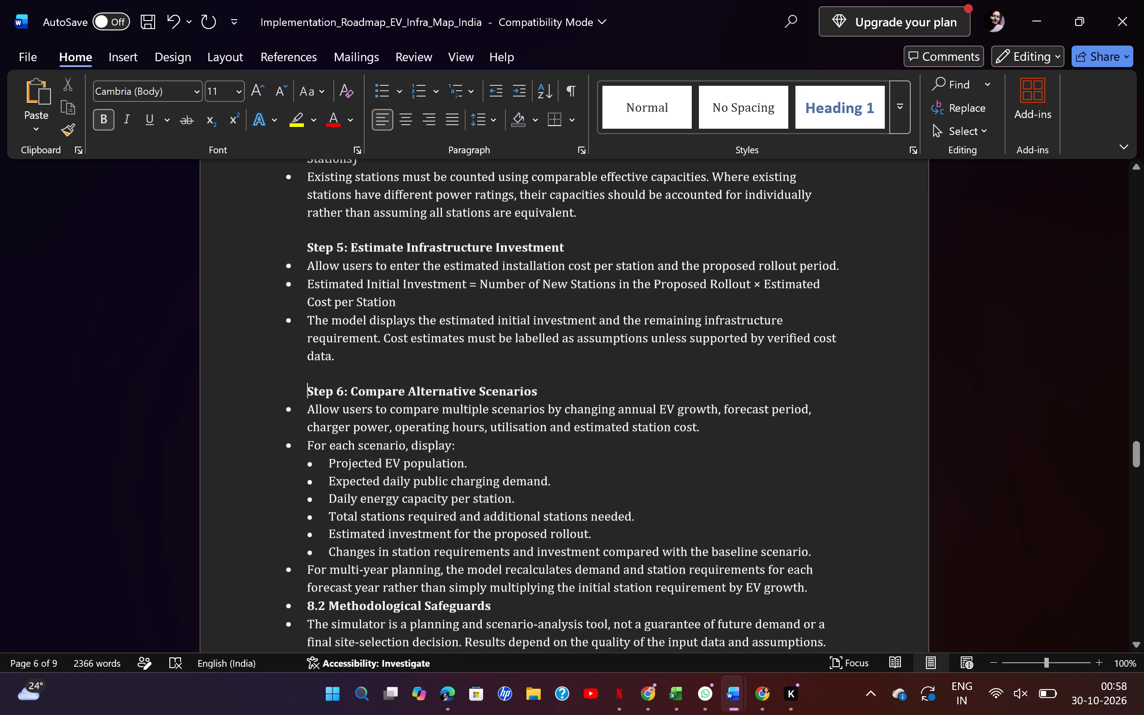
scroll(354, 443, "down", 3)
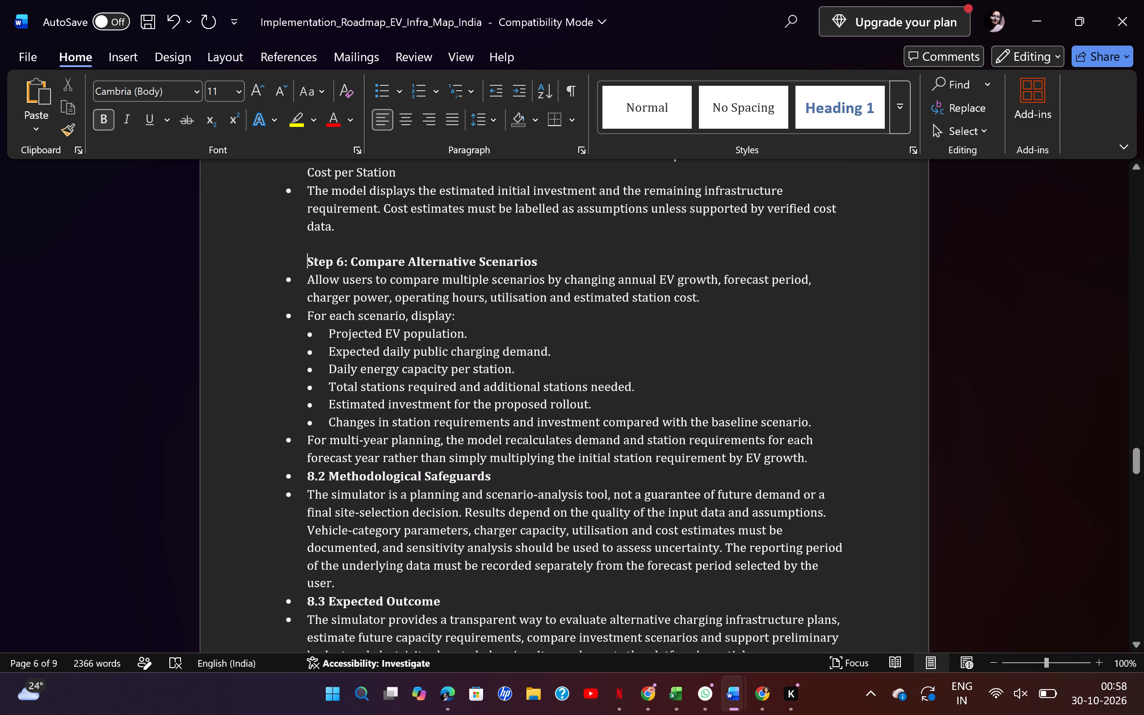
left_click(829, 458)
key("Return")
key("BackSpace")
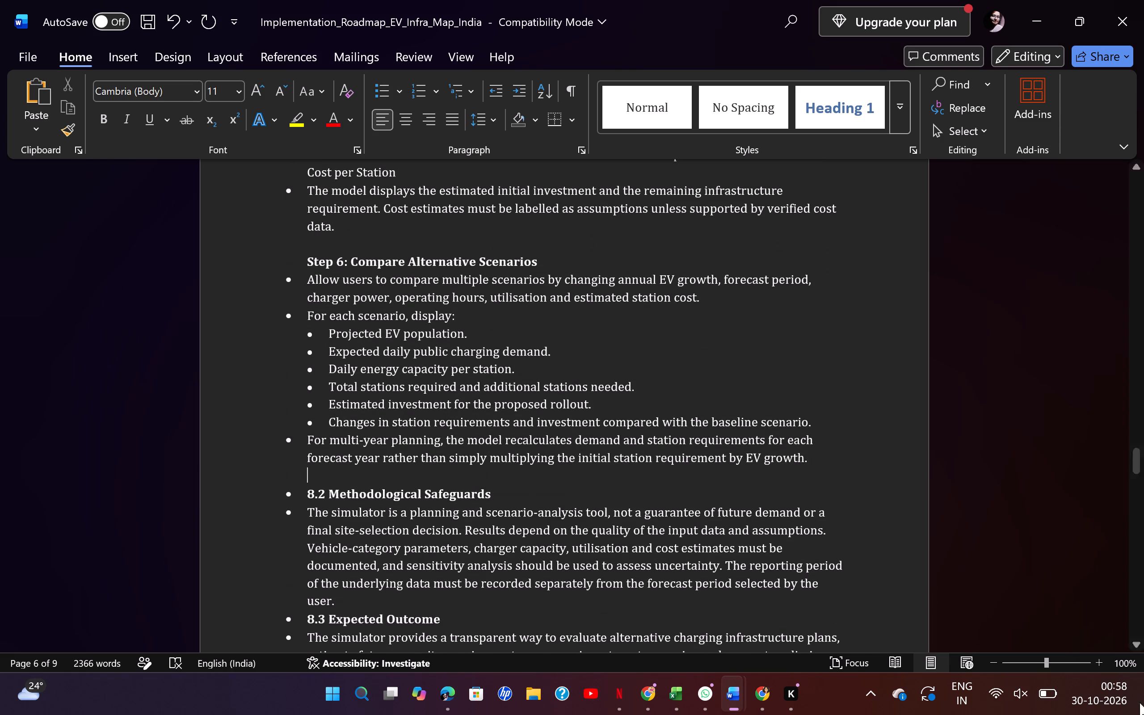
left_click(306, 488)
key("BackSpace")
Insert a blank unbulleted line above the "8.3 Expected Outcome" heading and remove the heading's bullet.
scroll(420, 473, "down", 2)
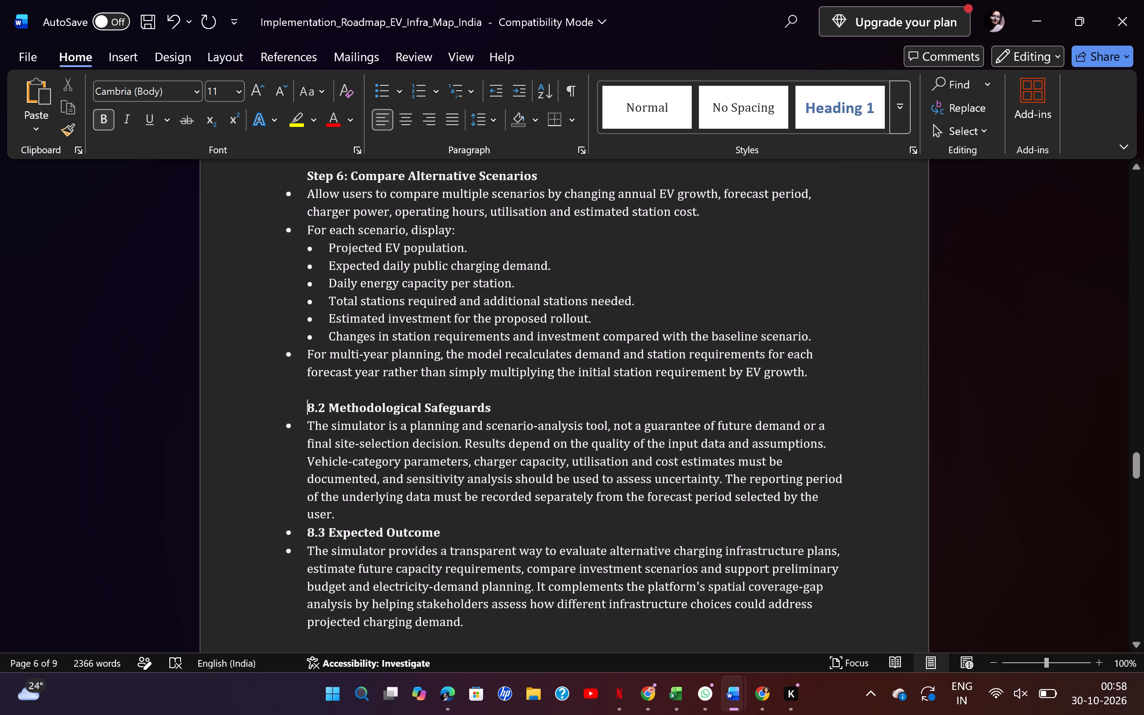
scroll(421, 473, "down", 1)
left_click(421, 474)
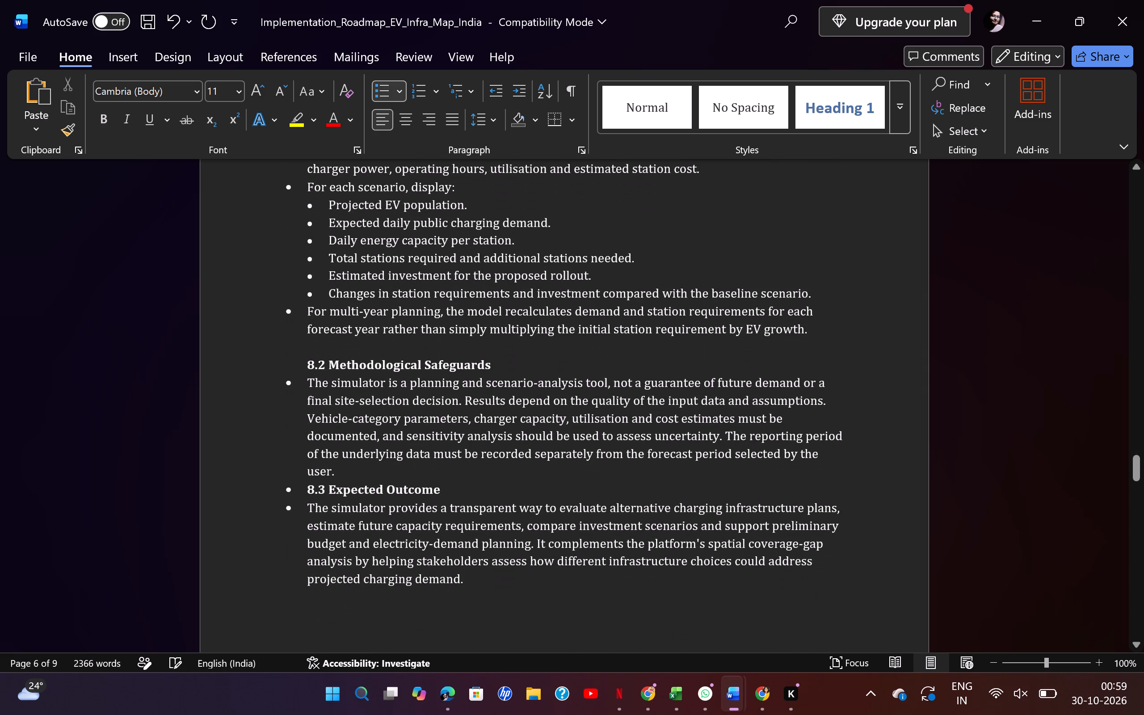
key("Return")
key("BackSpace")
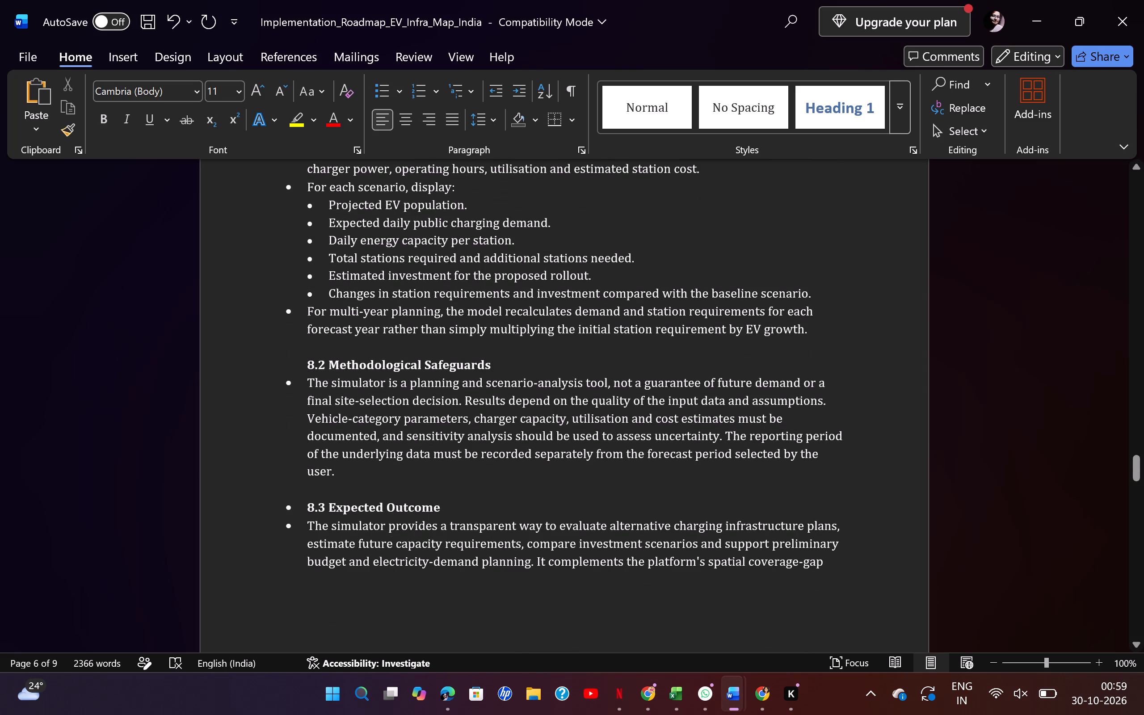
left_click(295, 511)
key("BackSpace")
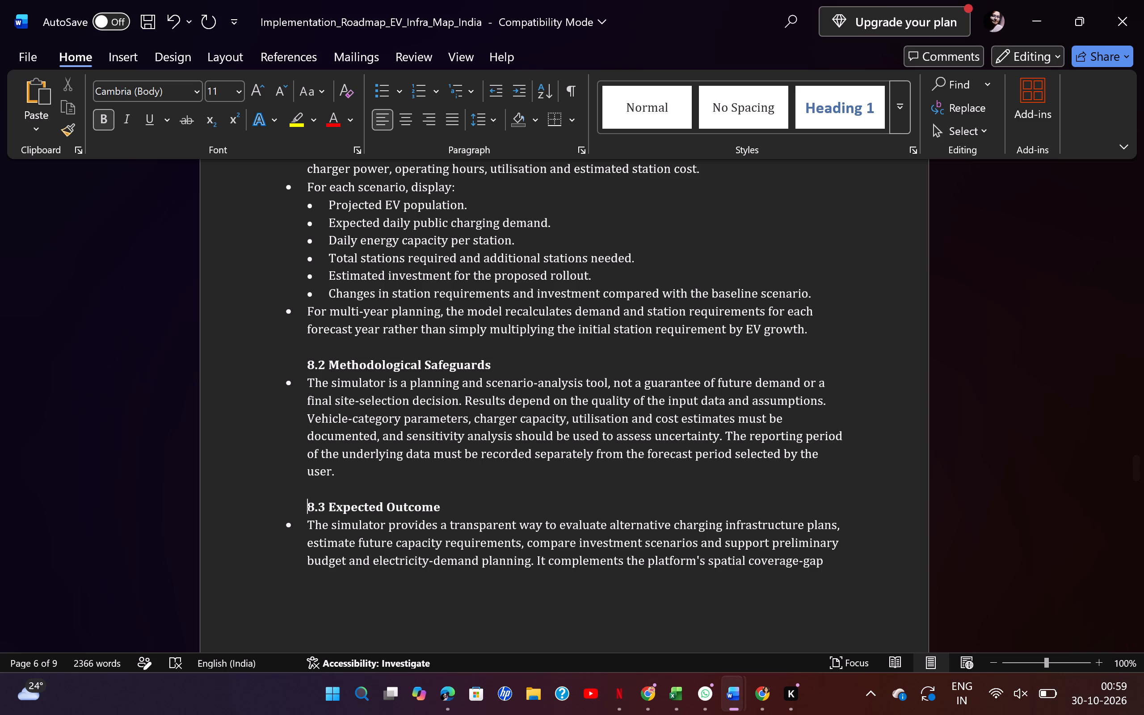
Delete the "Step 2." prefix from the "Multi-Criteria Weighted Priority Score" heading.
scroll(296, 512, "down", 9)
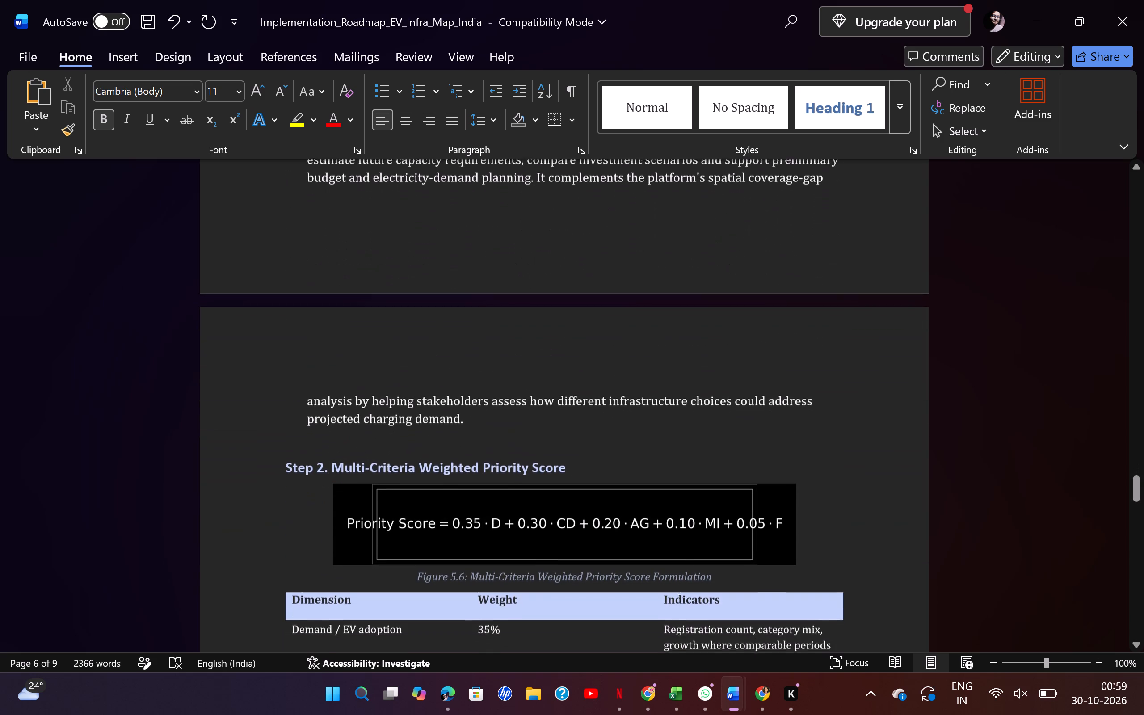
scroll(372, 494, "down", 1)
scroll(372, 494, "up", 6)
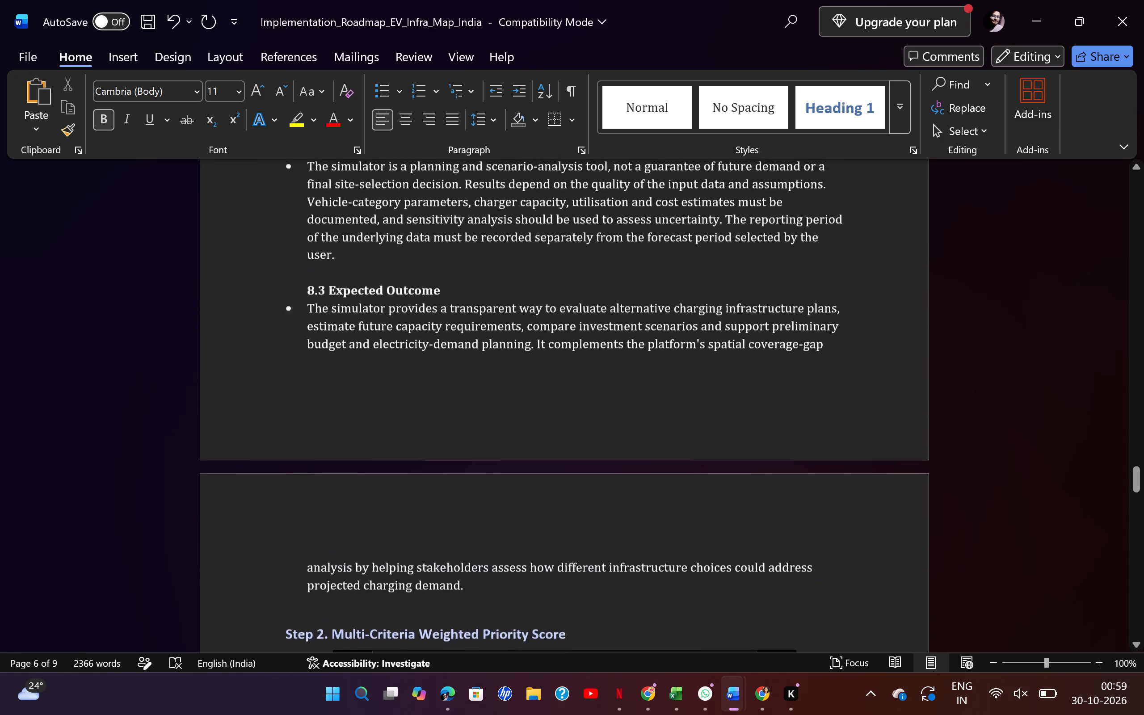
scroll(372, 494, "up", 3)
scroll(372, 494, "down", 7)
scroll(372, 494, "up", 3)
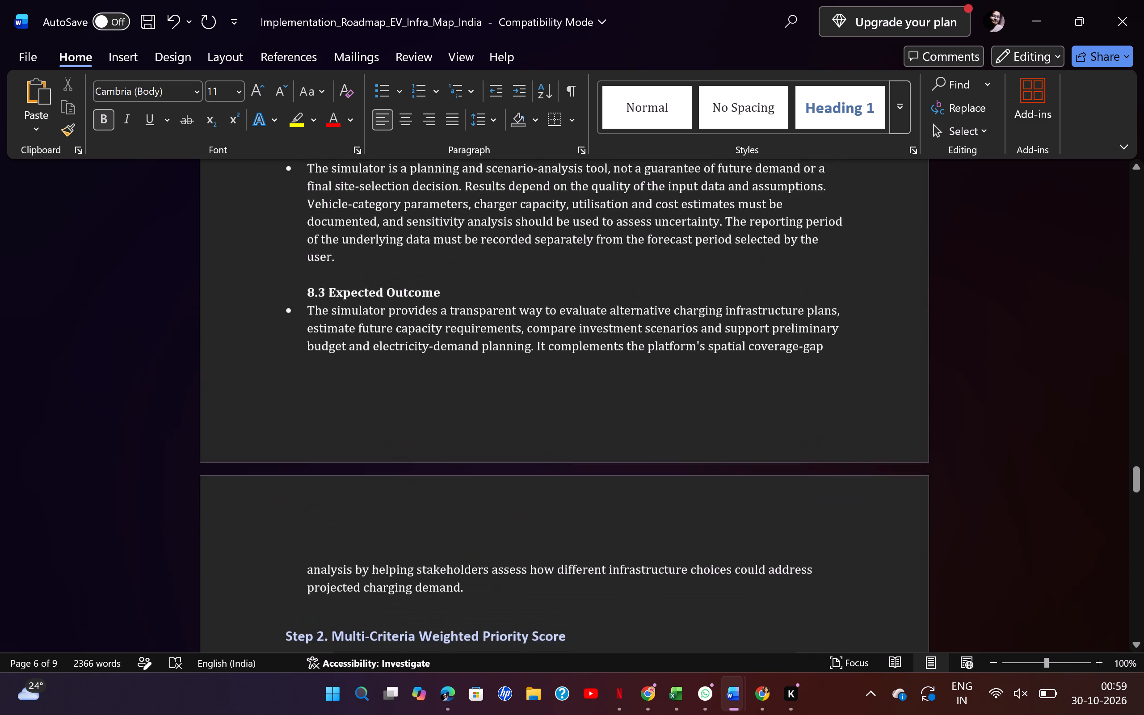
scroll(372, 494, "down", 5)
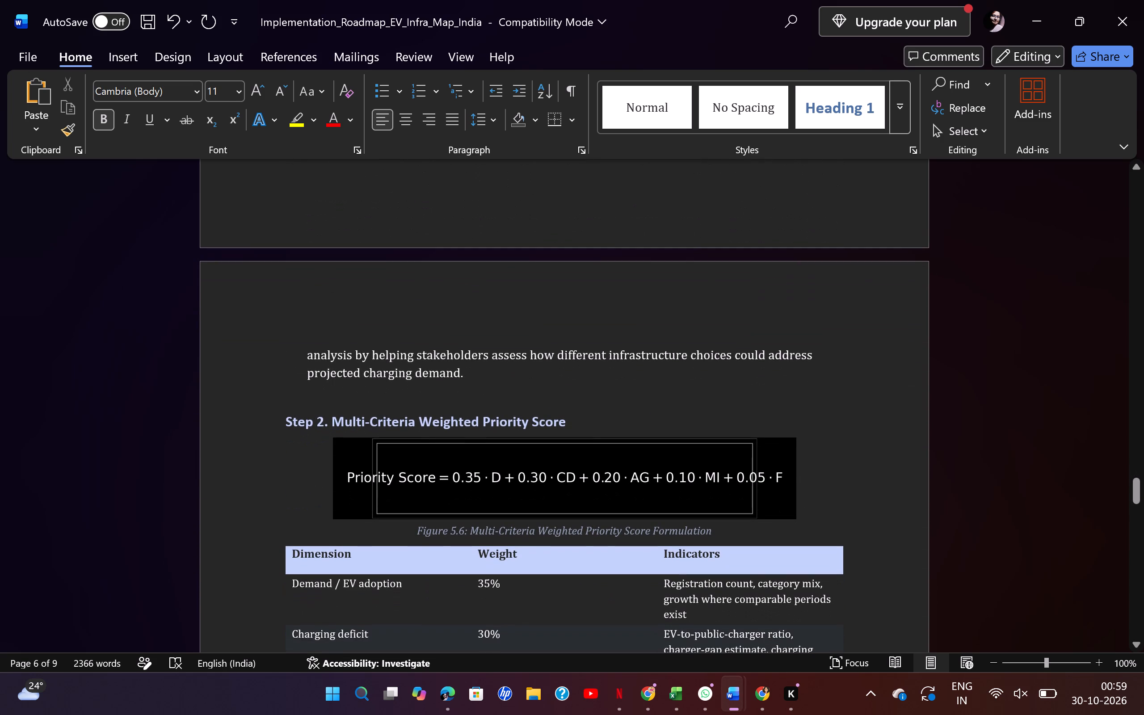
left_click_drag(329, 426, 286, 425)
key("BackSpace")
Delete the "Step 1." prefix from the "Demand Estimation & Grid-Based Charger Gap (NITI Aayog Methodology)" heading in section 5.
scroll(506, 443, "up", 6)
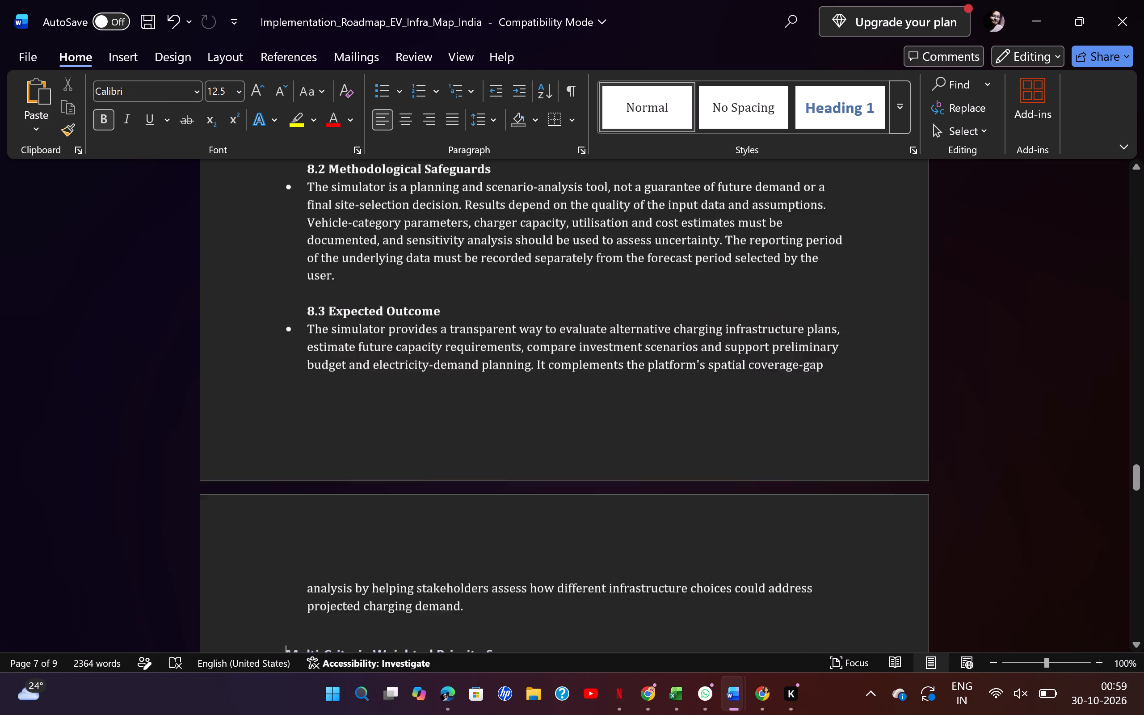
scroll(507, 443, "up", 20)
scroll(507, 443, "up", 11)
scroll(635, 494, "up", 6)
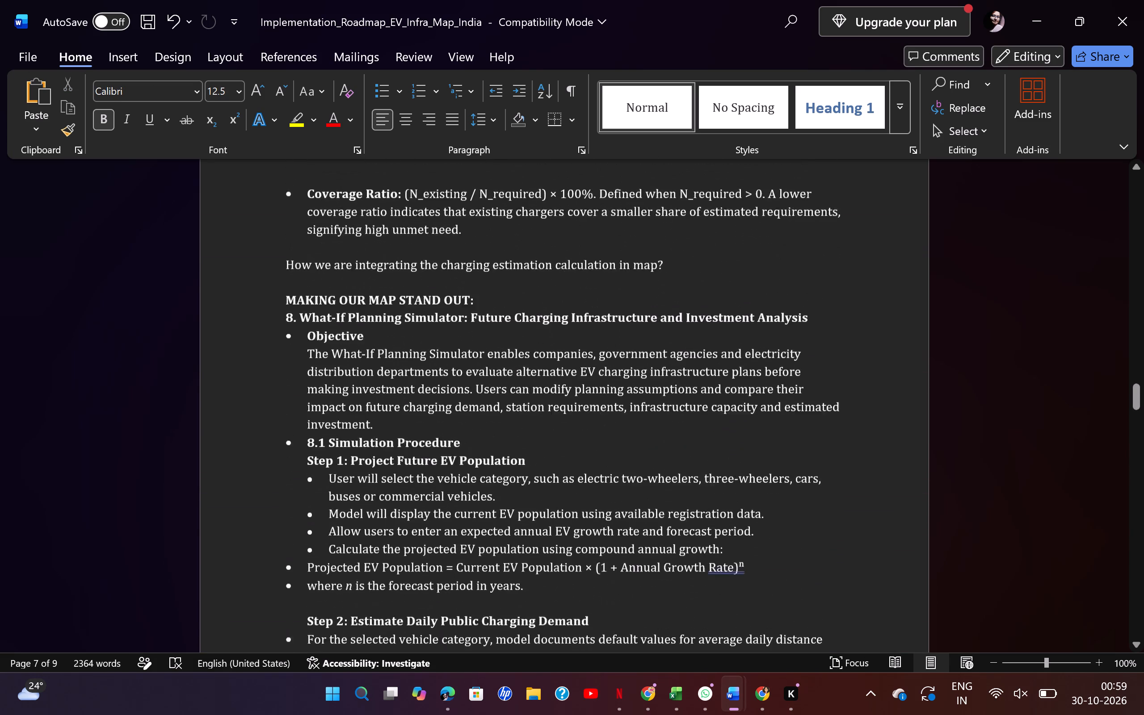
scroll(635, 494, "up", 3)
scroll(468, 473, "up", 20)
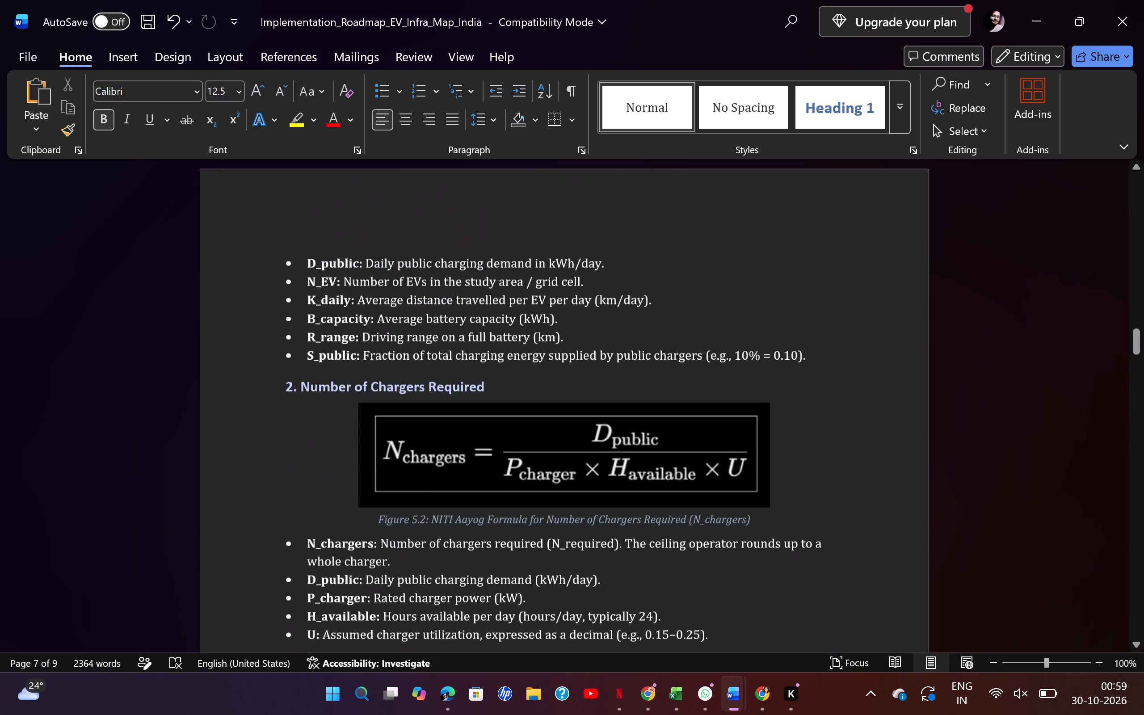
scroll(475, 471, "up", 3)
scroll(478, 472, "down", 7)
scroll(478, 472, "up", 17)
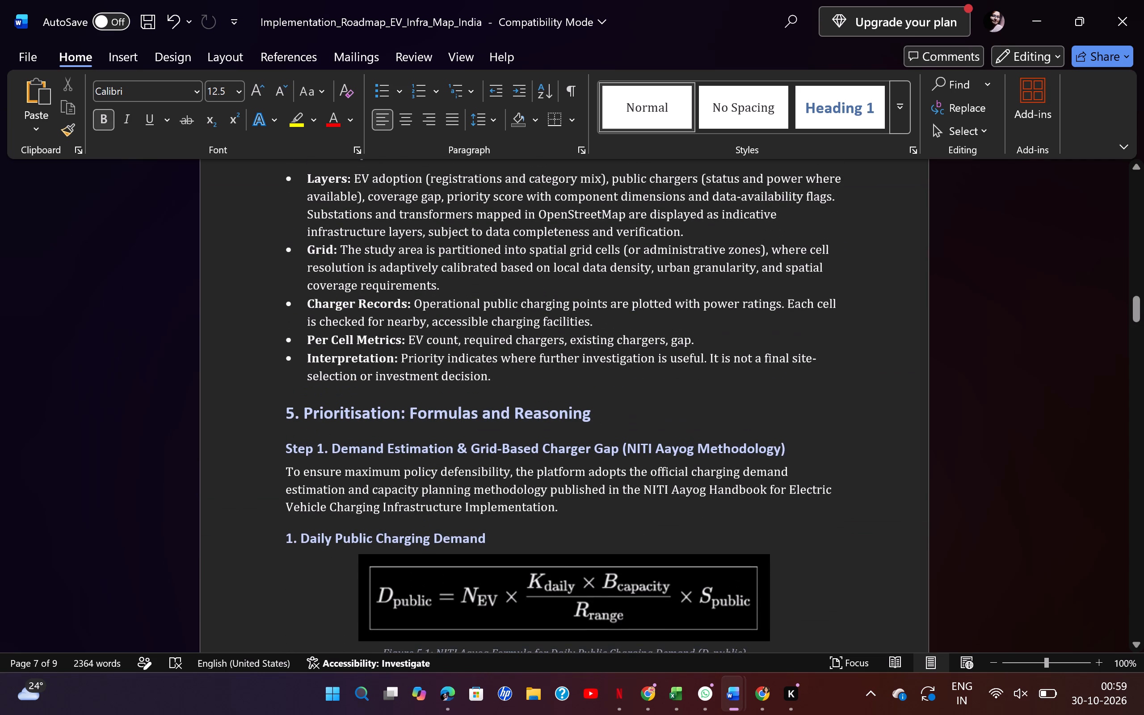
left_click_drag(330, 450, 280, 446)
key("BackSpace")
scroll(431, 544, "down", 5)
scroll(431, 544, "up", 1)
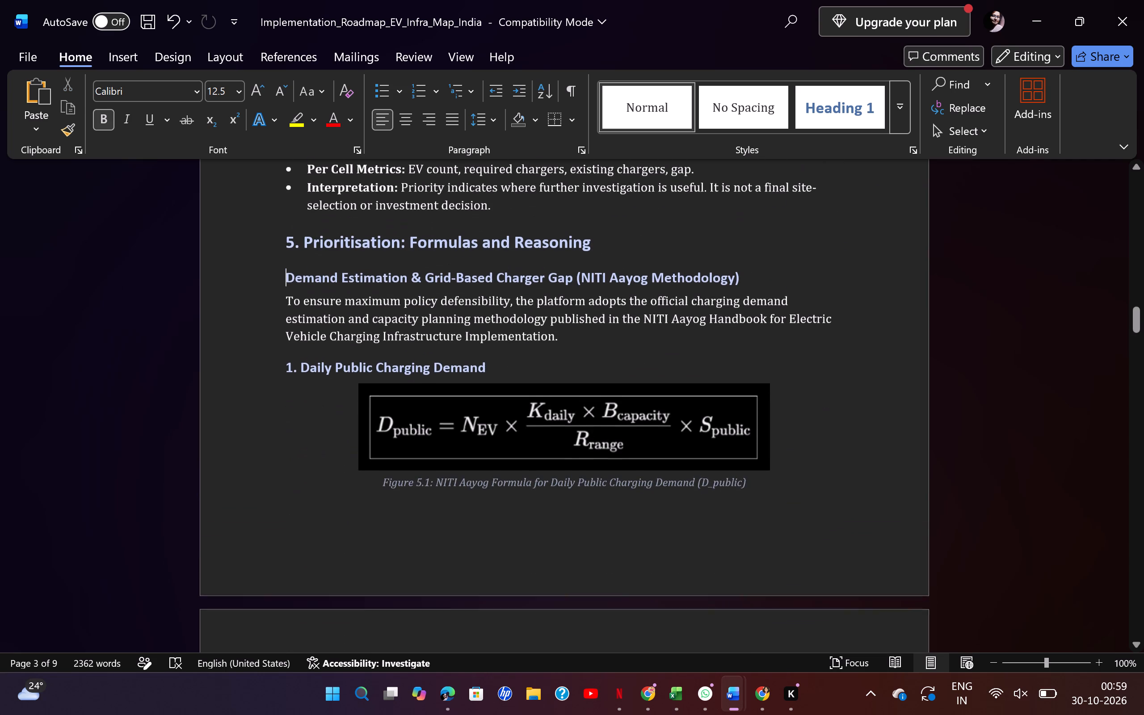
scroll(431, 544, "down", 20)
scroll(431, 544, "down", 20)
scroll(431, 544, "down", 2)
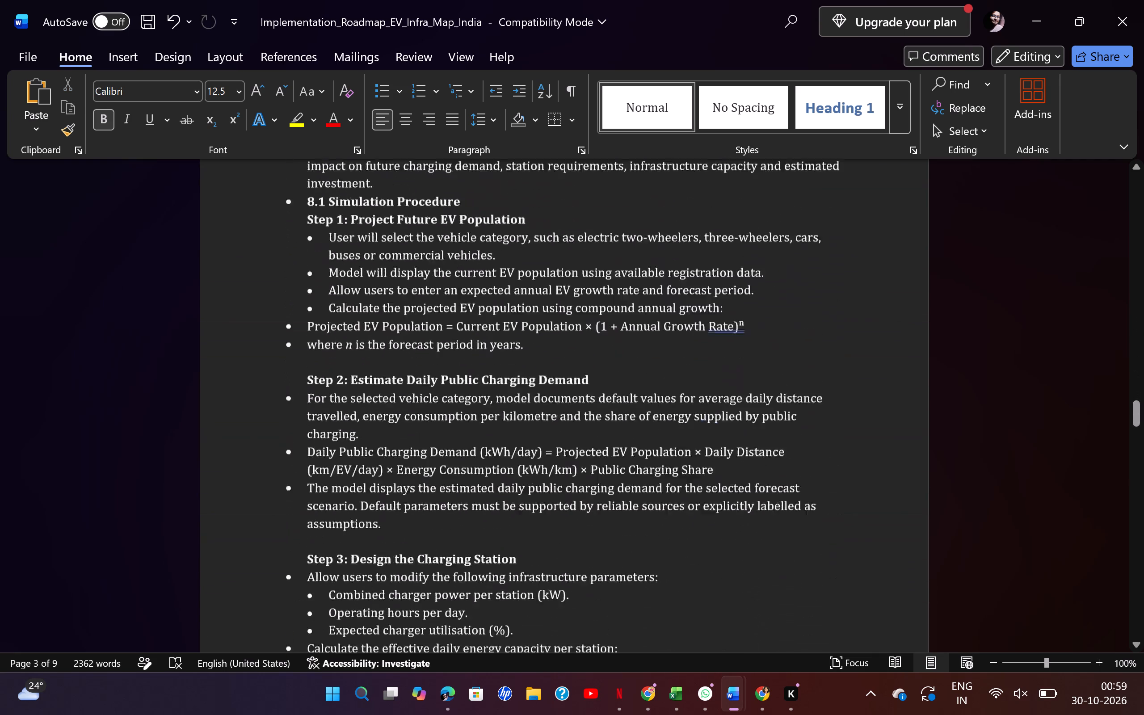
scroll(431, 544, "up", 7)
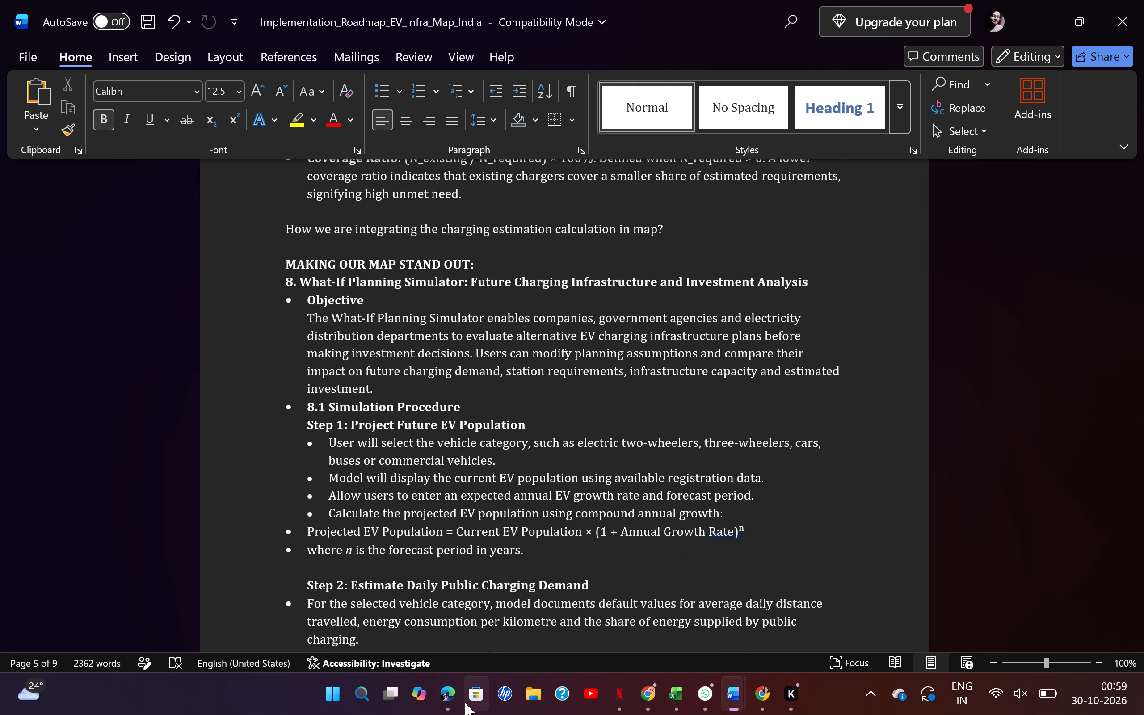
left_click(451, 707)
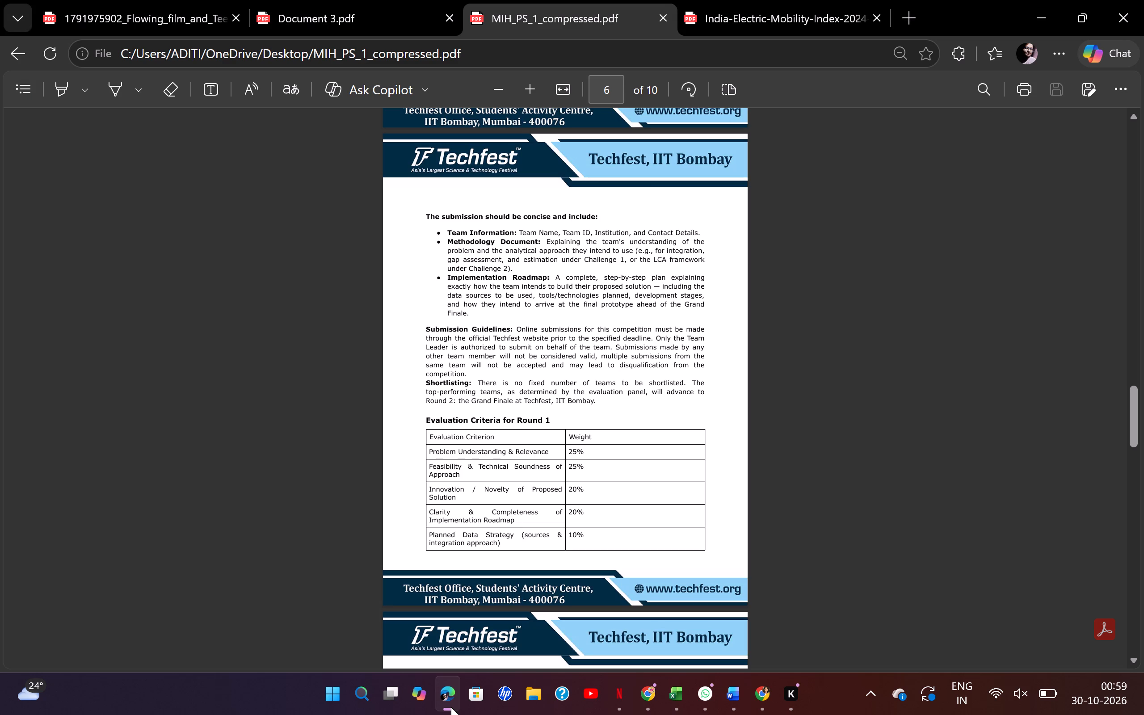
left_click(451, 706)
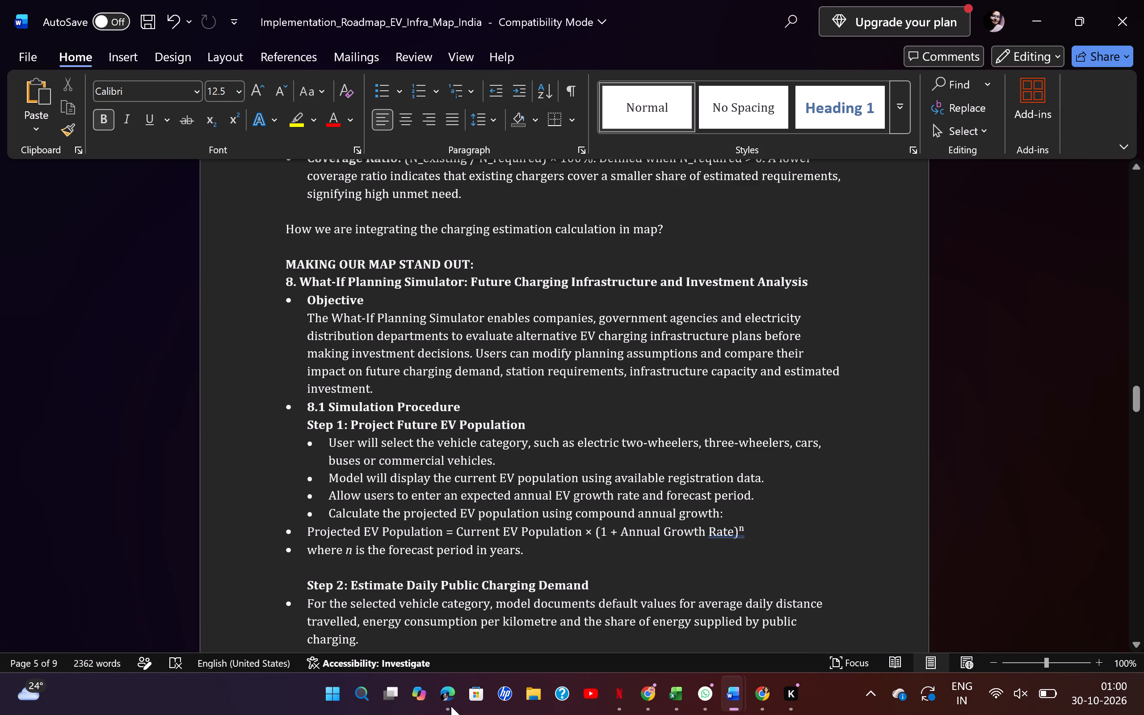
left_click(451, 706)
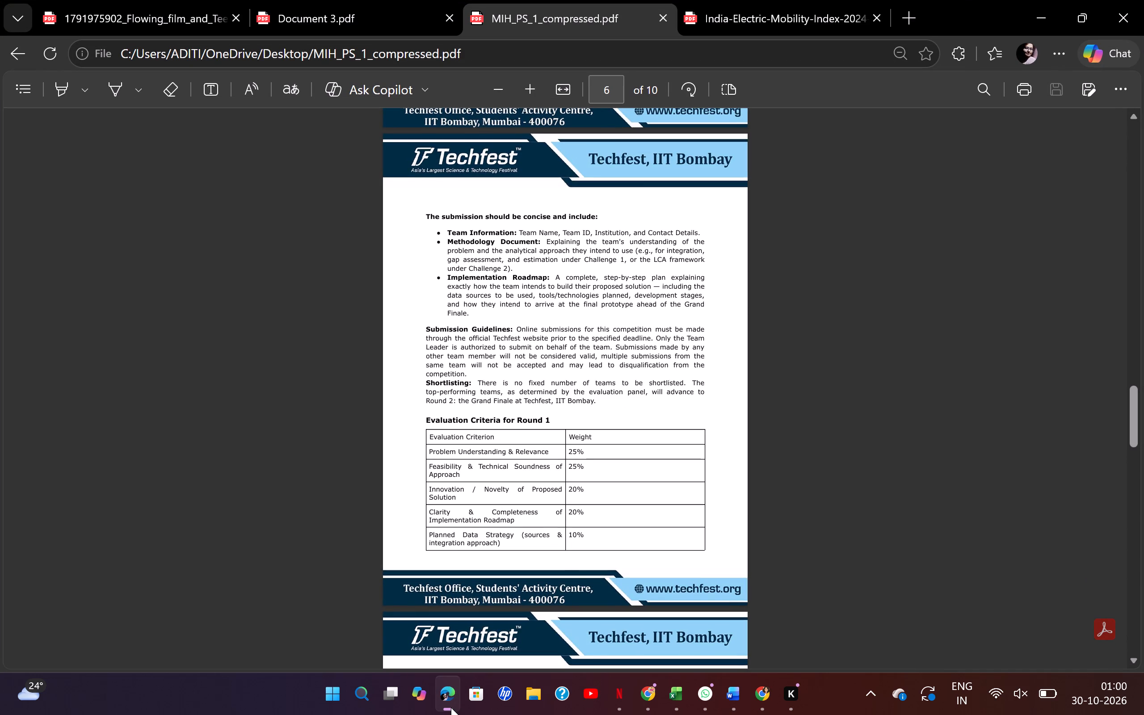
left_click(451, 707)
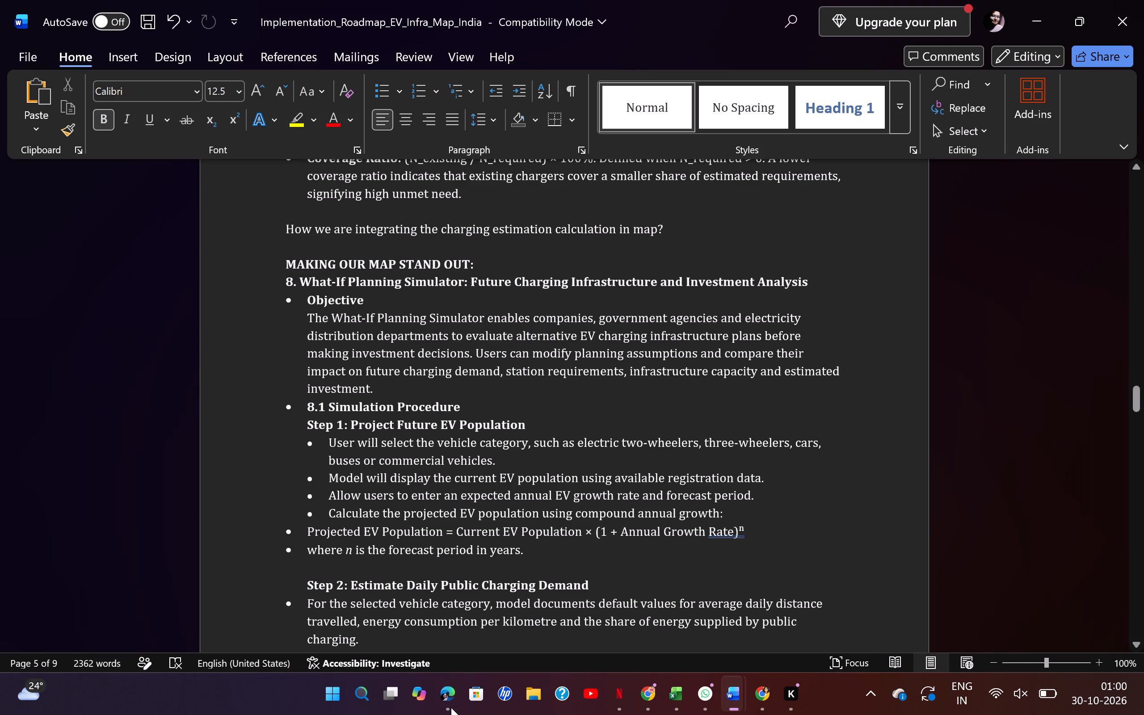
Accept the suggested grammar correction "Rate) ⁿ" in the Projected EV Population formula under Step 1 of section 8.1.
left_click(727, 530)
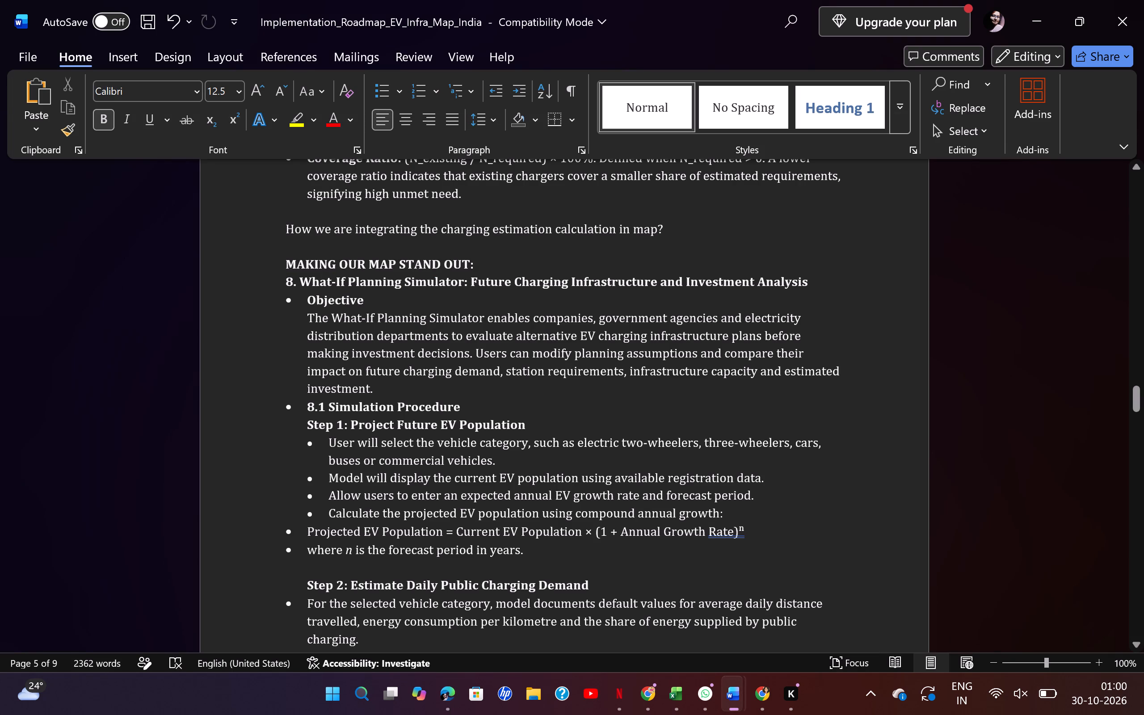
right_click(727, 531)
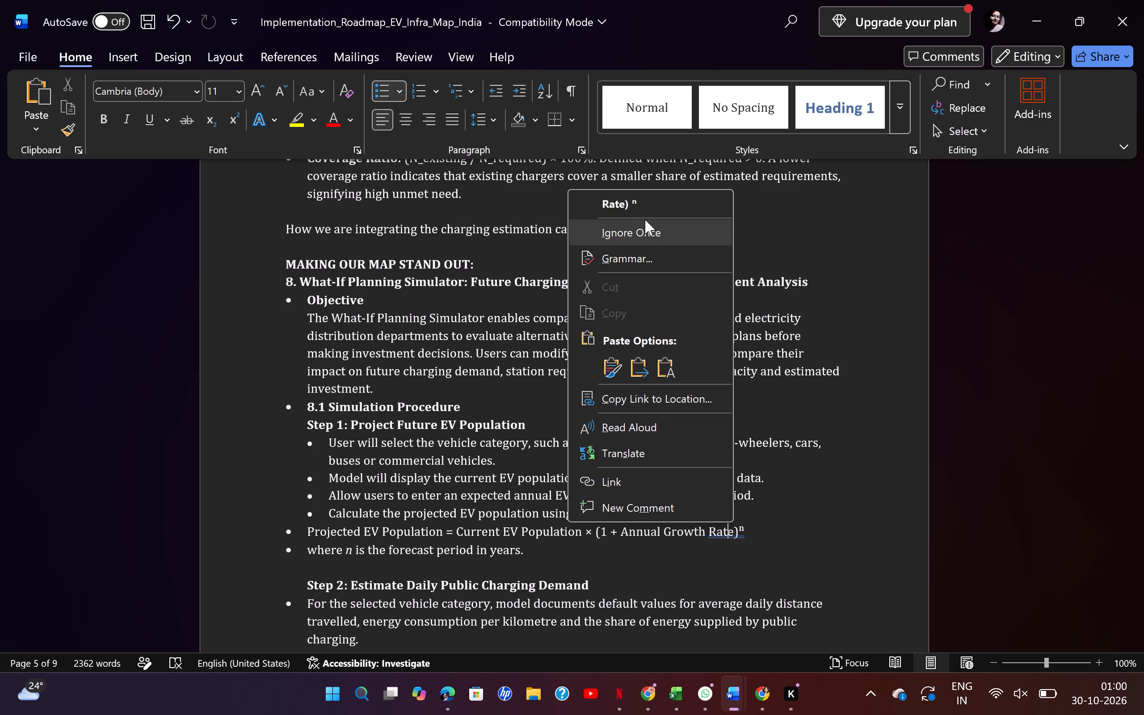
left_click(656, 213)
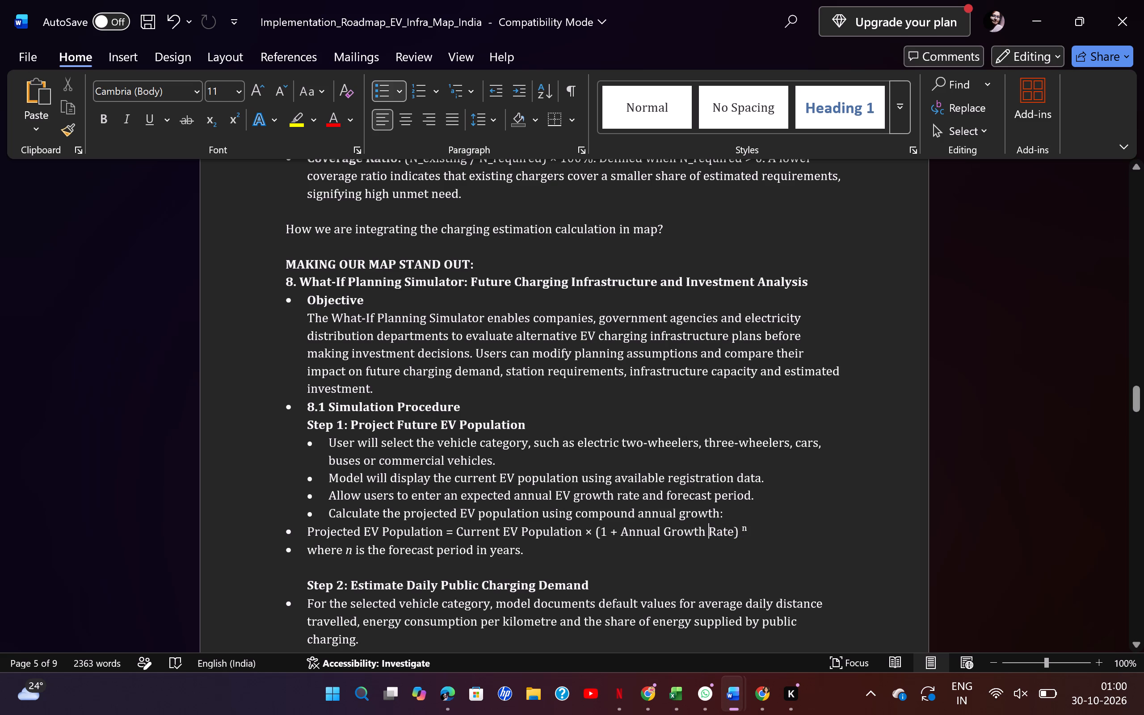
Switch to the EV Infra Map India presentation in Chrome and examine the simulator slides, going back to slide 13, "How it would look?".
left_click(644, 705)
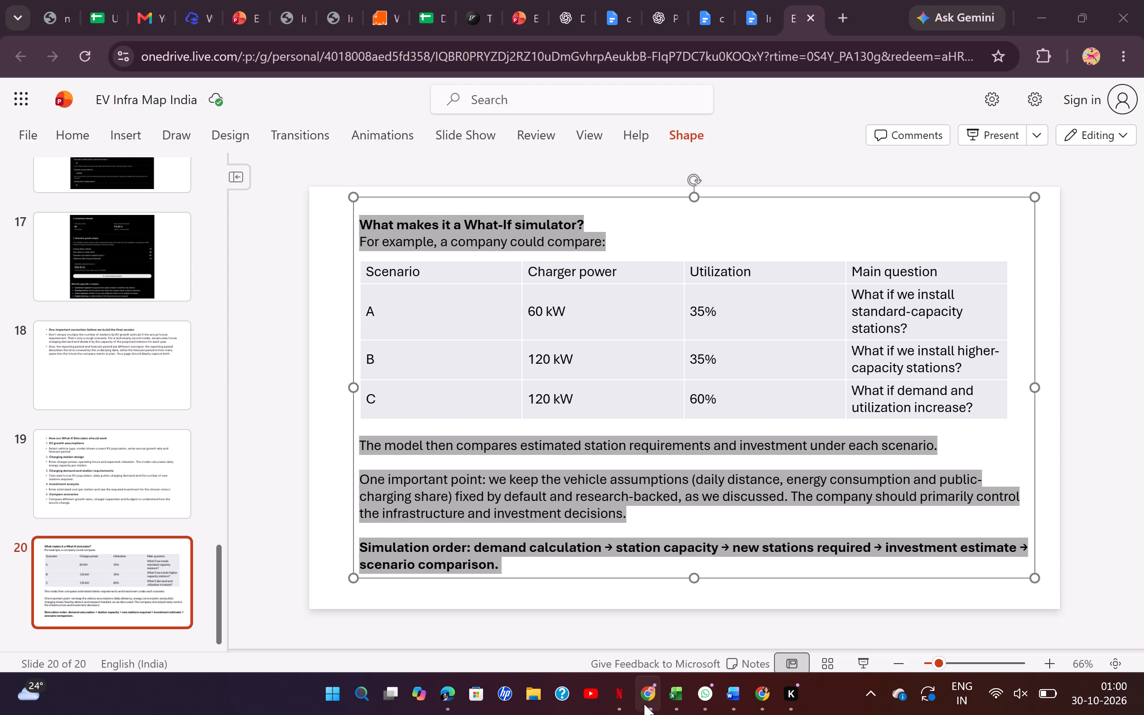
left_click(87, 471)
left_click(104, 374)
scroll(104, 374, "up", 2)
left_click(126, 349)
scroll(126, 350, "up", 4)
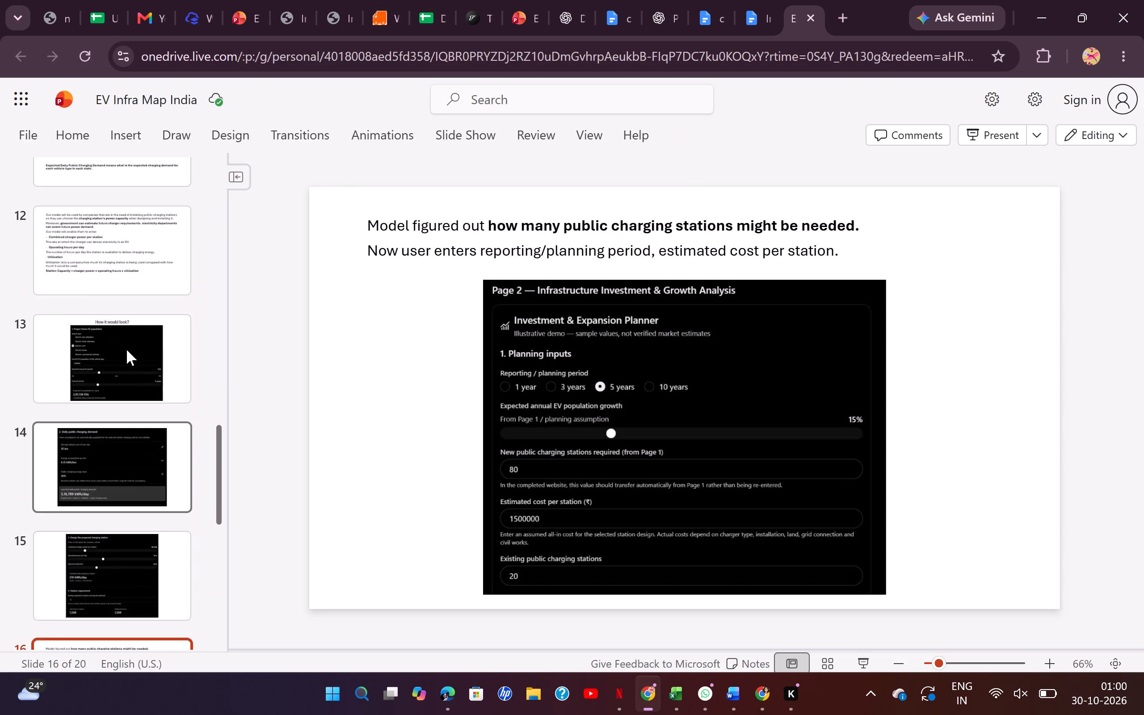
scroll(126, 349, "up", 2)
left_click(105, 501)
left_click(153, 419)
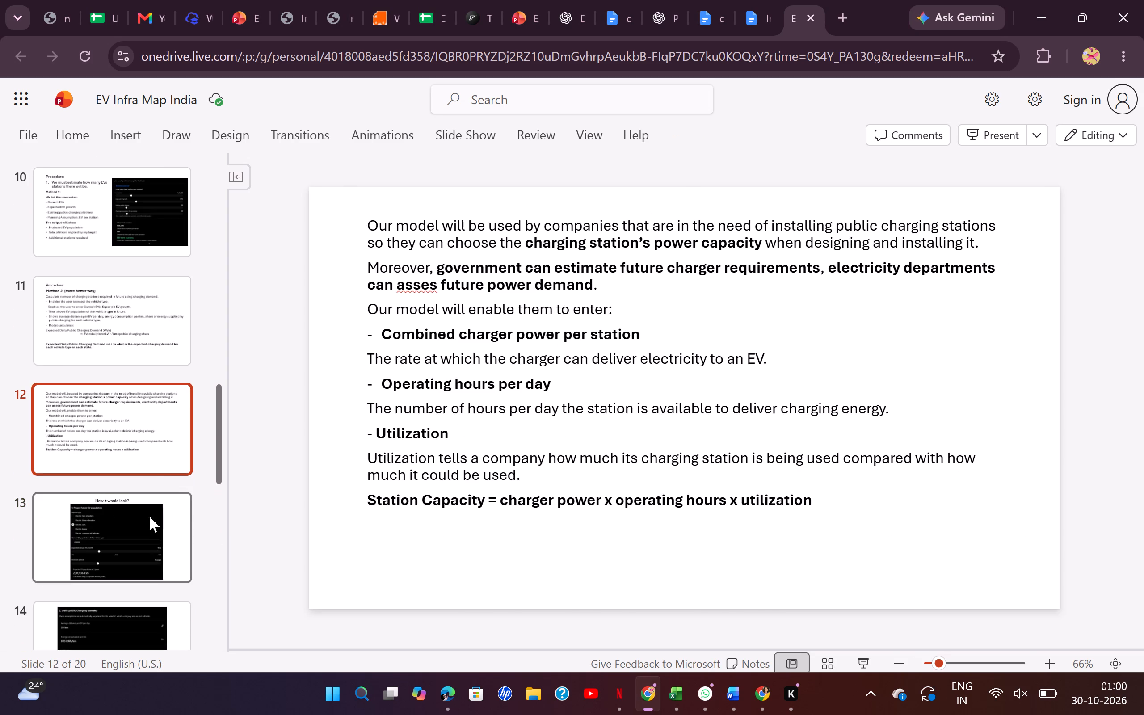
left_click(148, 523)
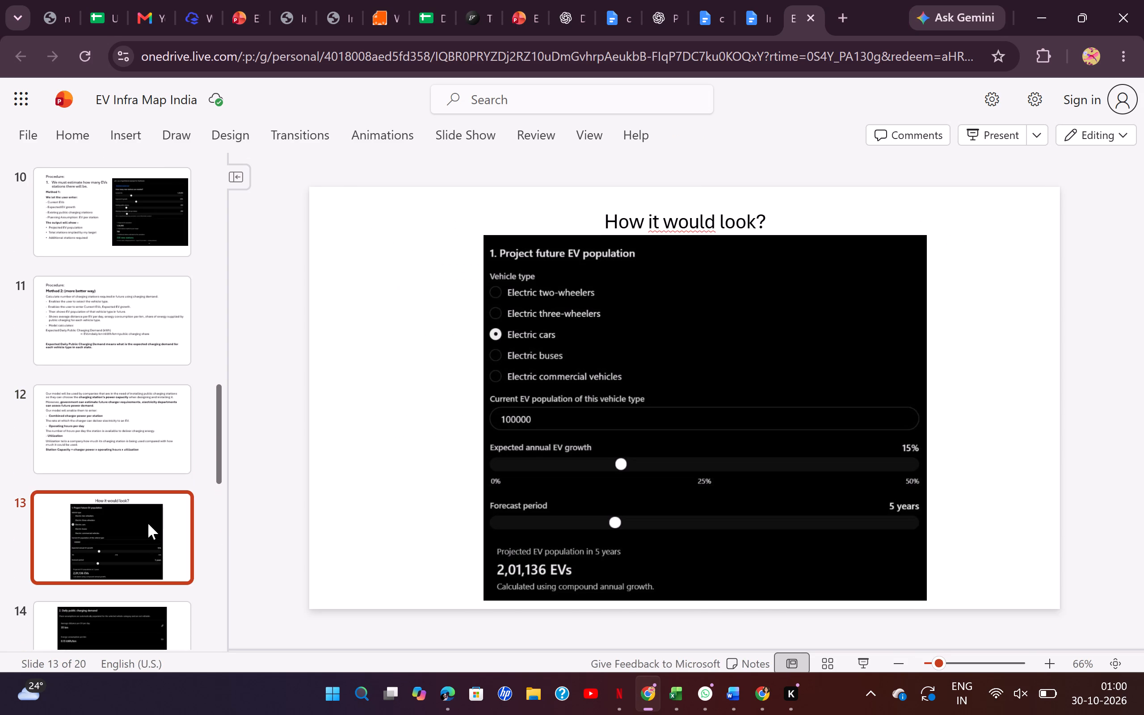
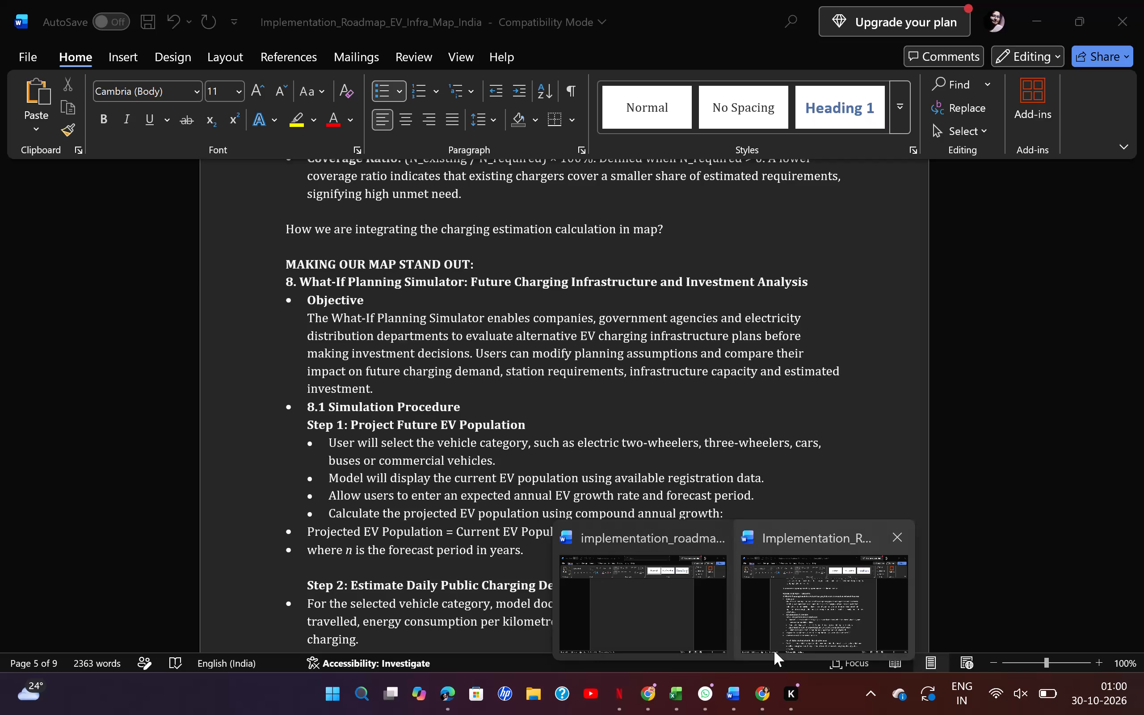
Switch to the Word roadmap and add the line "How it would look?" after section 8.3, above the "Multi-Criteria Weighted Priority Score" heading.
left_click(774, 651)
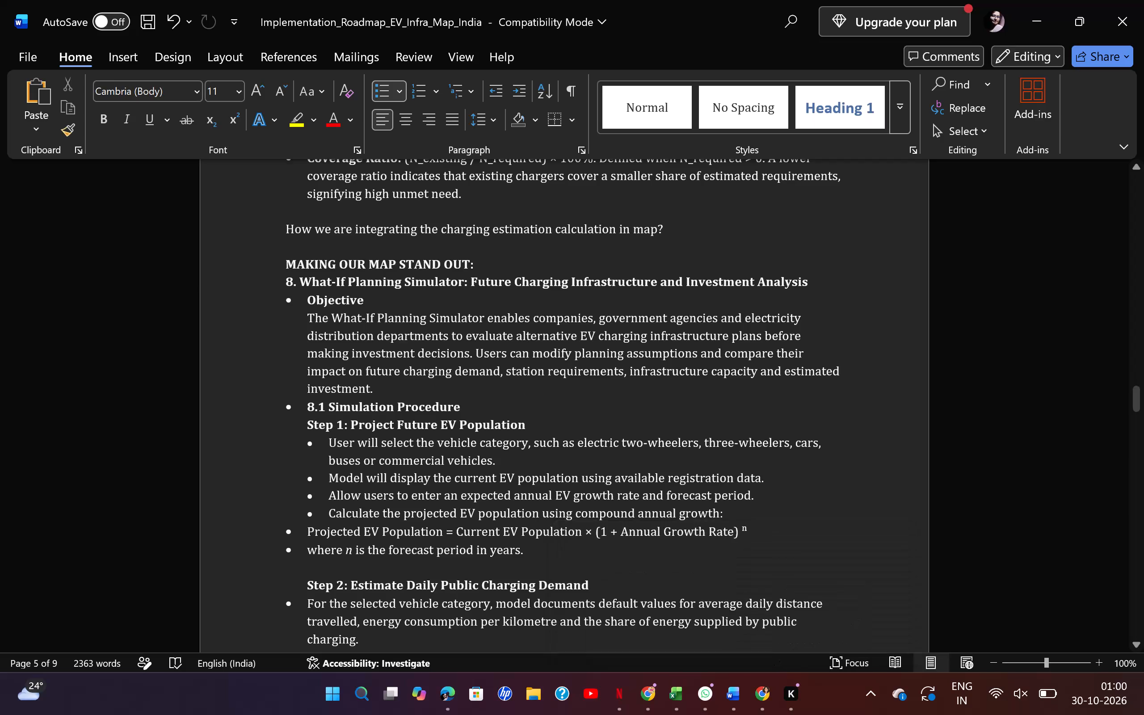
scroll(358, 394, "down", 20)
scroll(358, 394, "down", 12)
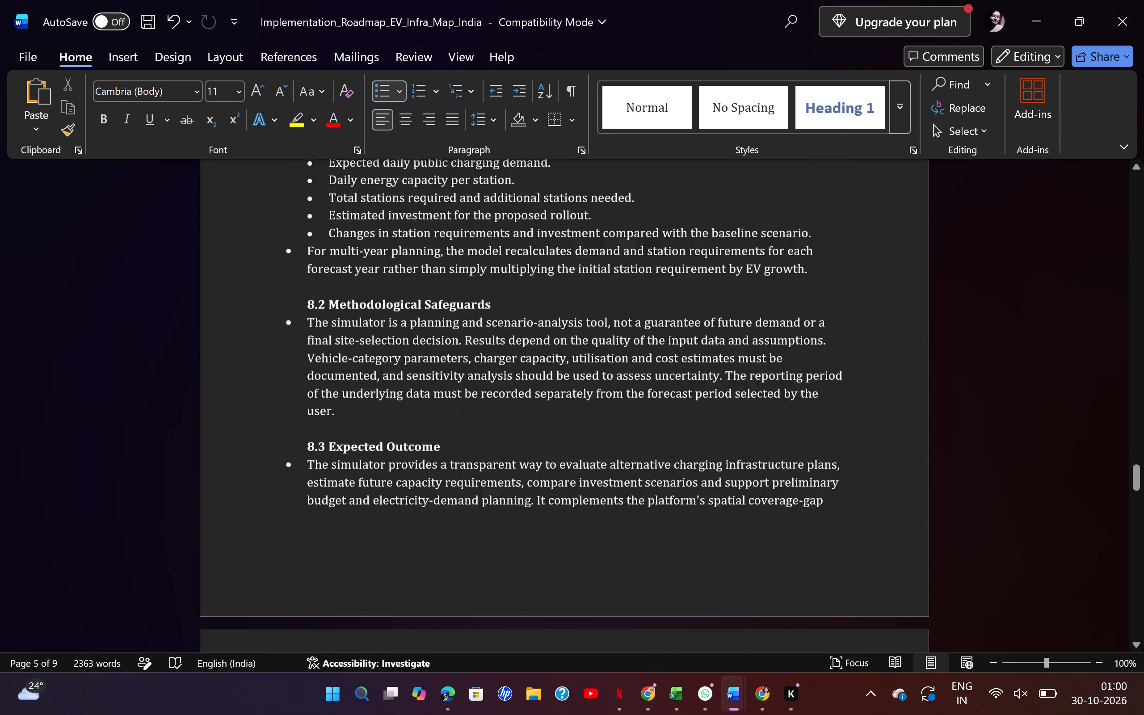
scroll(370, 390, "down", 16)
scroll(370, 390, "up", 9)
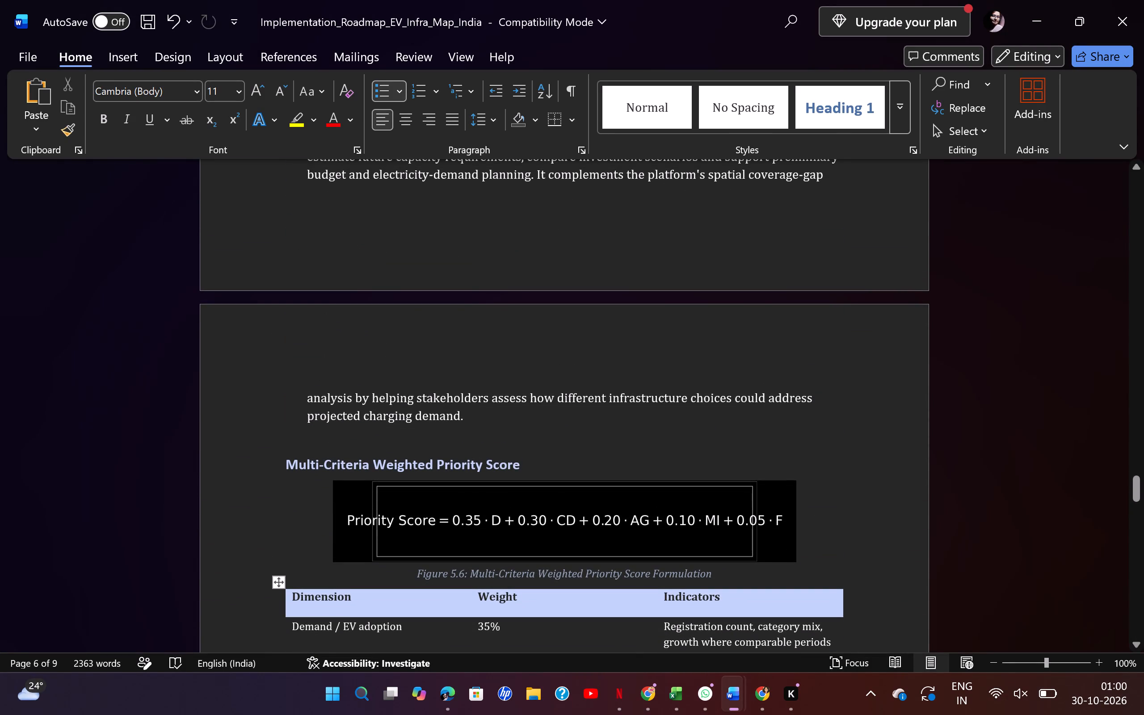
left_click(564, 387)
left_click(537, 430)
type("How it would look?")
key("Return")
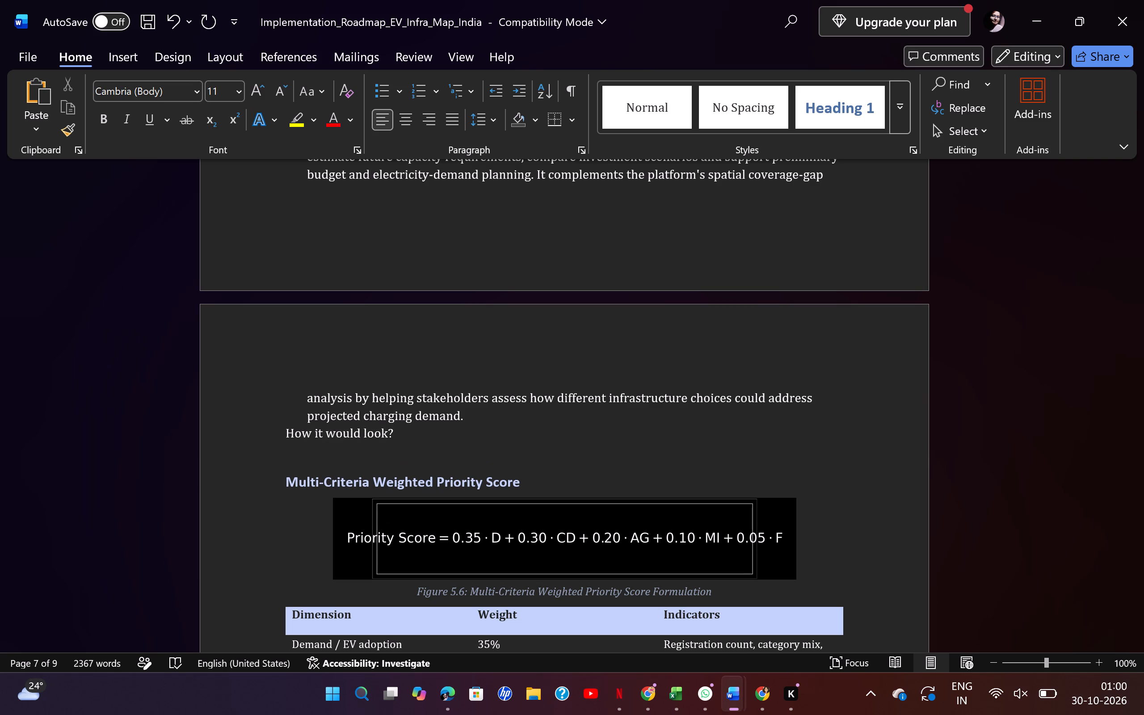
Switch to the presentation in Chrome and capture a screenshot of the "1. Project future EV population" mockup on slide 13.
left_click(651, 699)
key("shift+super+s")
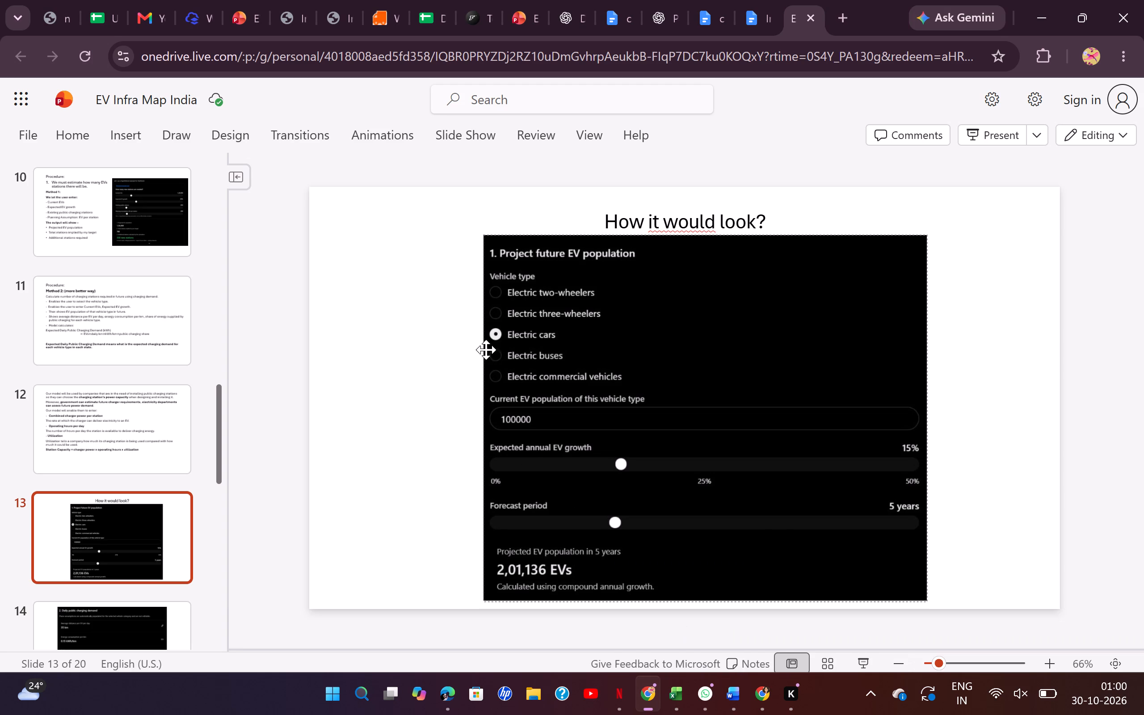
left_click_drag(486, 237, 657, 364)
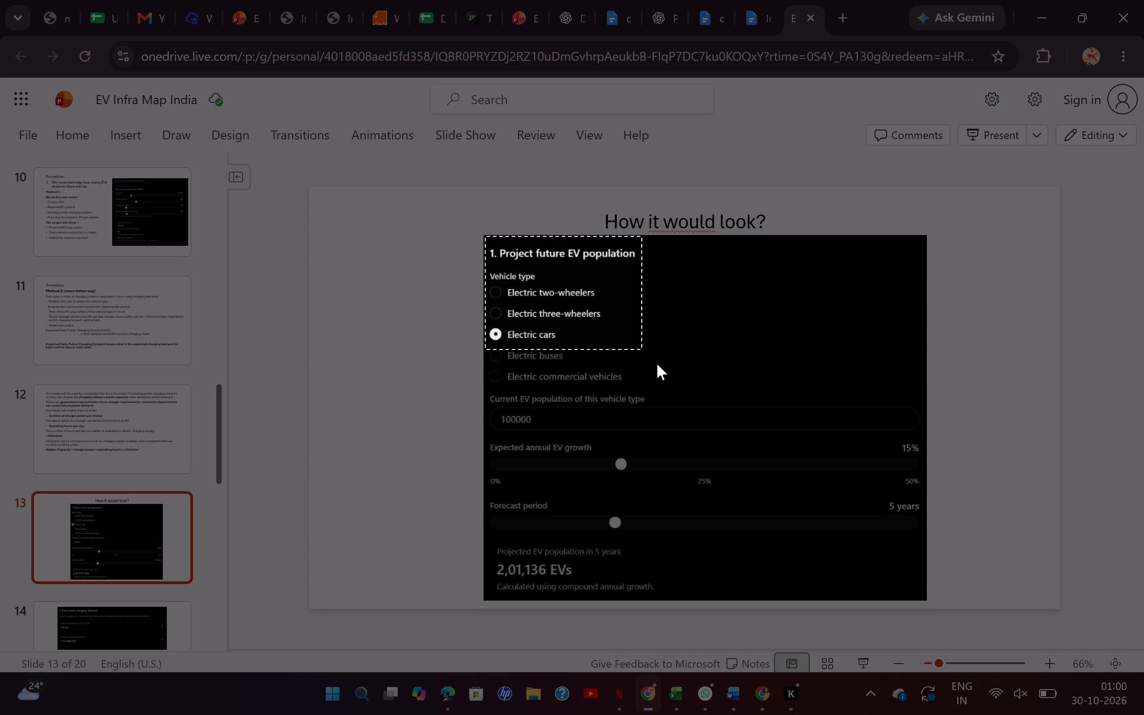
left_click_drag(657, 364, 930, 596)
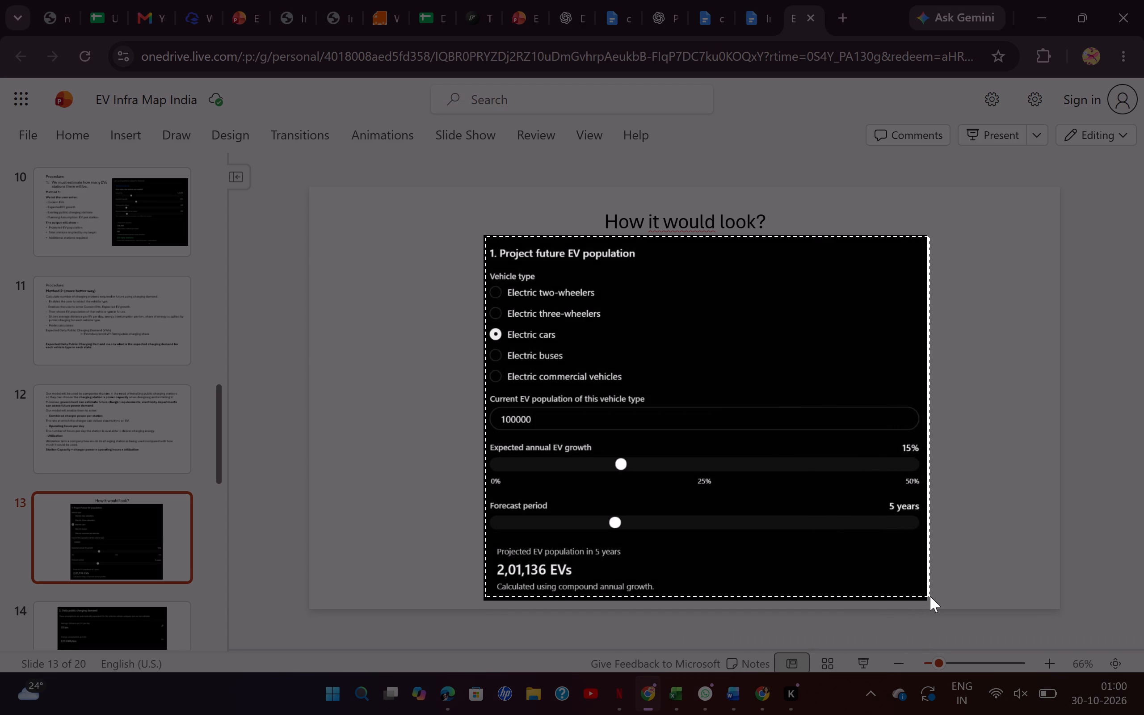
left_click_drag(930, 596, 926, 595)
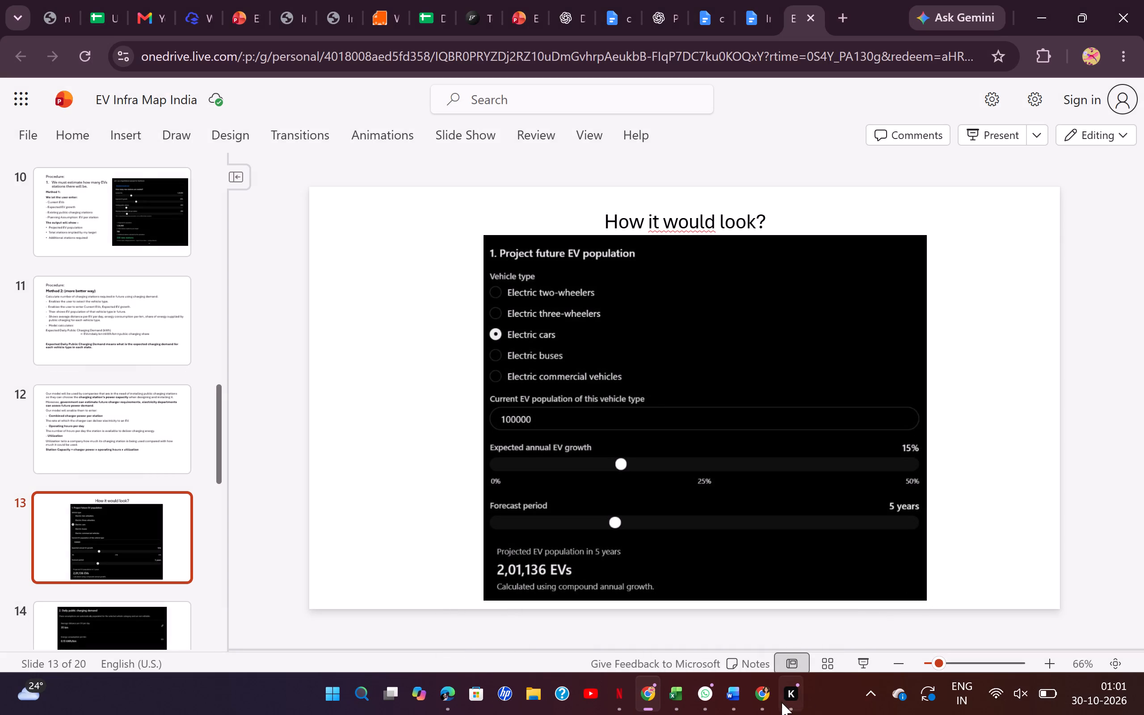
Switch to Word and close the implementation_roadmap_draft document without saving its changes, returning to the Implementation_Roadmap_EV_Infra_Map_India document.
left_click(763, 698)
left_click(763, 698)
left_click(728, 705)
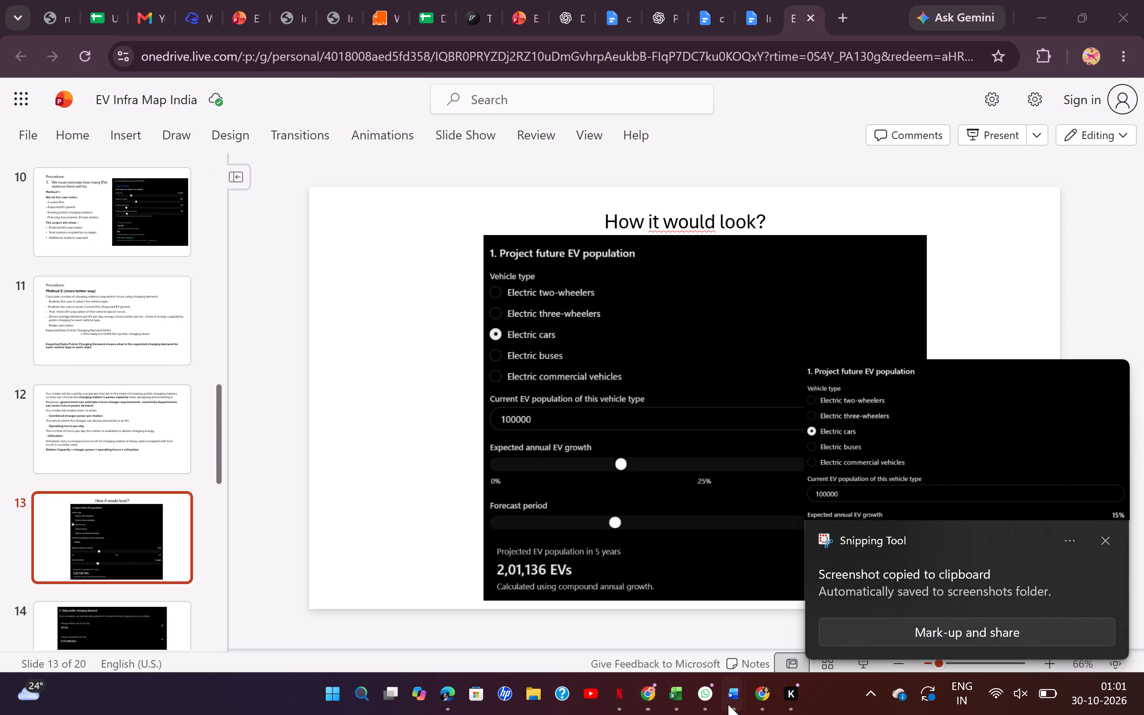
left_click(717, 535)
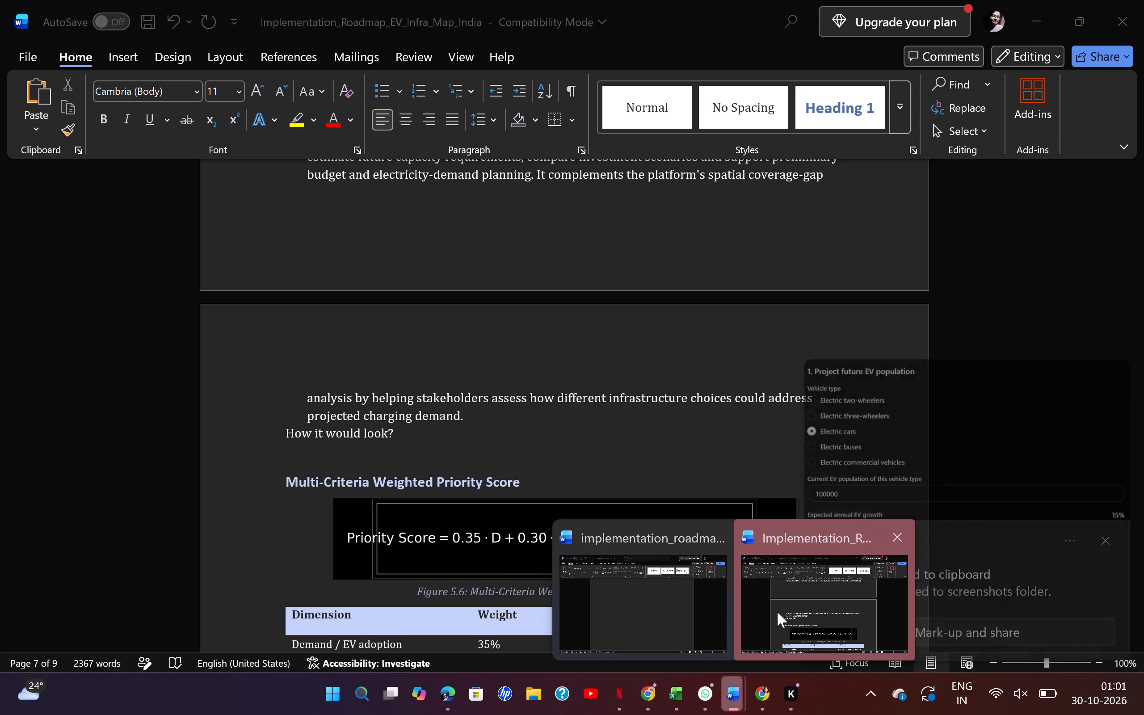
left_click(778, 611)
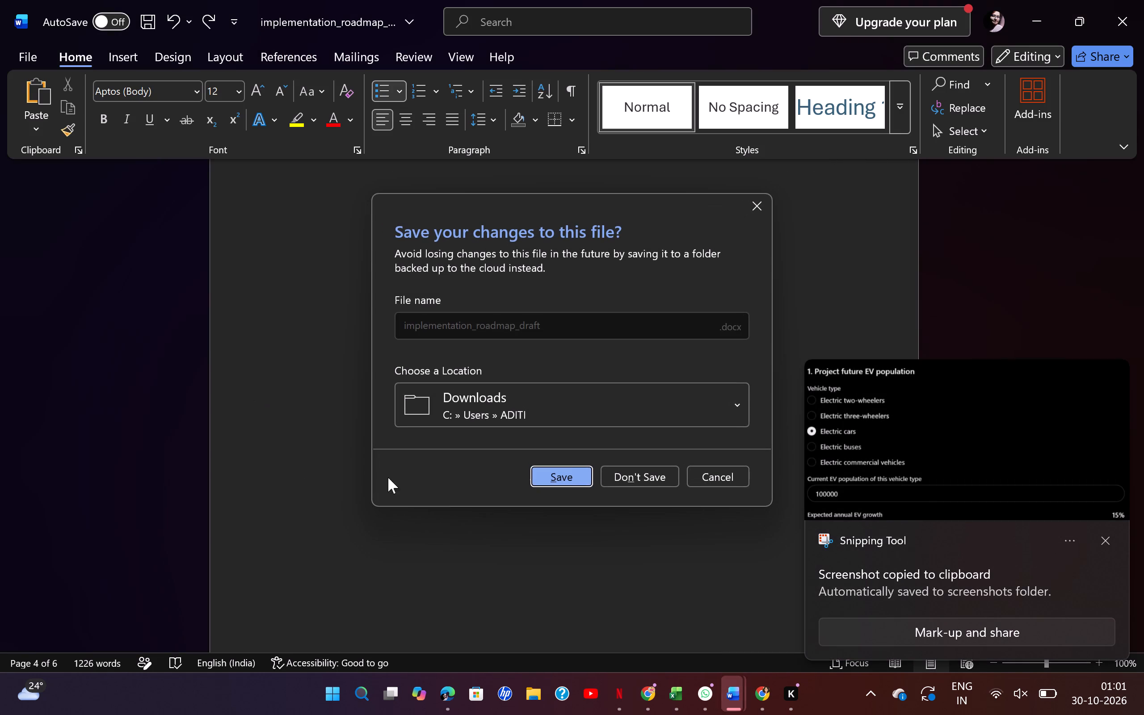
left_click(654, 480)
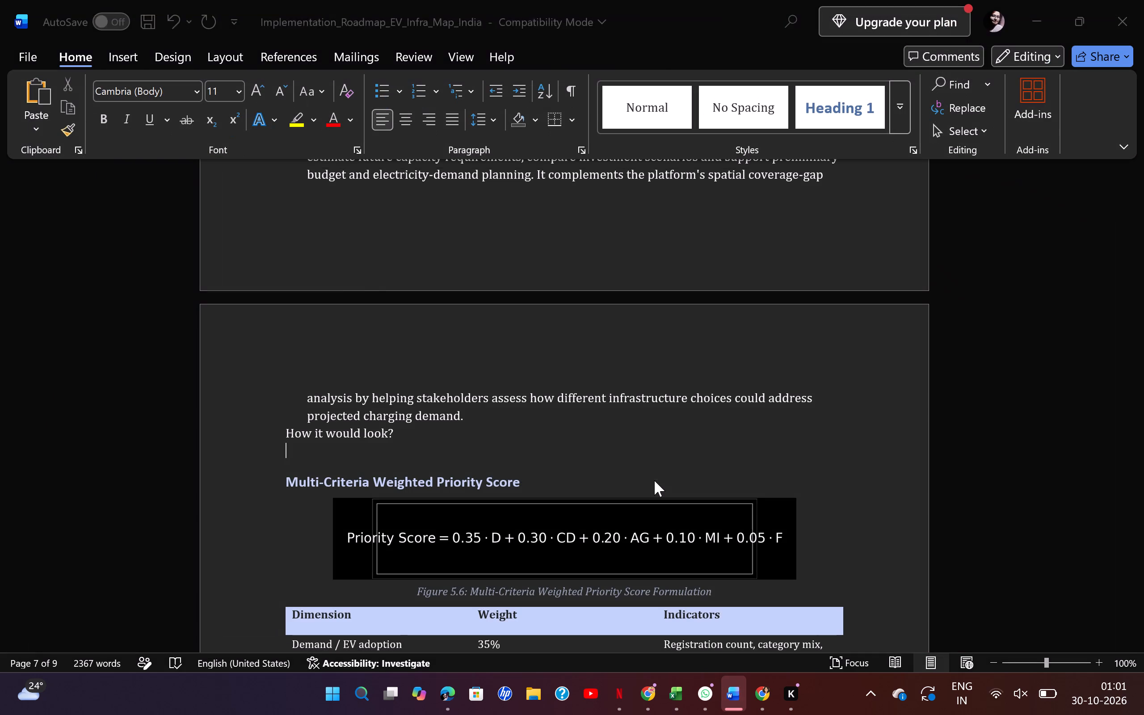
Paste the captured EV population mockup below "How it would look?" and start a new line after it.
key("ctrl+v")
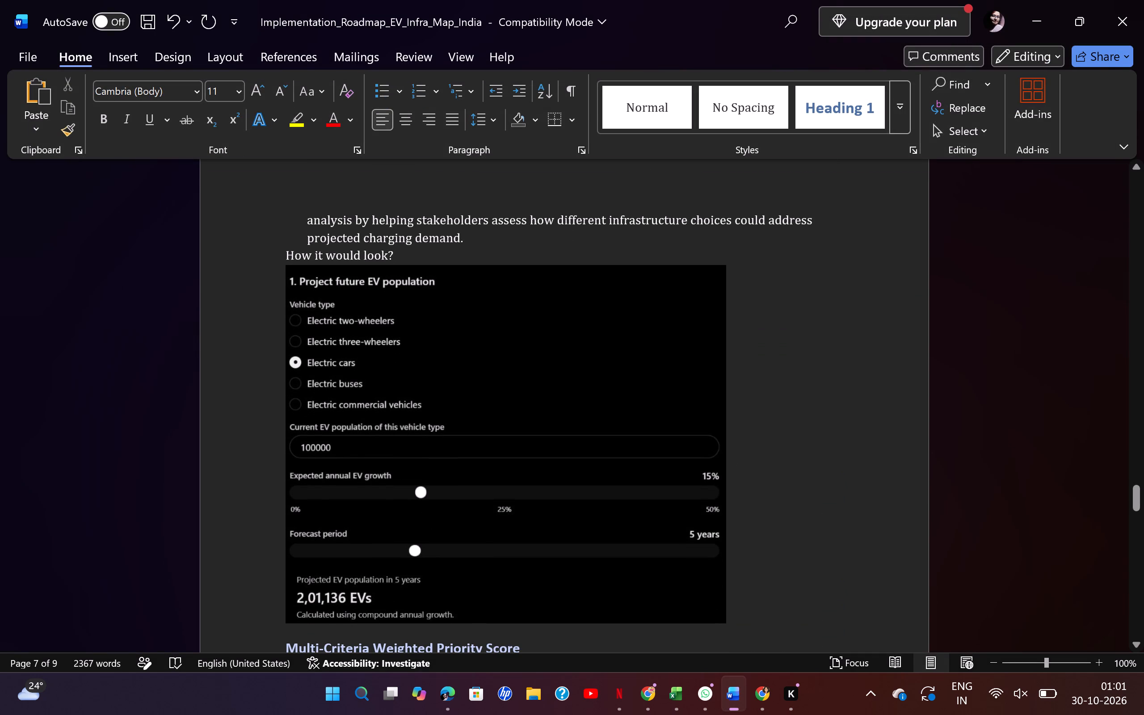
key("Return")
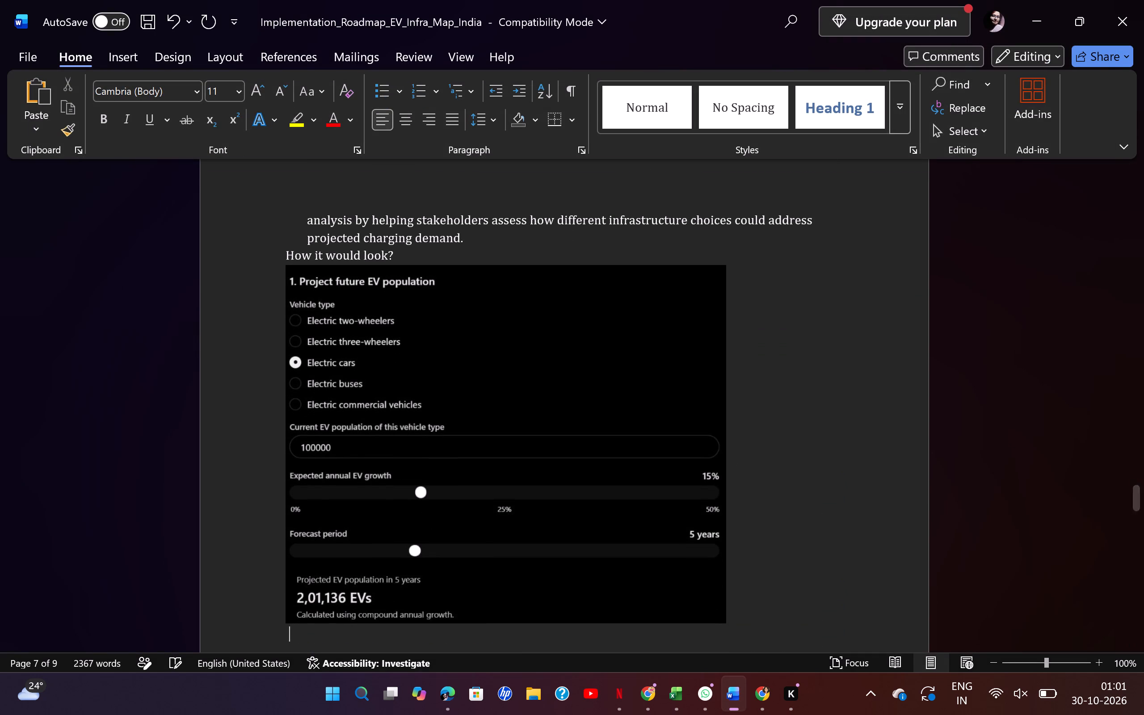
Switch to the presentation in Chrome, go to slide 14 and capture a screenshot of the "2. Daily public charging demand" mockup.
left_click(448, 702)
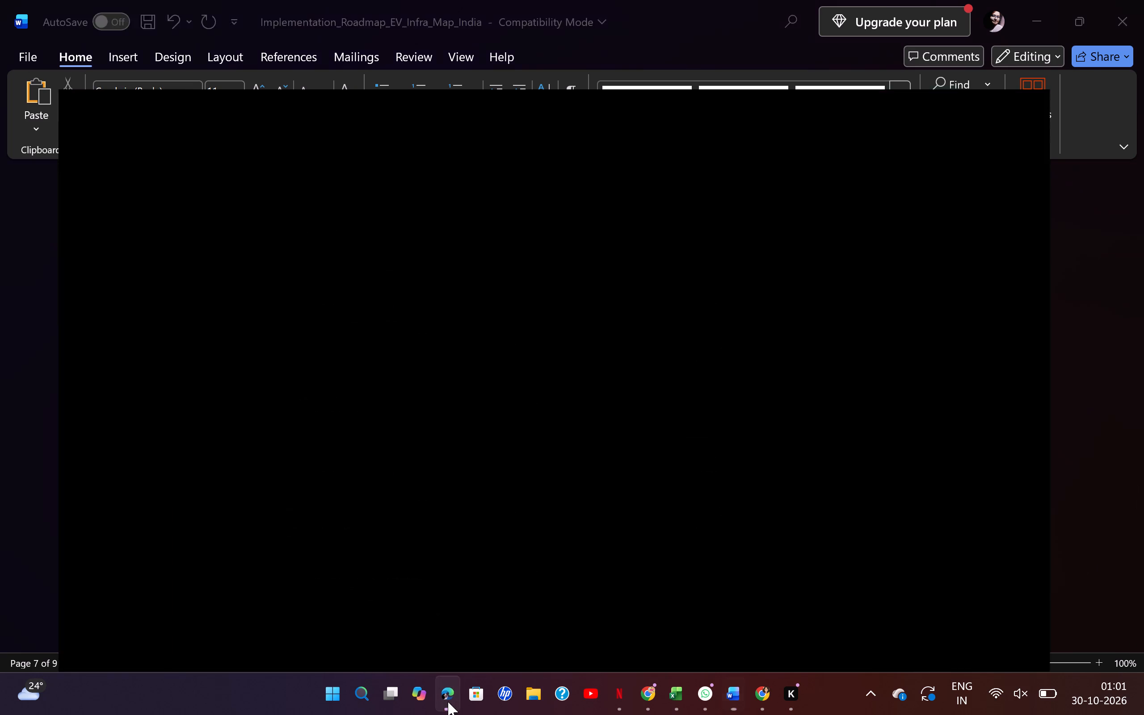
left_click(441, 703)
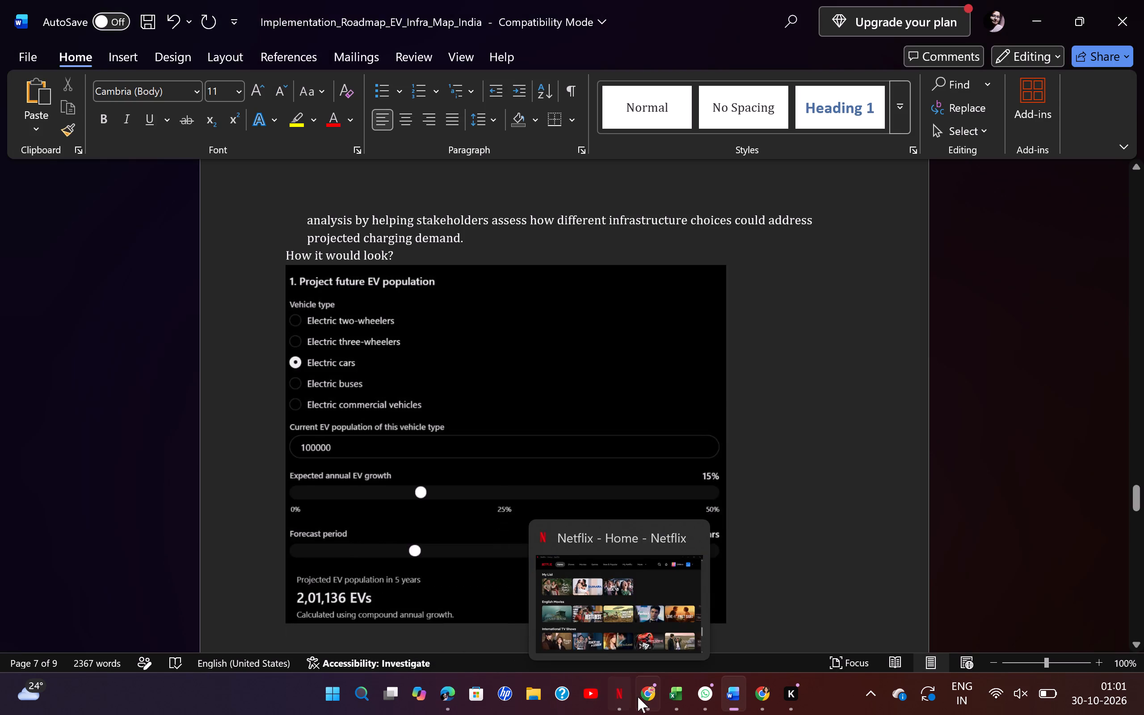
left_click(639, 697)
scroll(466, 557, "down", 2)
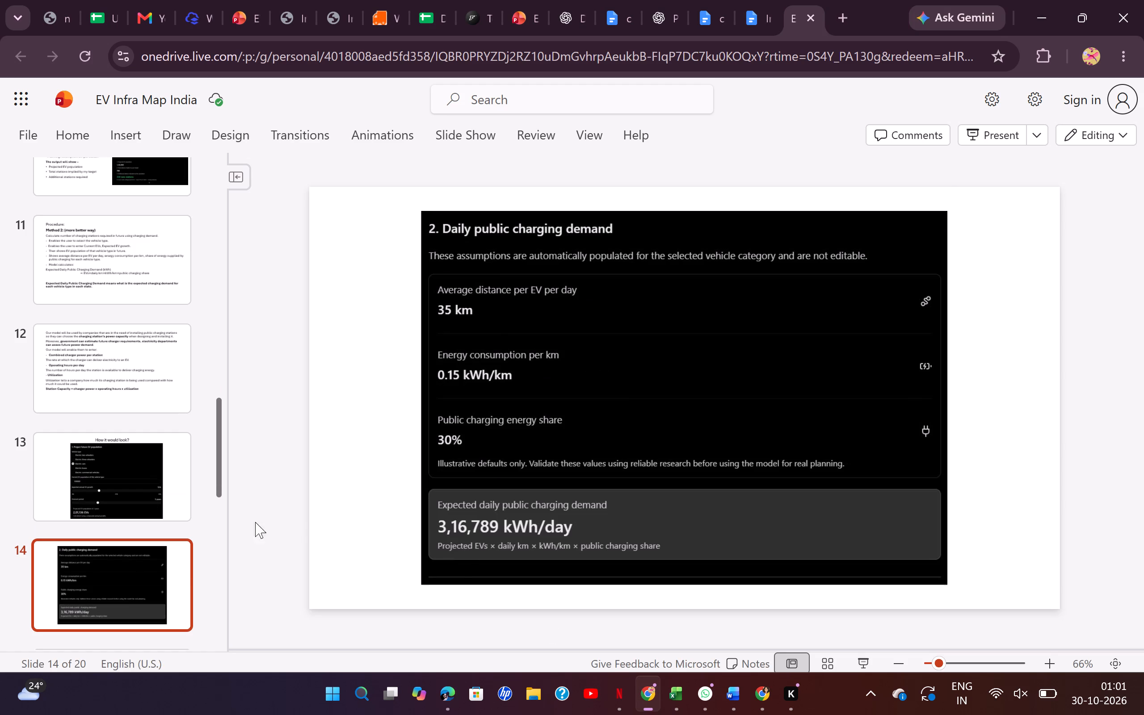
key("shift+super+s")
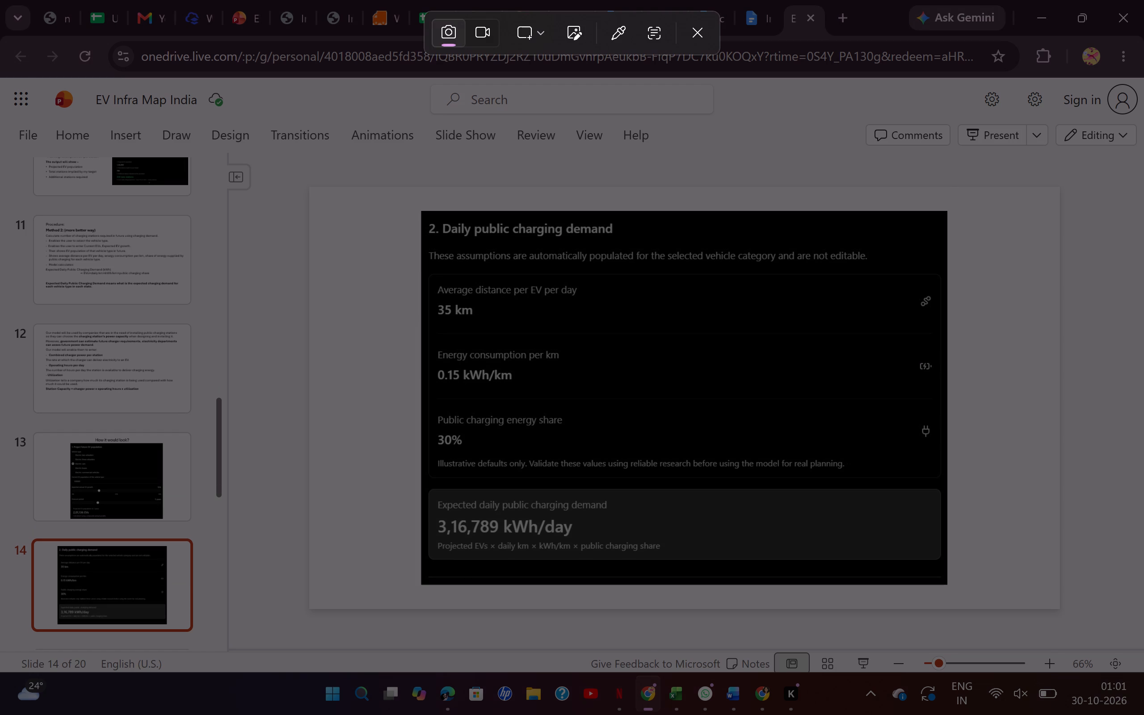
left_click_drag(421, 213, 949, 583)
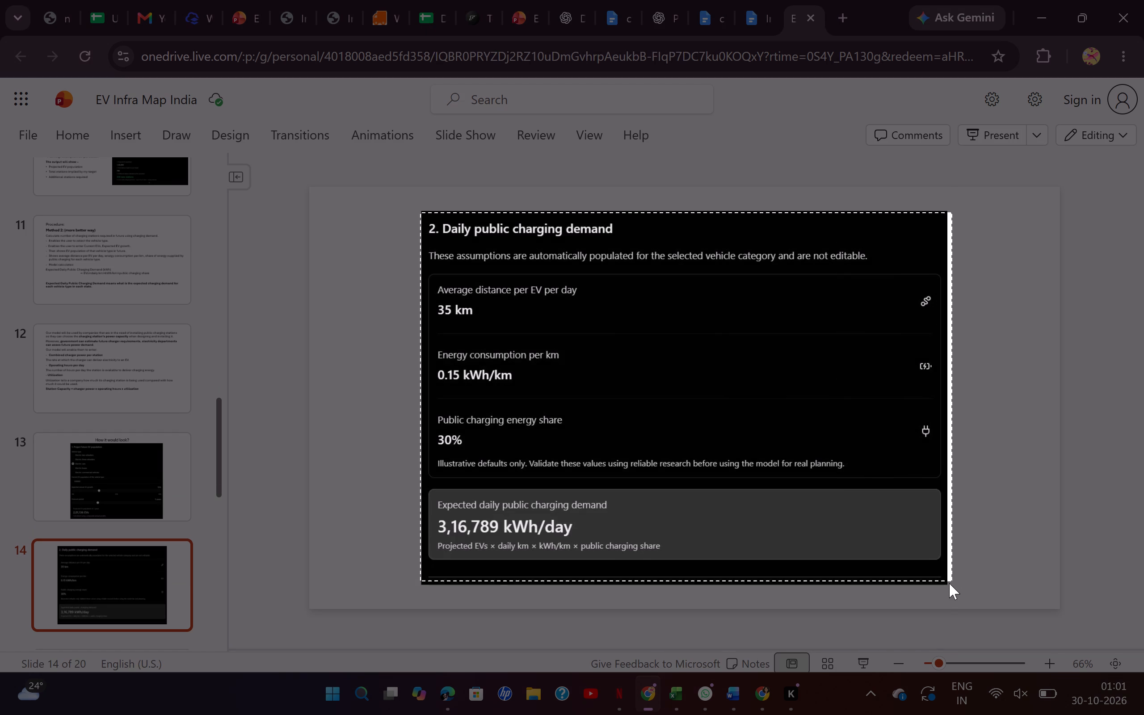
left_click_drag(949, 583, 946, 578)
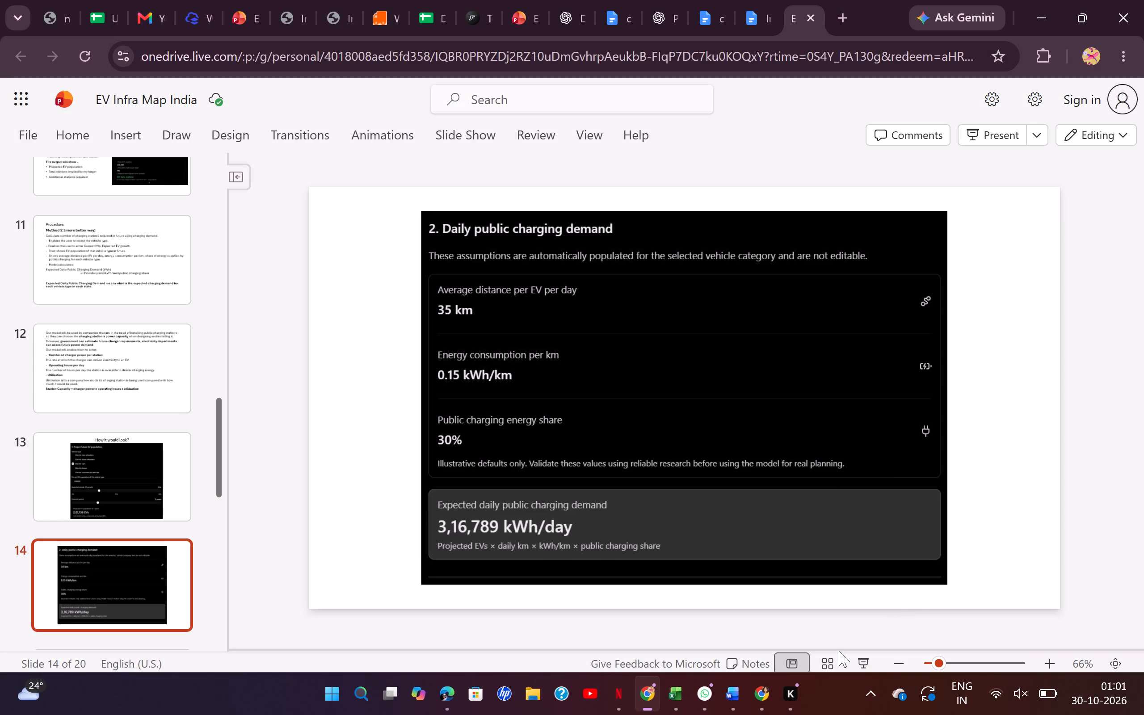
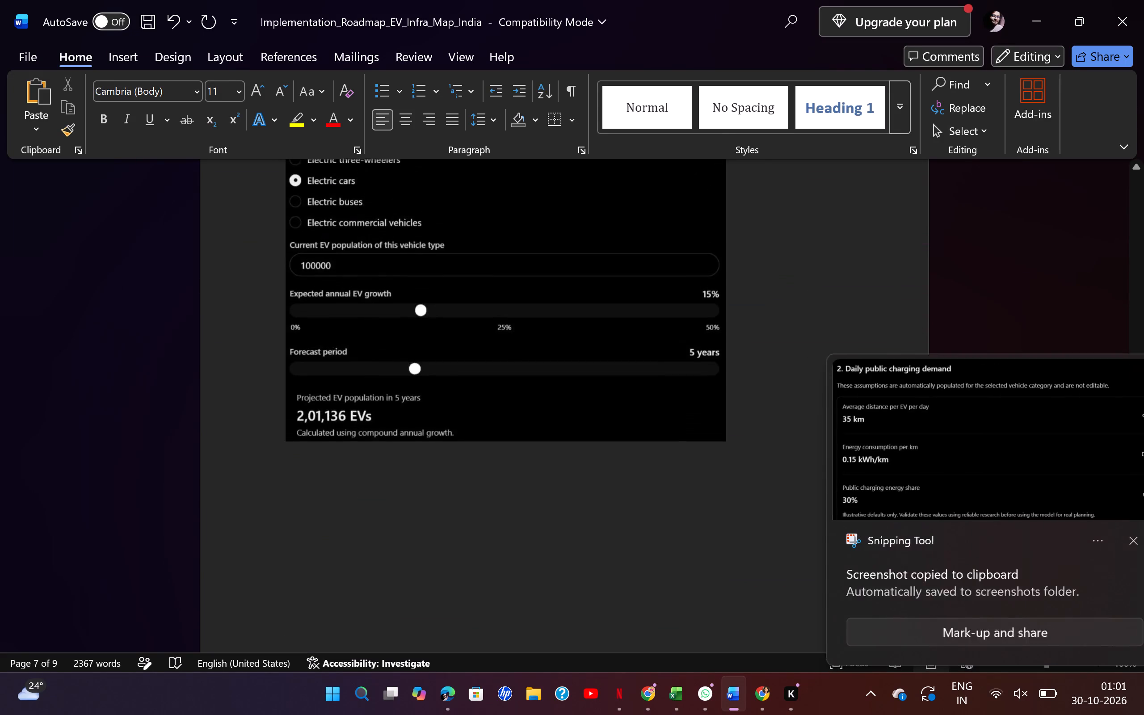
Paste the captured daily public charging demand mockup below the EV population mockup and shrink it to about 13 cm wide, matching the picture above.
scroll(321, 483, "up", 4)
scroll(321, 483, "down", 20)
scroll(321, 483, "down", 1)
left_click(576, 464)
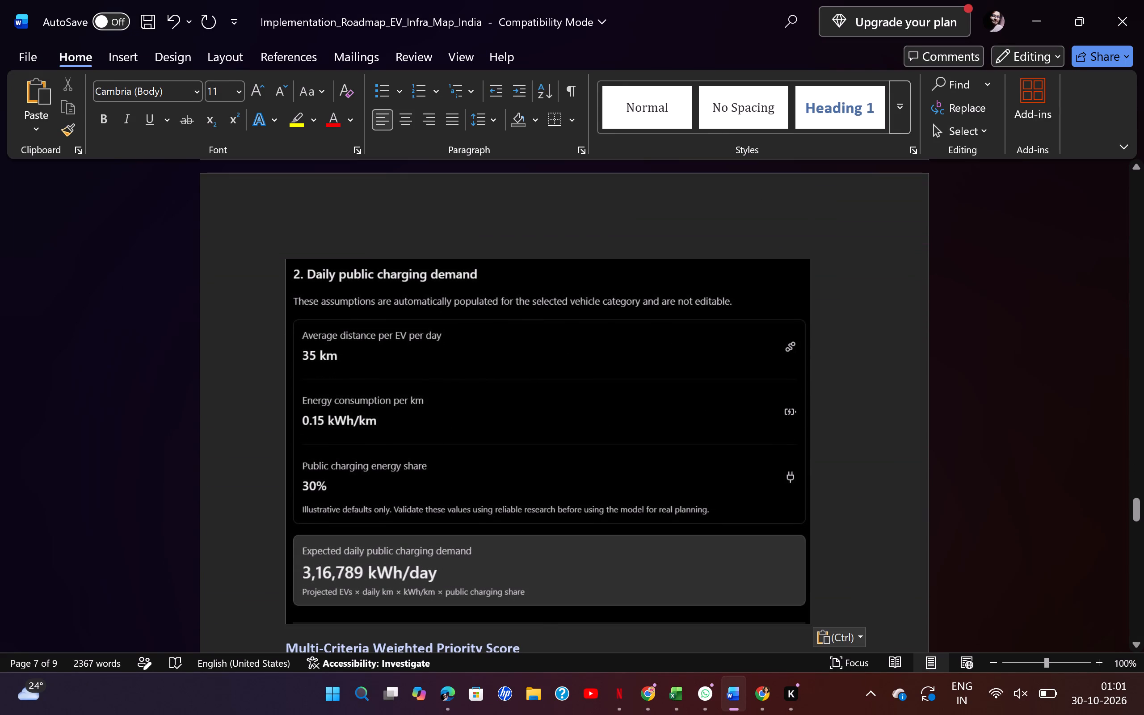
left_click_drag(811, 262, 696, 291)
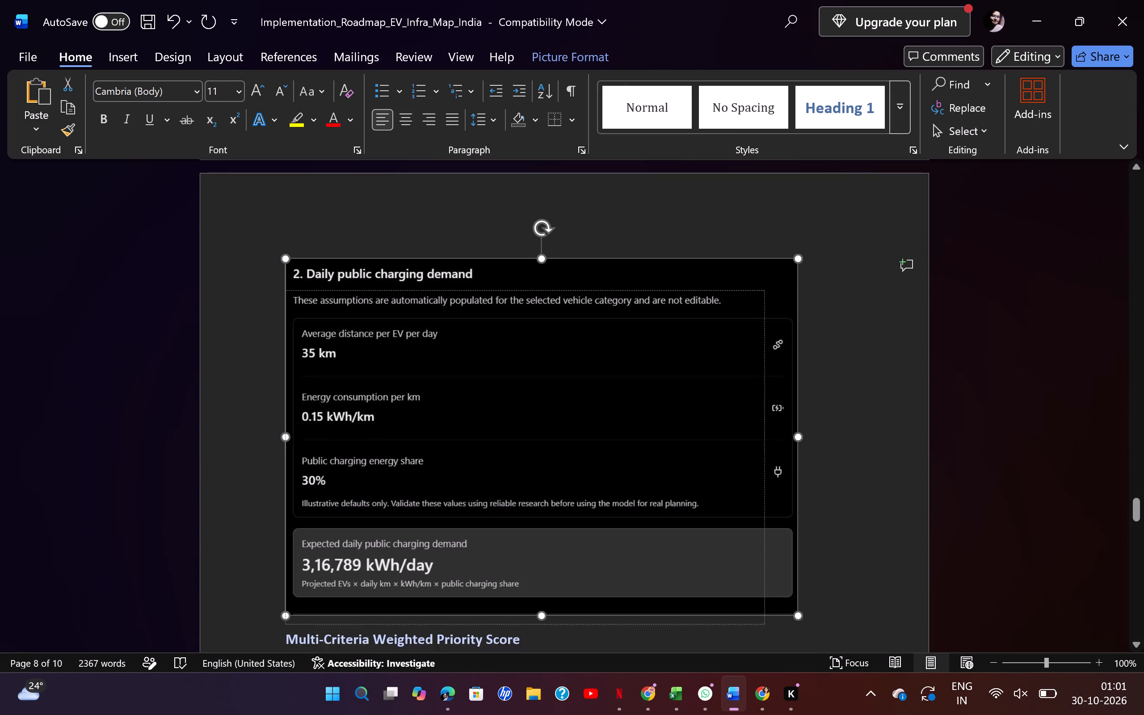
left_click_drag(696, 291, 655, 307)
scroll(679, 417, "up", 3)
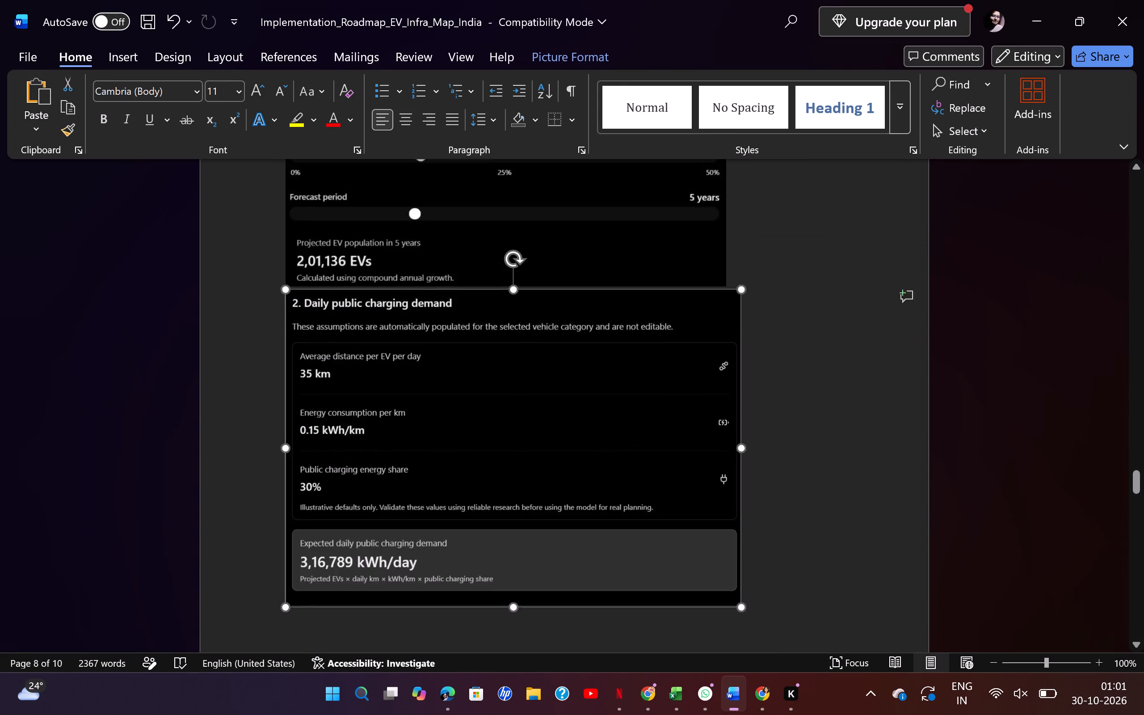
scroll(679, 417, "up", 2)
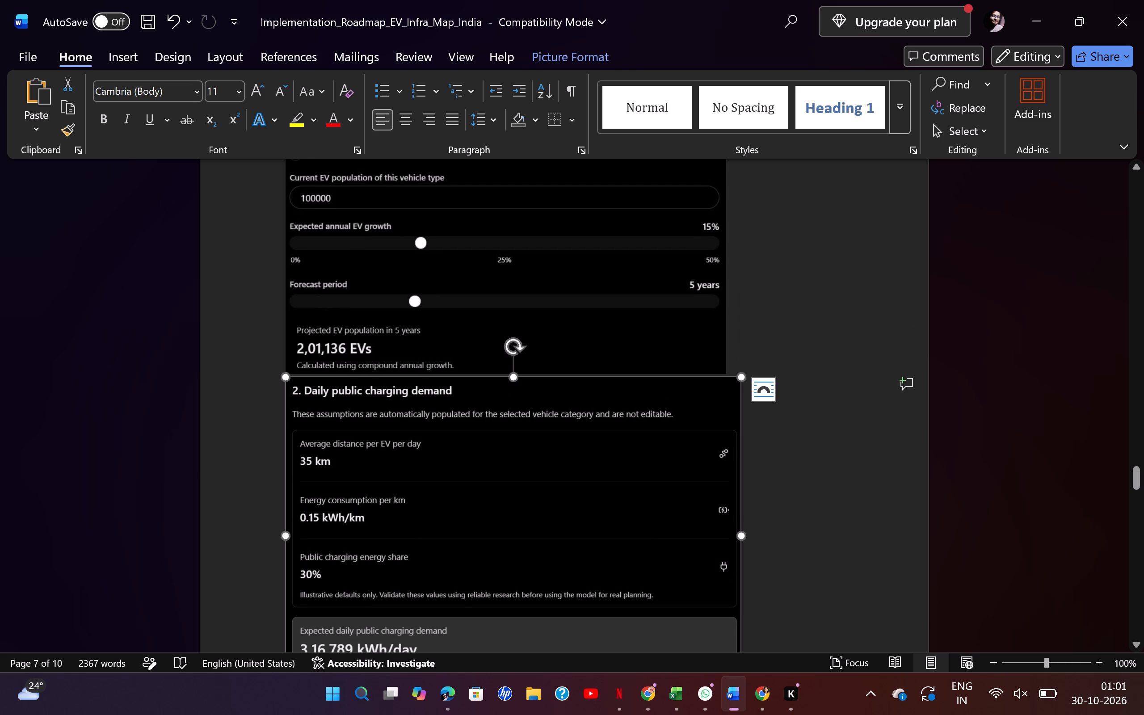
left_click_drag(740, 375, 711, 383)
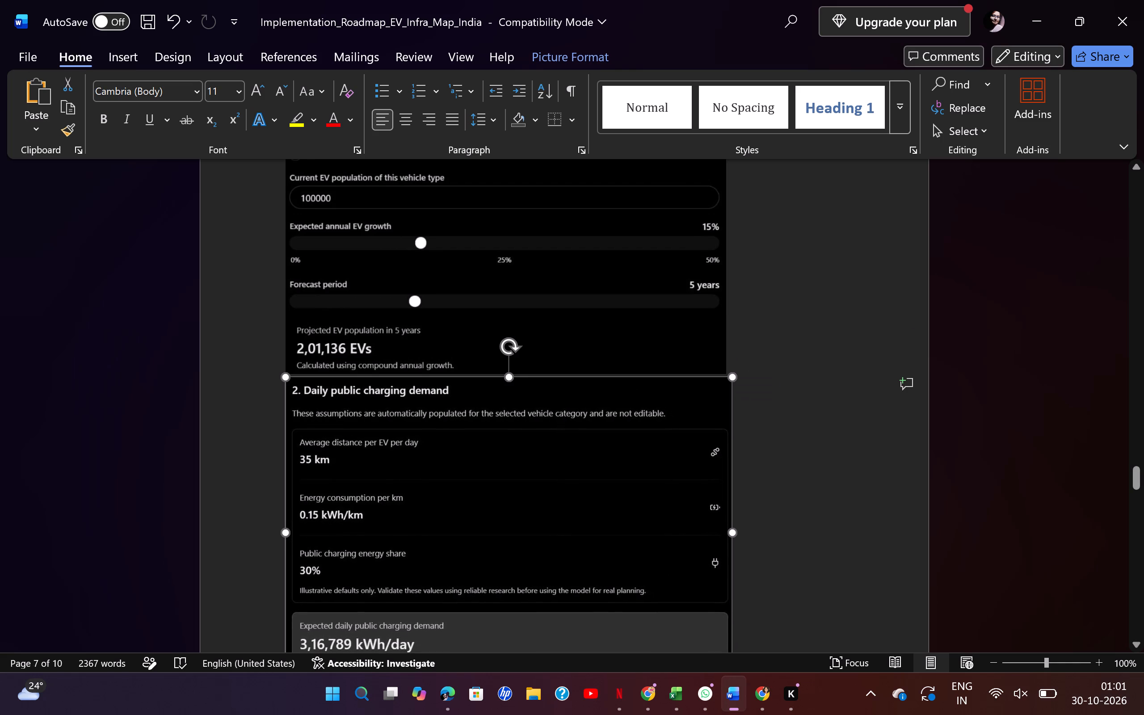
left_click_drag(711, 383, 723, 391)
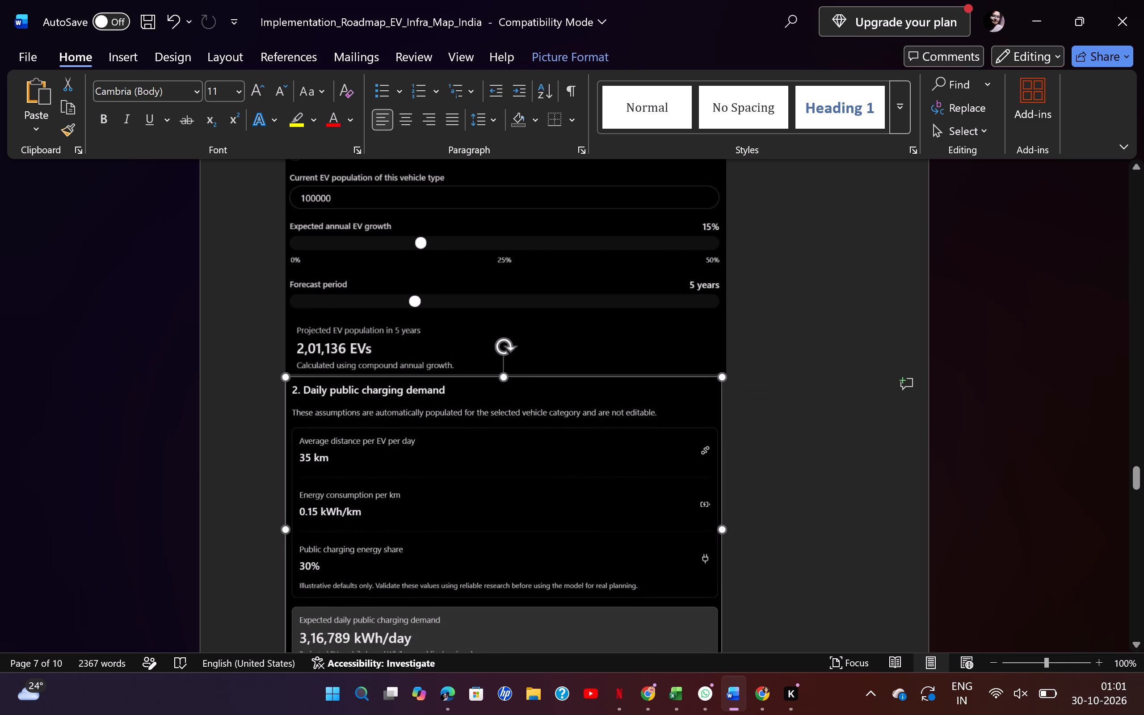
left_click_drag(723, 391, 726, 392)
left_click(764, 461)
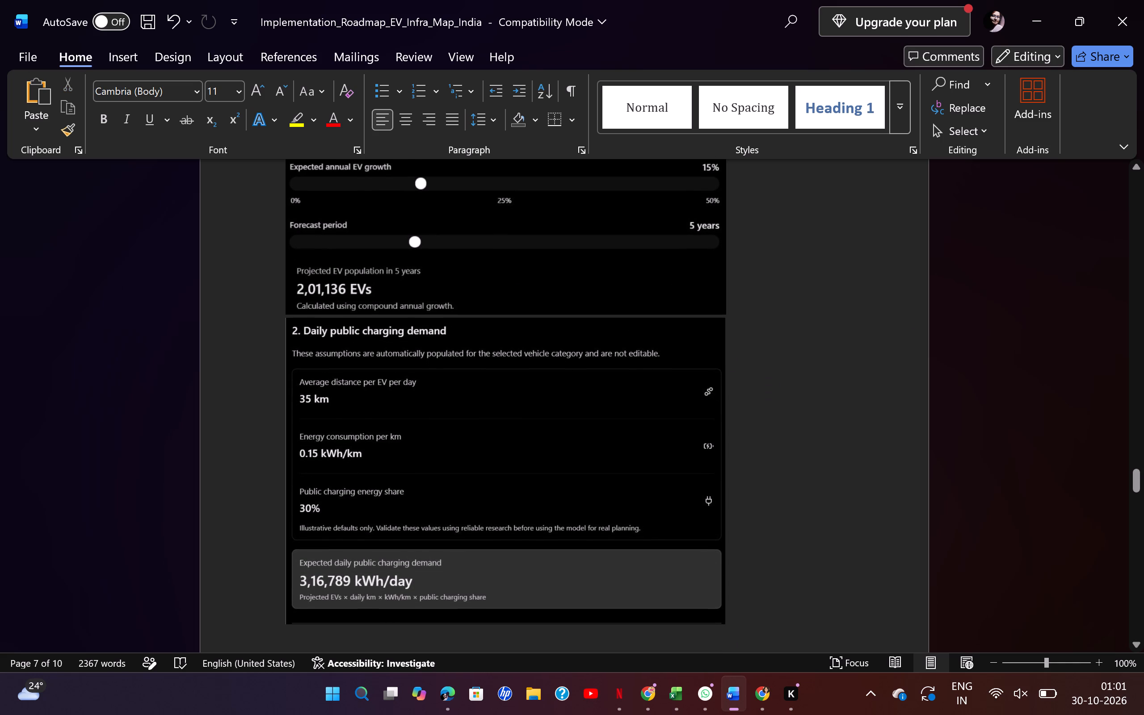
Crop a thin strip off the left edge of the daily public charging demand mockup, leaving it about 12.98 cm wide.
left_click(312, 423)
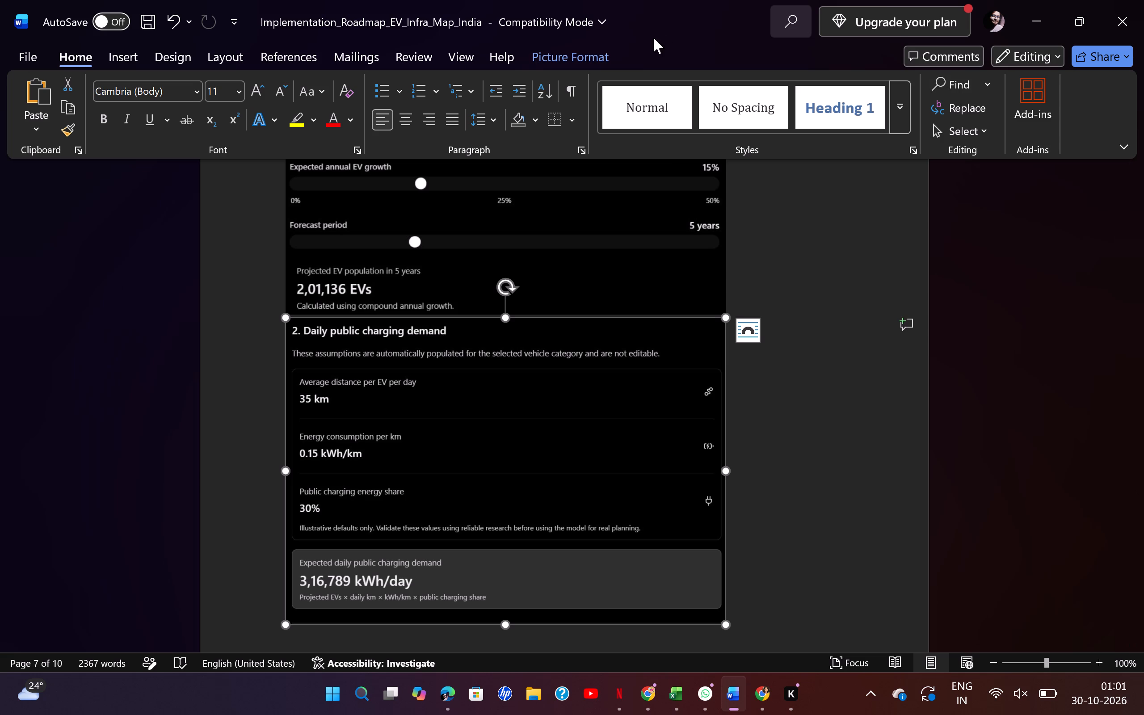
left_click(568, 66)
left_click(992, 93)
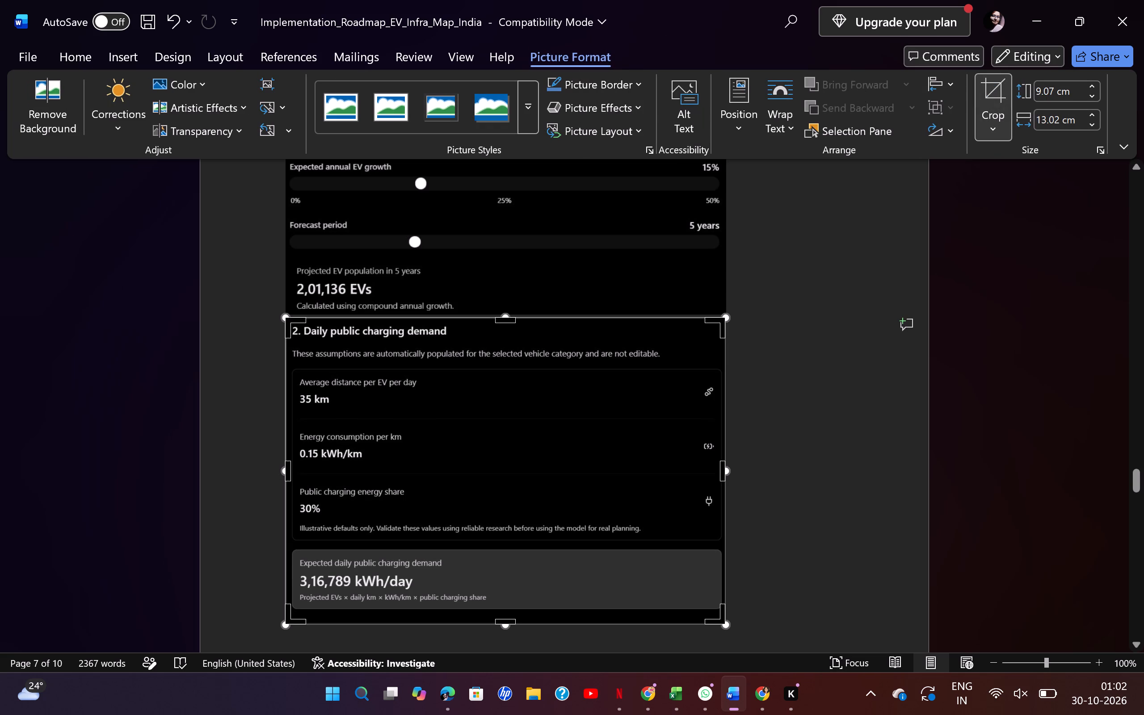
left_click_drag(290, 473, 292, 471)
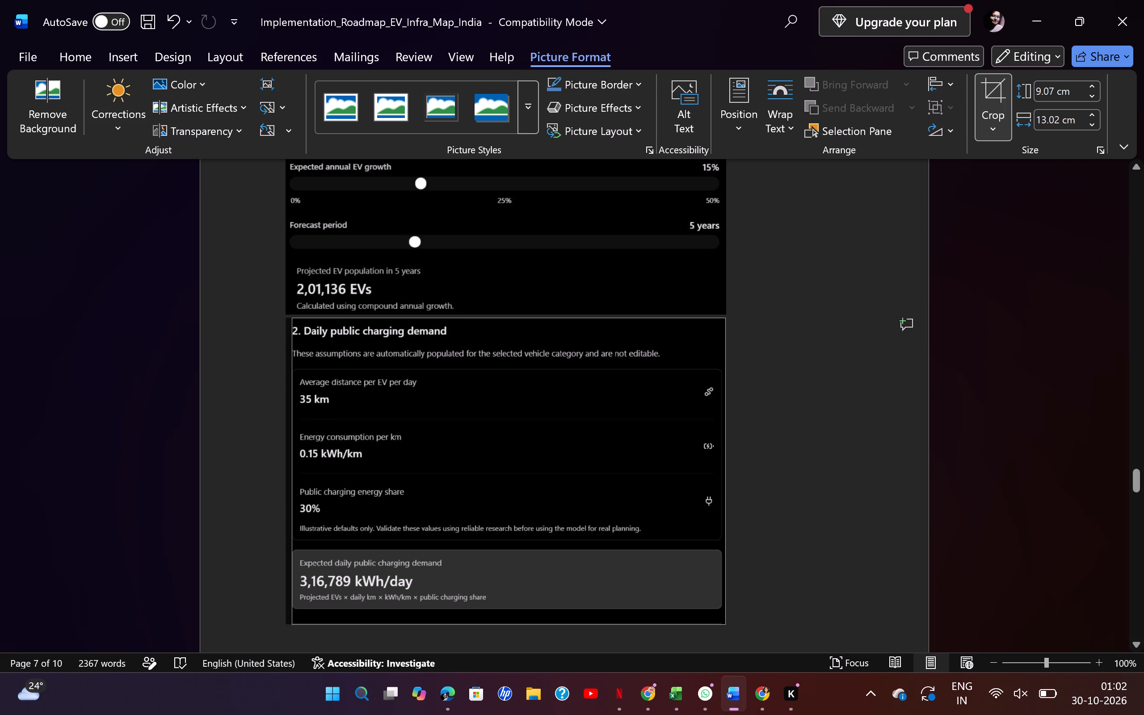
left_click_drag(292, 471, 286, 487)
left_click_drag(286, 487, 287, 489)
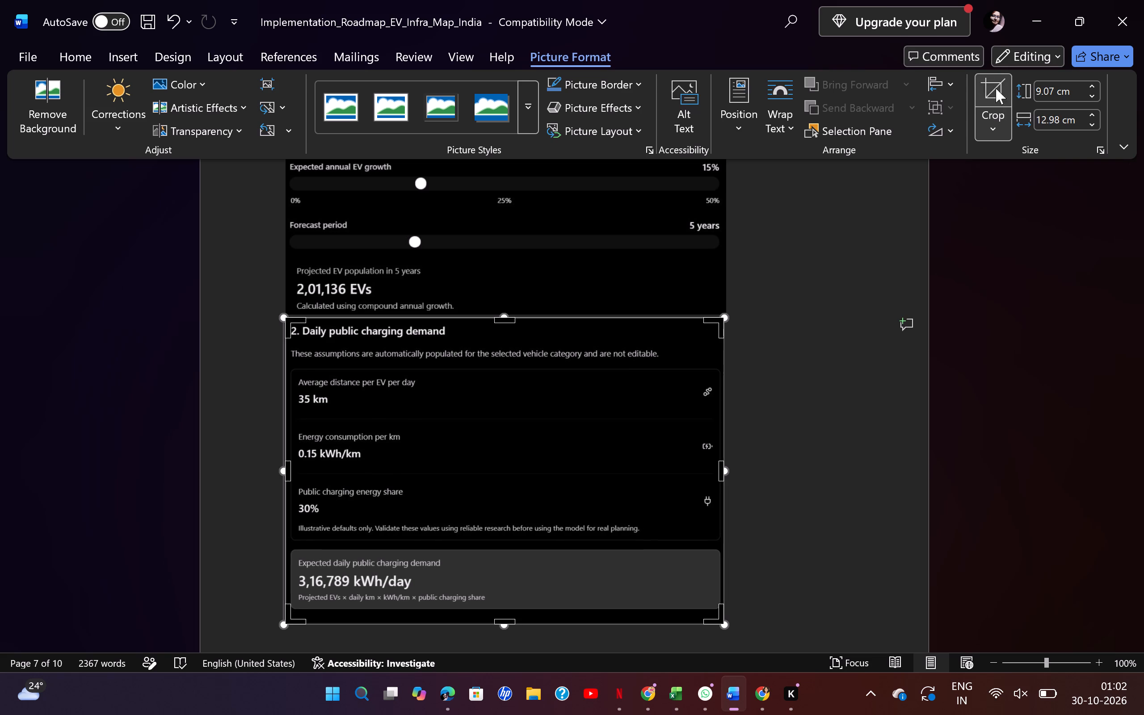
left_click(989, 82)
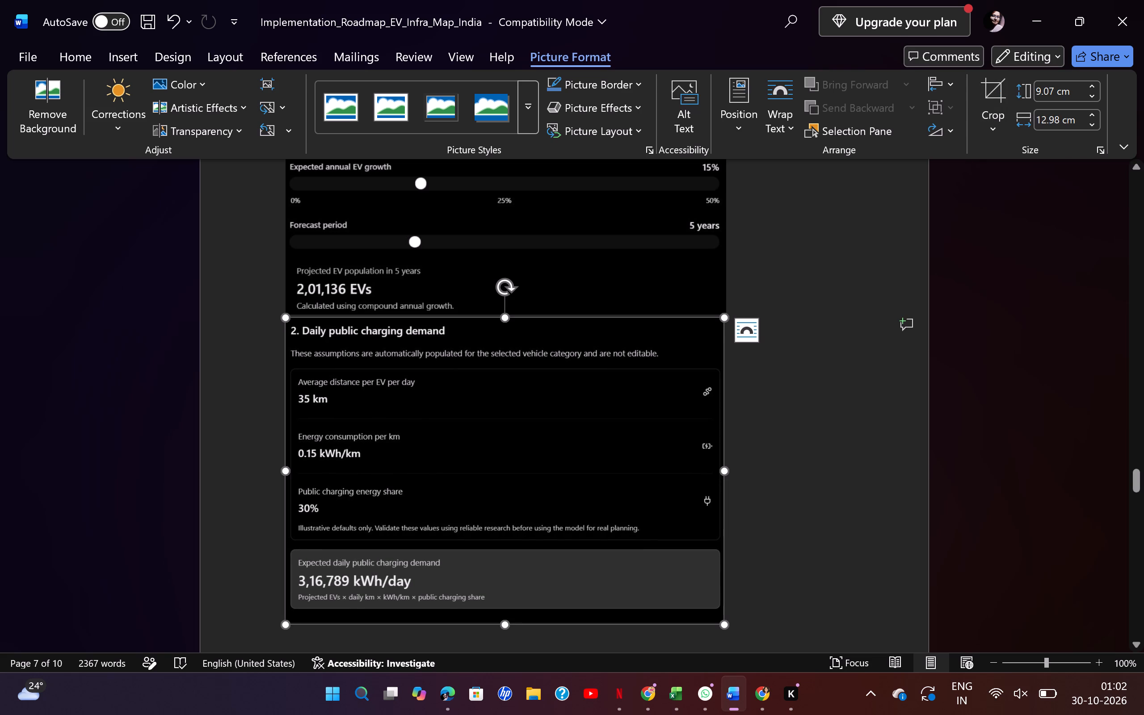
left_click(822, 450)
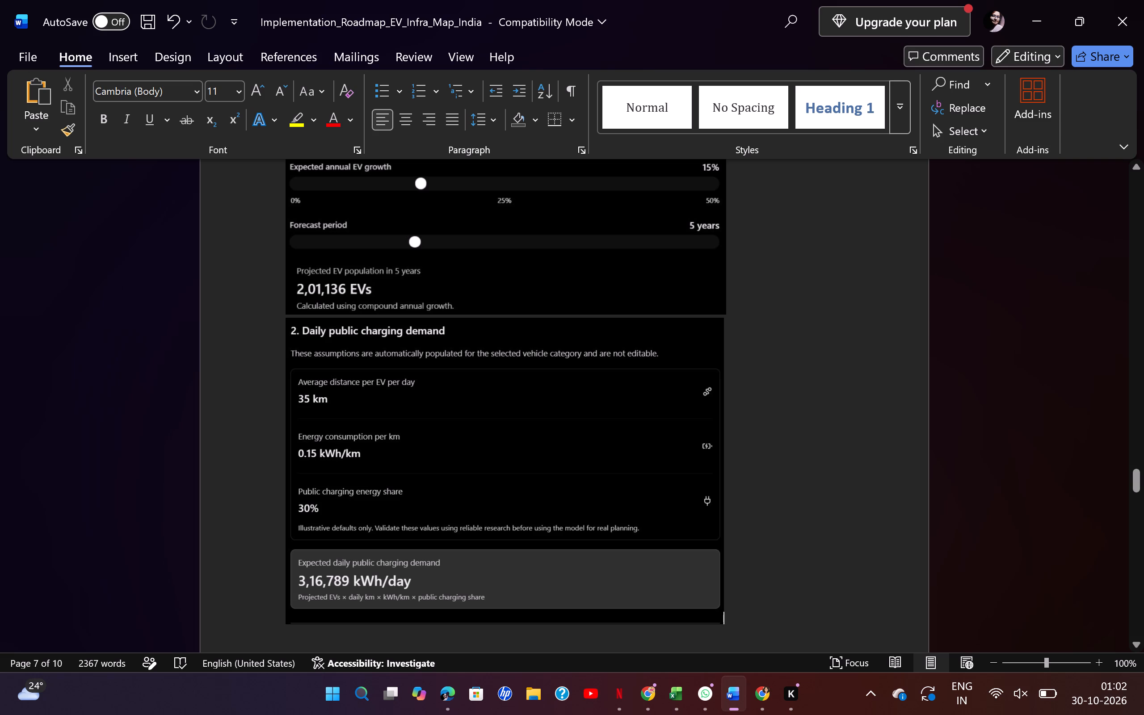
Add blank lines after the daily public charging demand mockup to make room above the "Multi-Criteria Weighted Priority Score" heading.
scroll(797, 558, "down", 6)
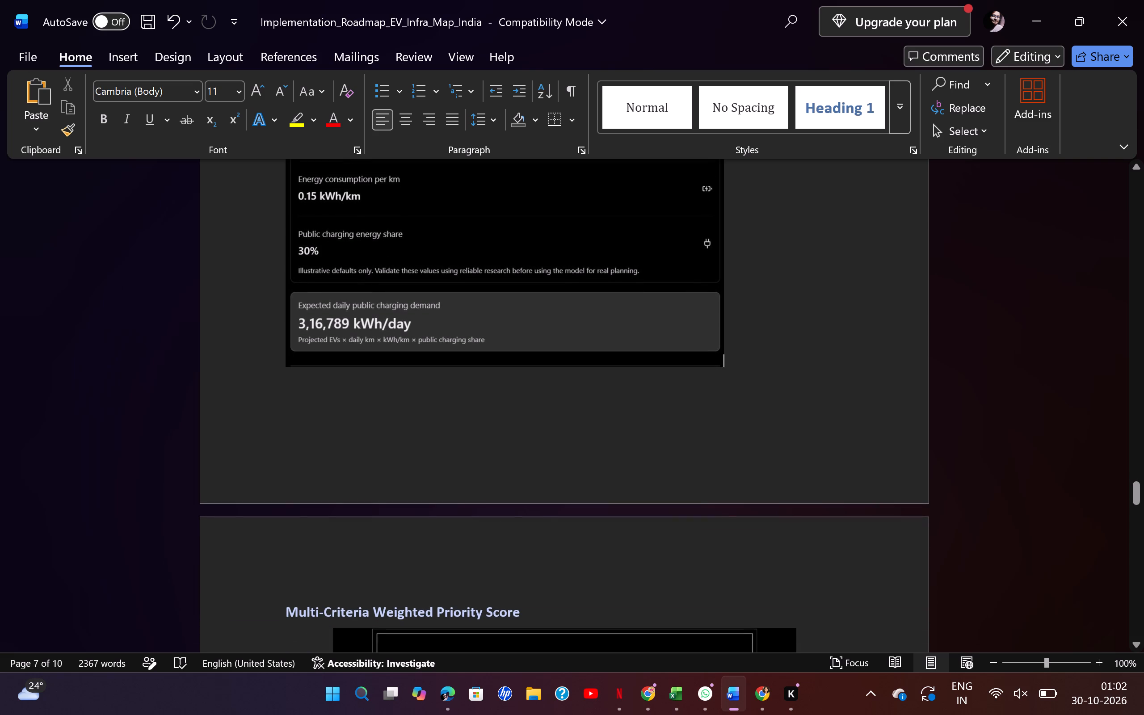
key("Return")
key("Return")
key("Return")
key("Return")
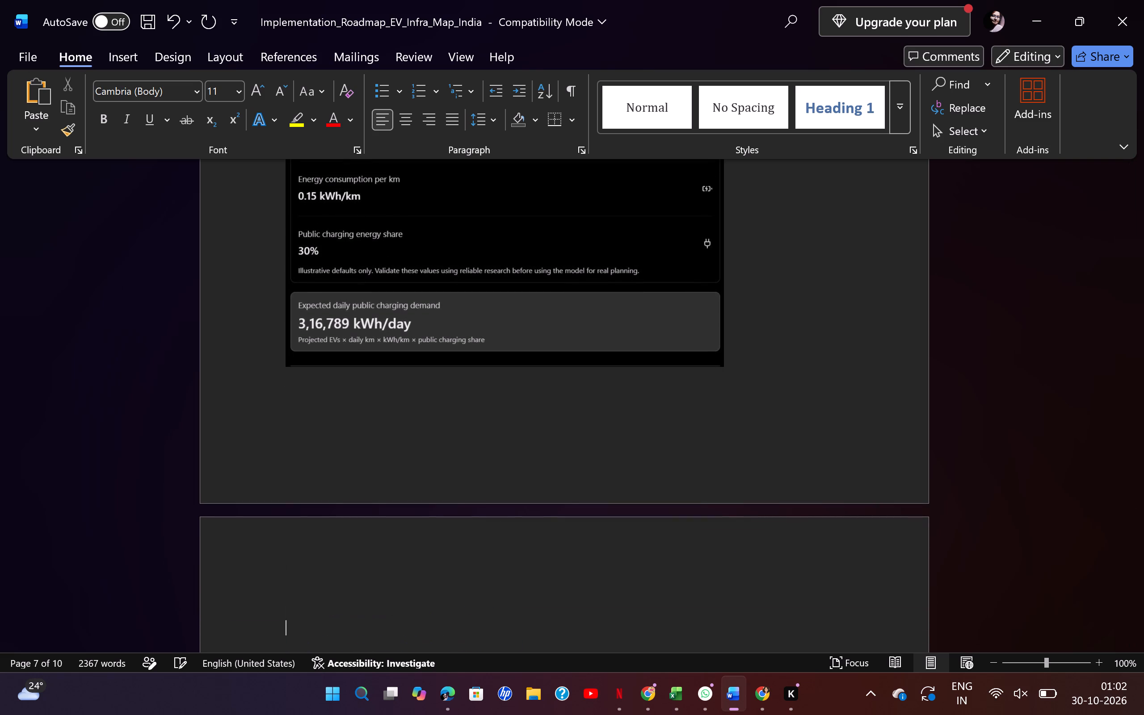
key("BackSpace")
key("BackSpace")
key("Return")
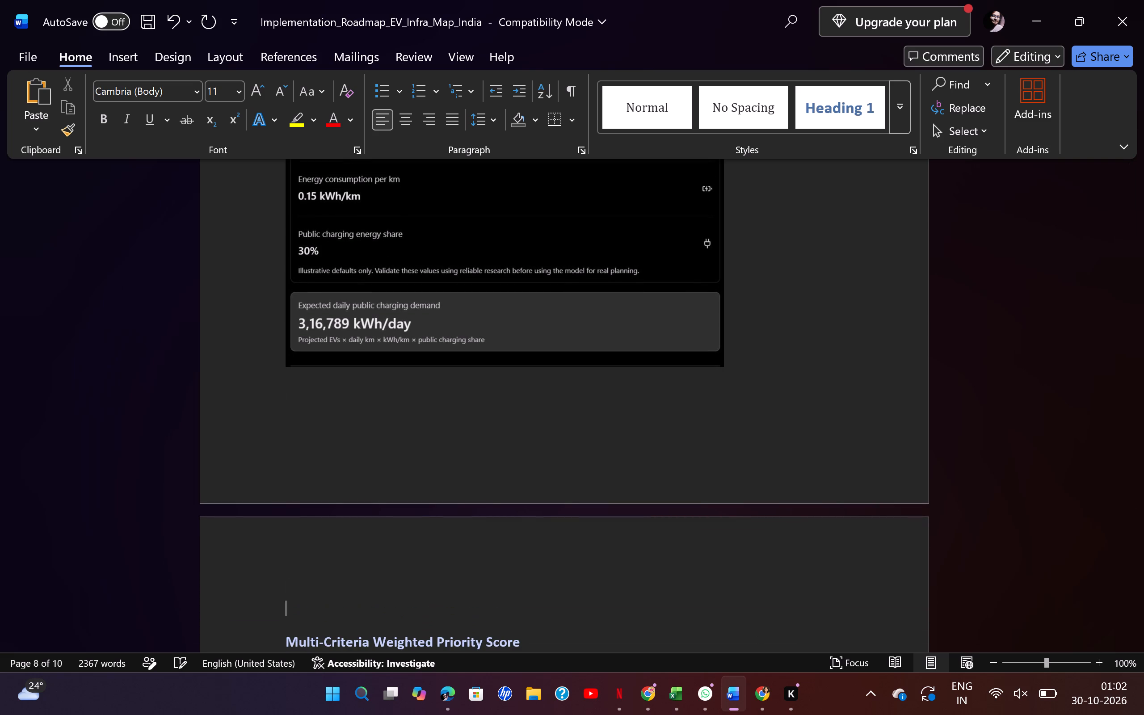
left_click(454, 700)
left_click(454, 700)
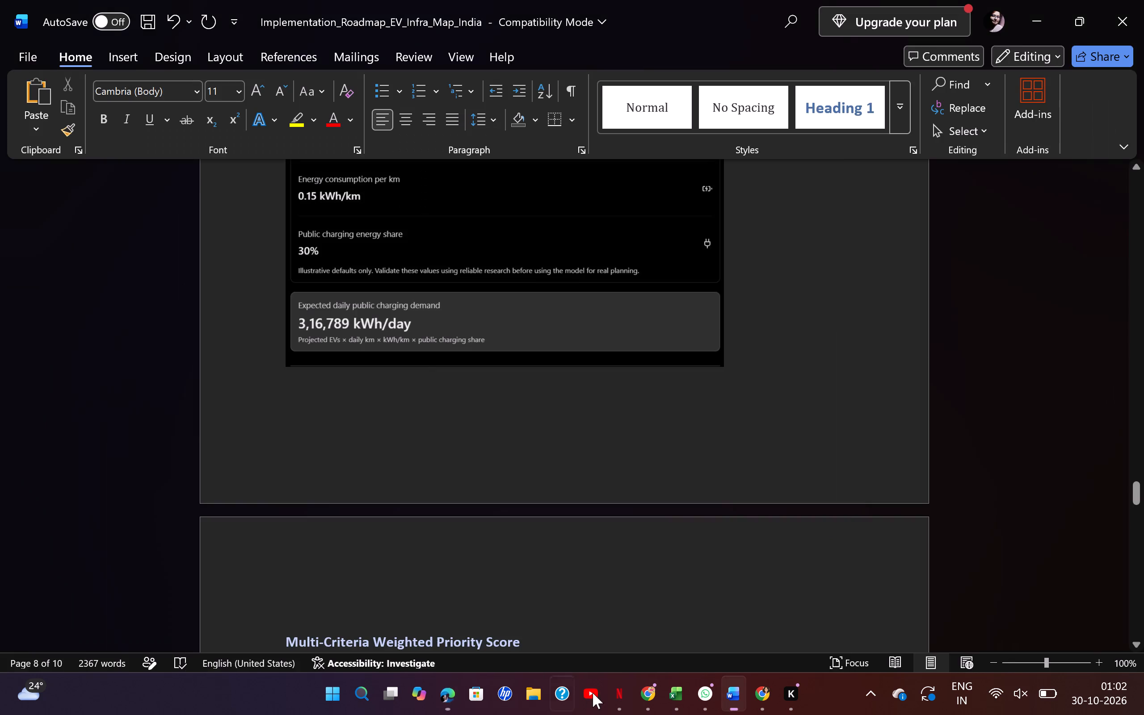
left_click(641, 702)
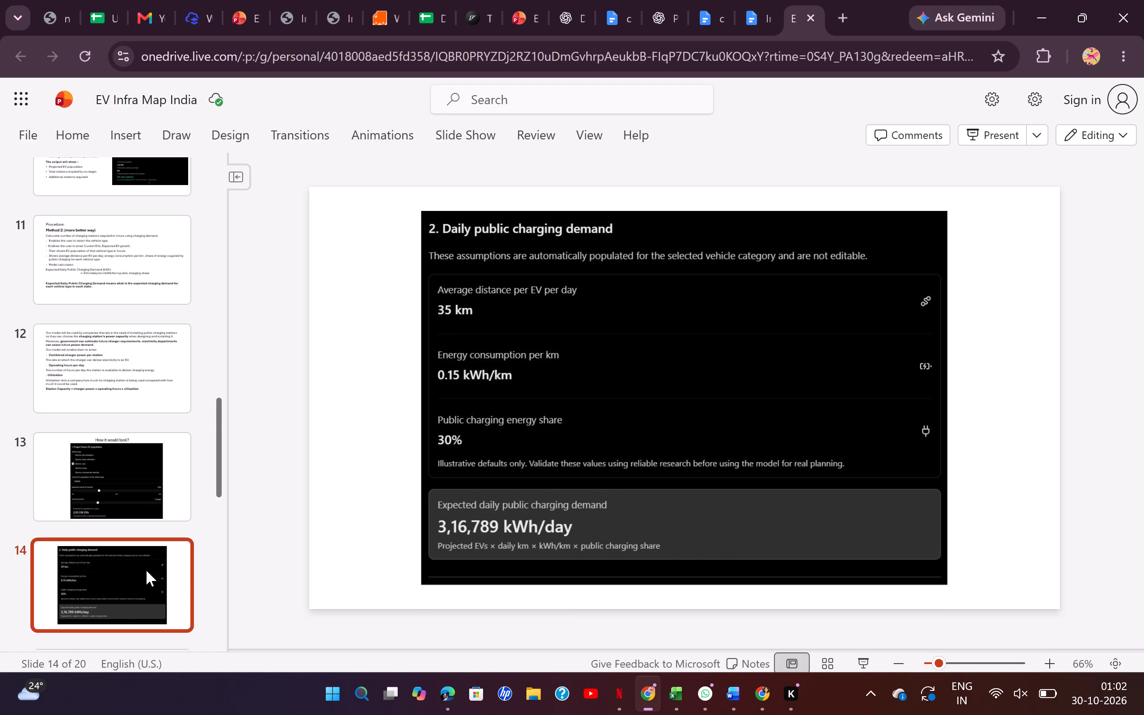
key("Down")
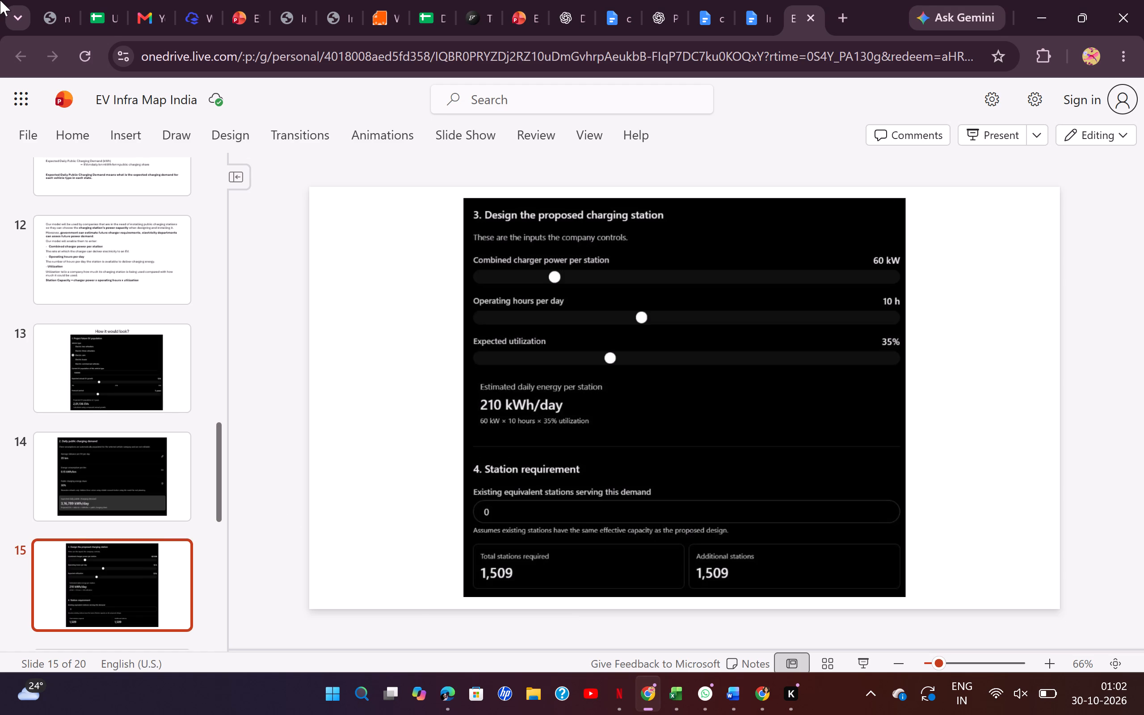
key("shift+super+s")
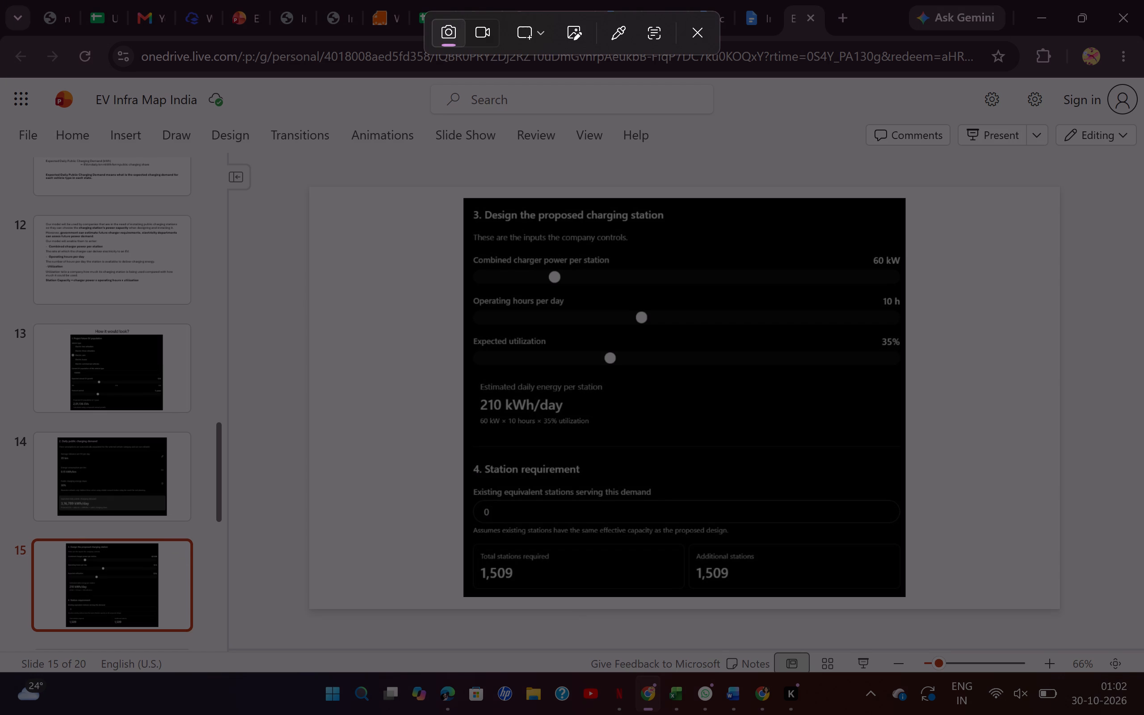
left_click_drag(464, 199, 916, 595)
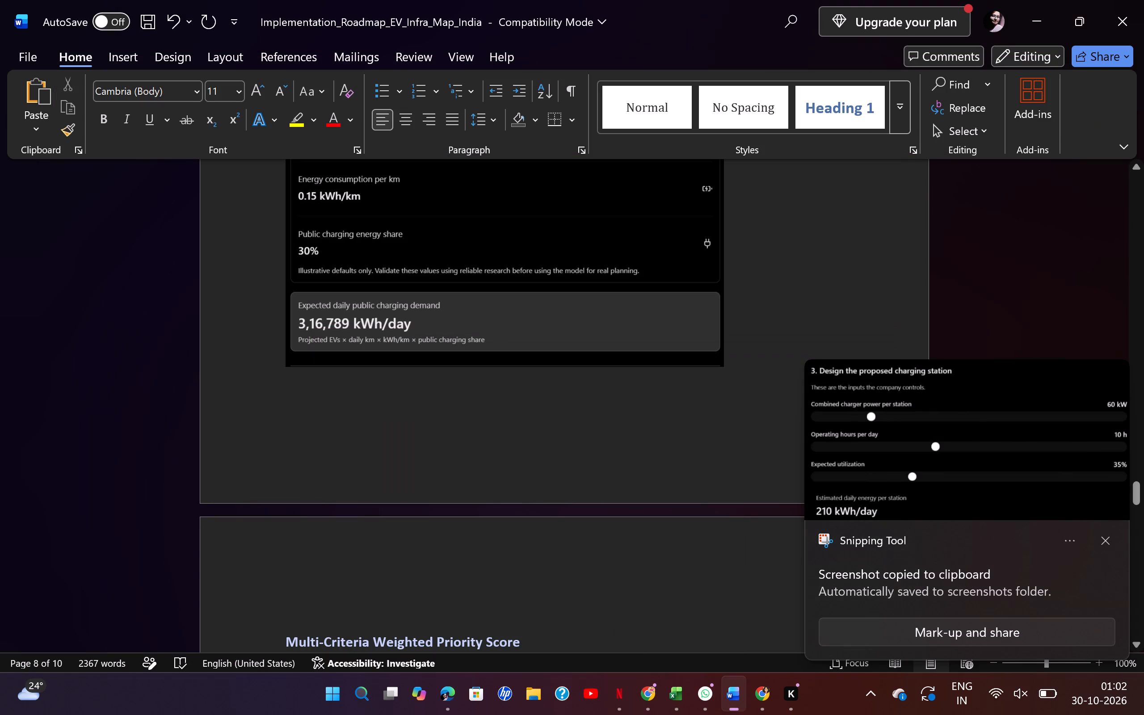
key("ctrl+v")
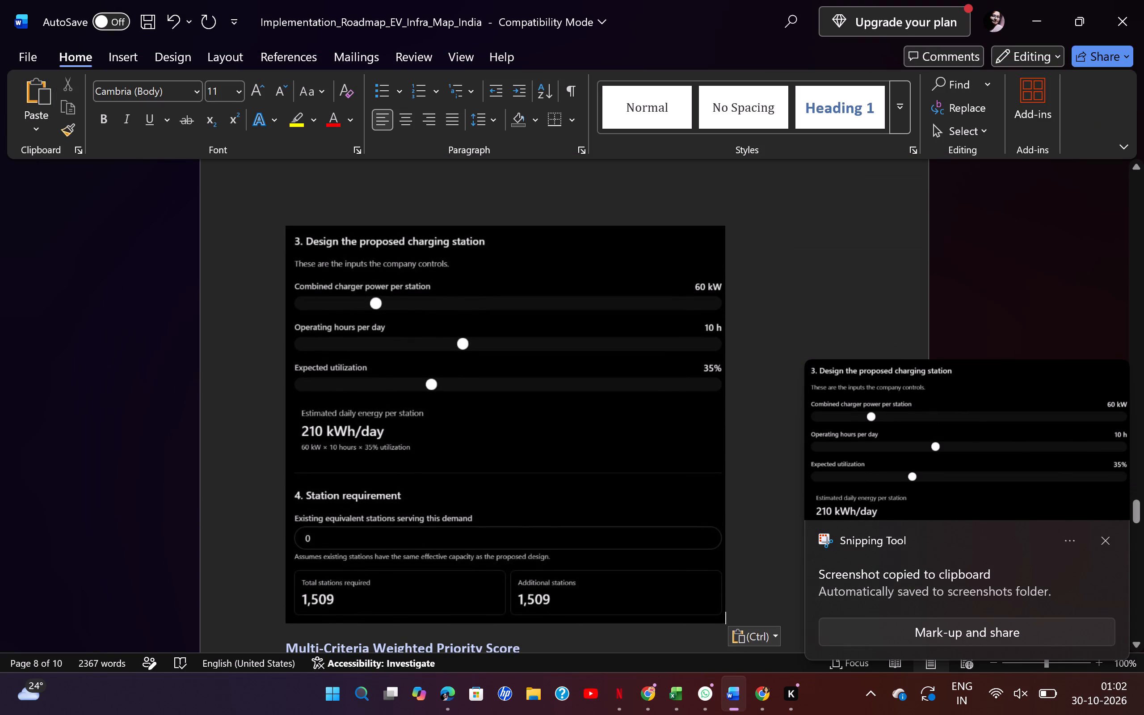
key("Return")
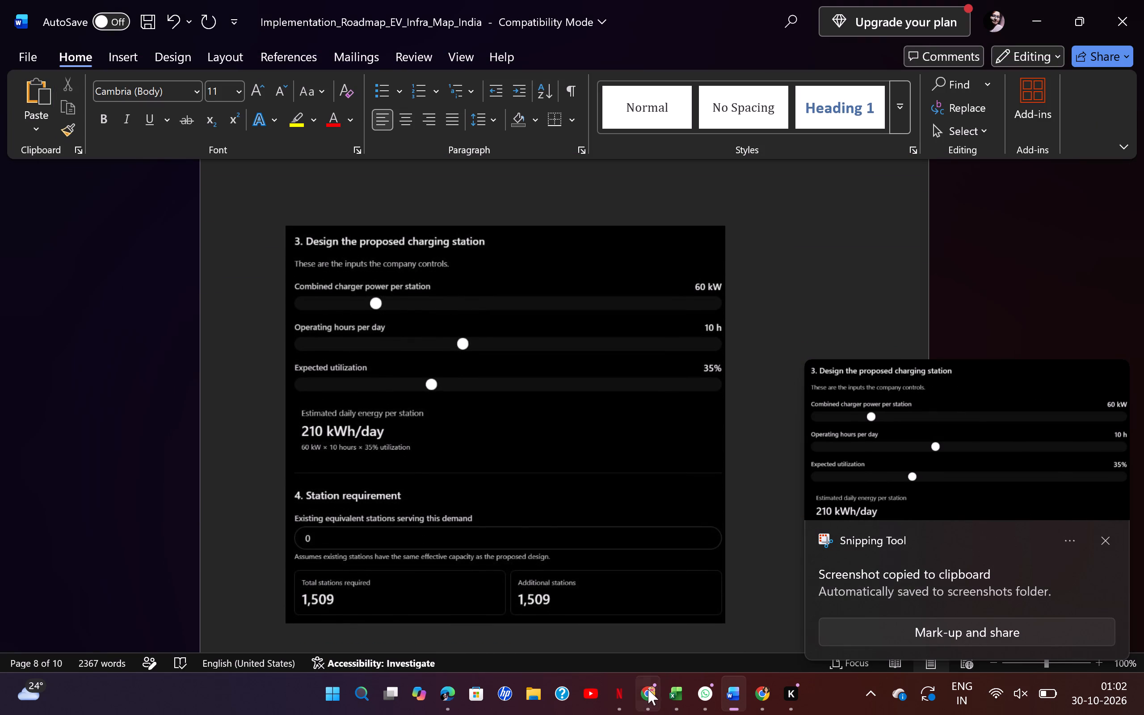
Copy the two text lines above the mockup on slide 16 in Chrome and paste them below the charging station mockup in Word.
left_click(647, 690)
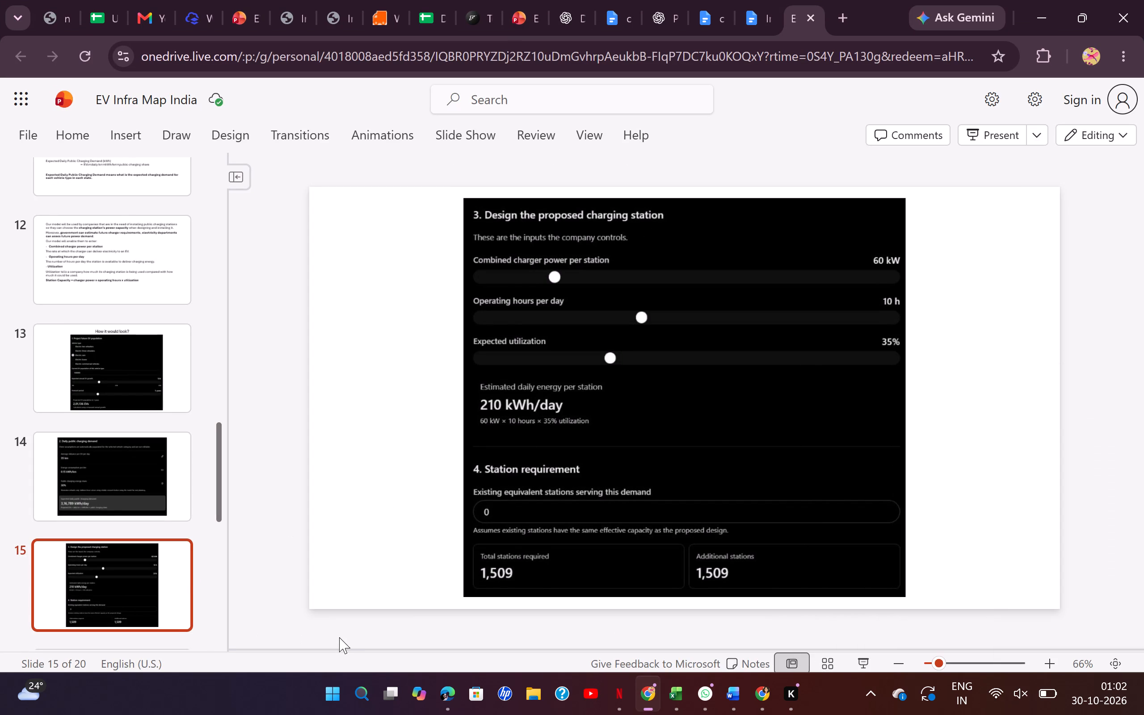
key("Down")
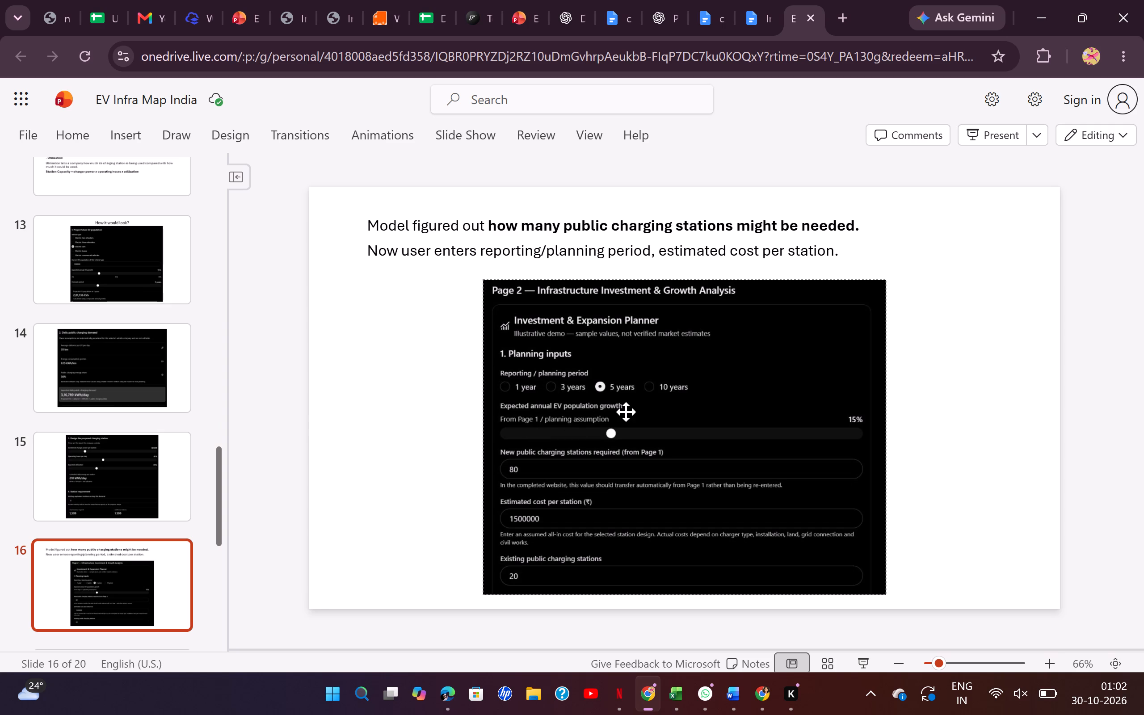
left_click(374, 224)
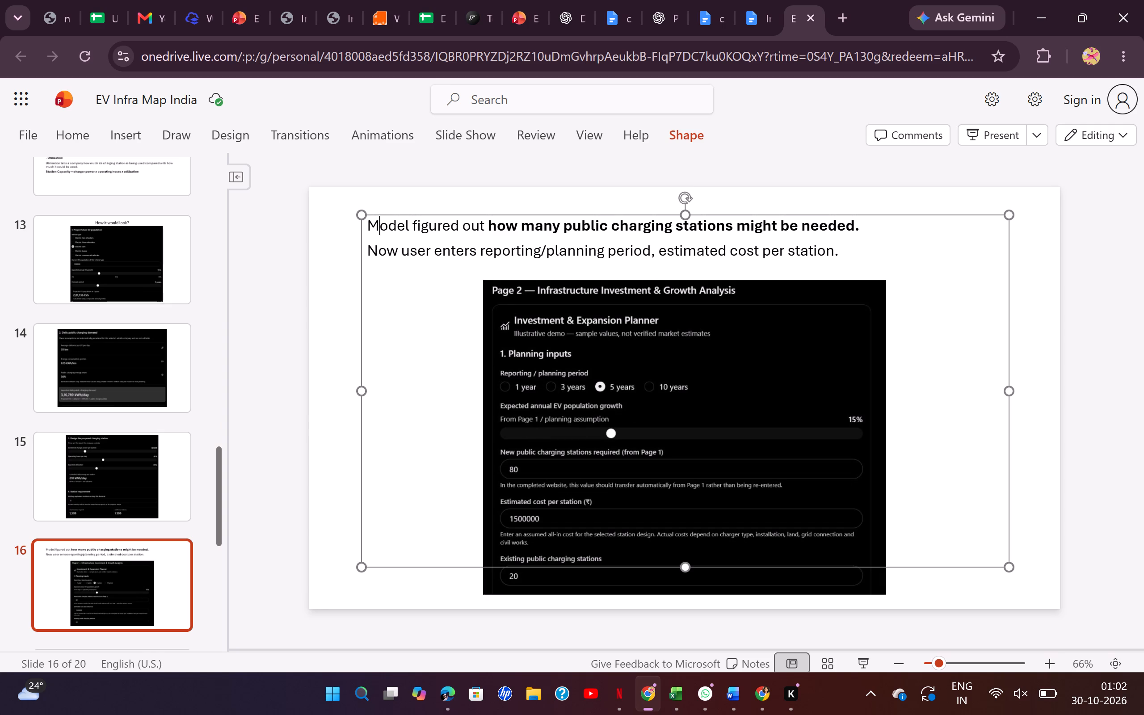
left_click_drag(369, 226, 839, 255)
key("ctrl+c")
left_click(653, 700)
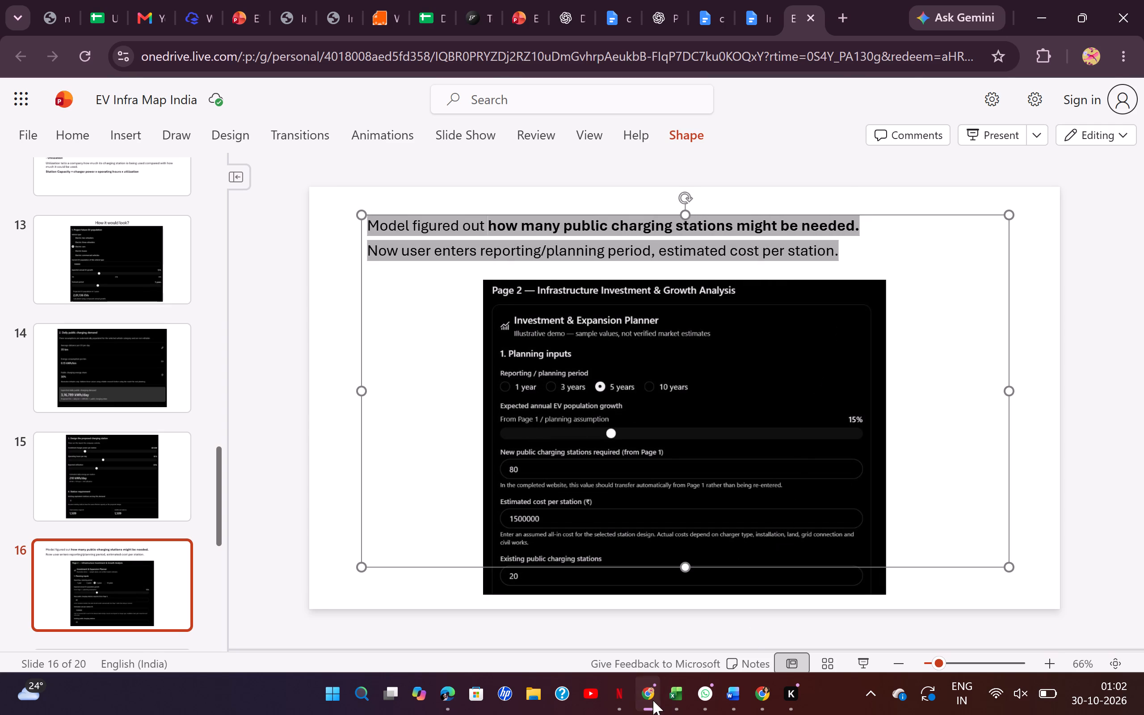
key("ctrl+v")
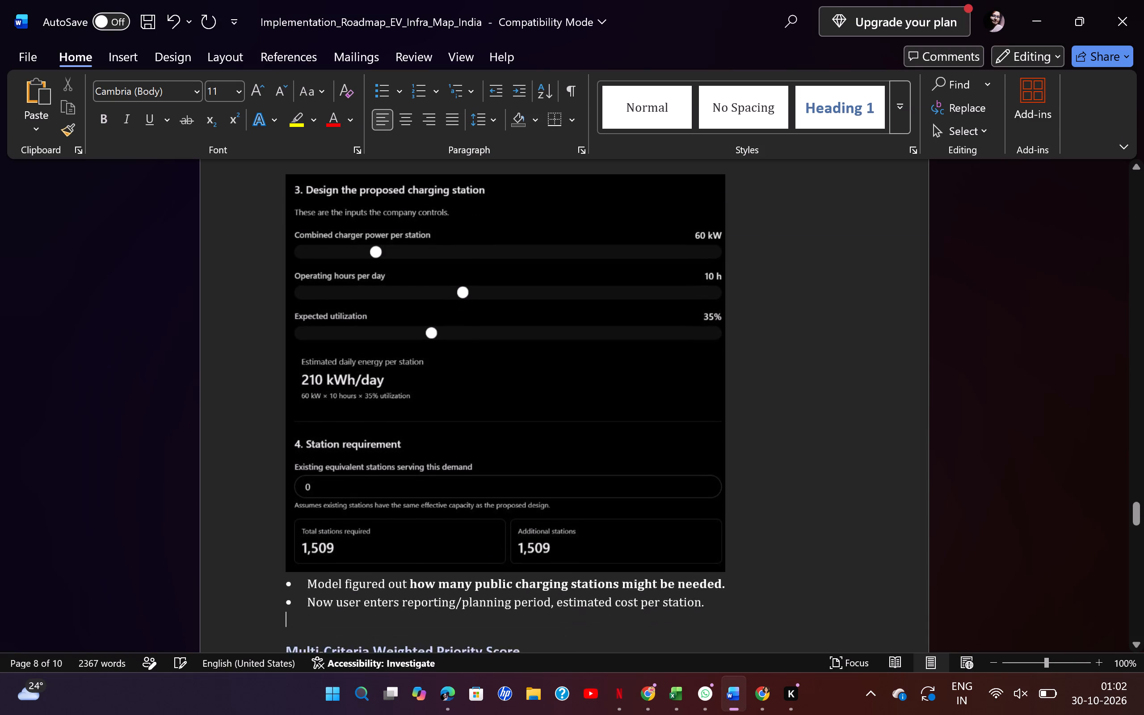
Remove the bullets and indentation from the pasted "Model figured out" and "Now user enters" lines.
scroll(597, 496, "down", 2)
left_click(302, 513)
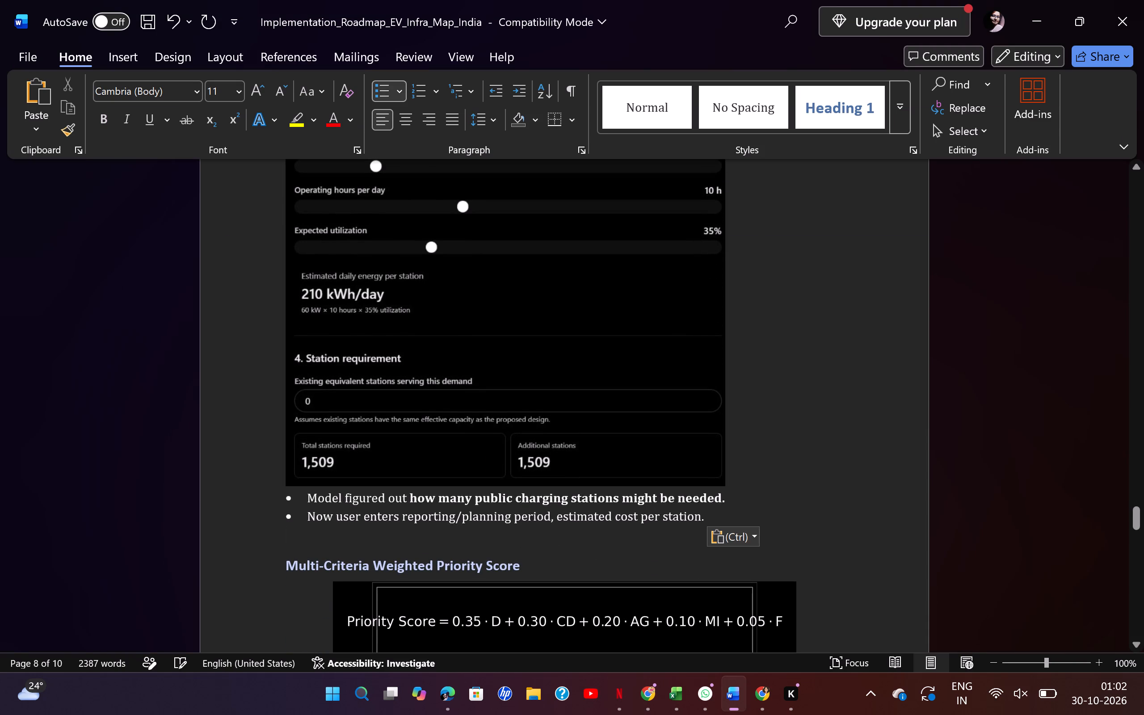
key("BackSpace")
left_click(308, 499)
key("BackSpace")
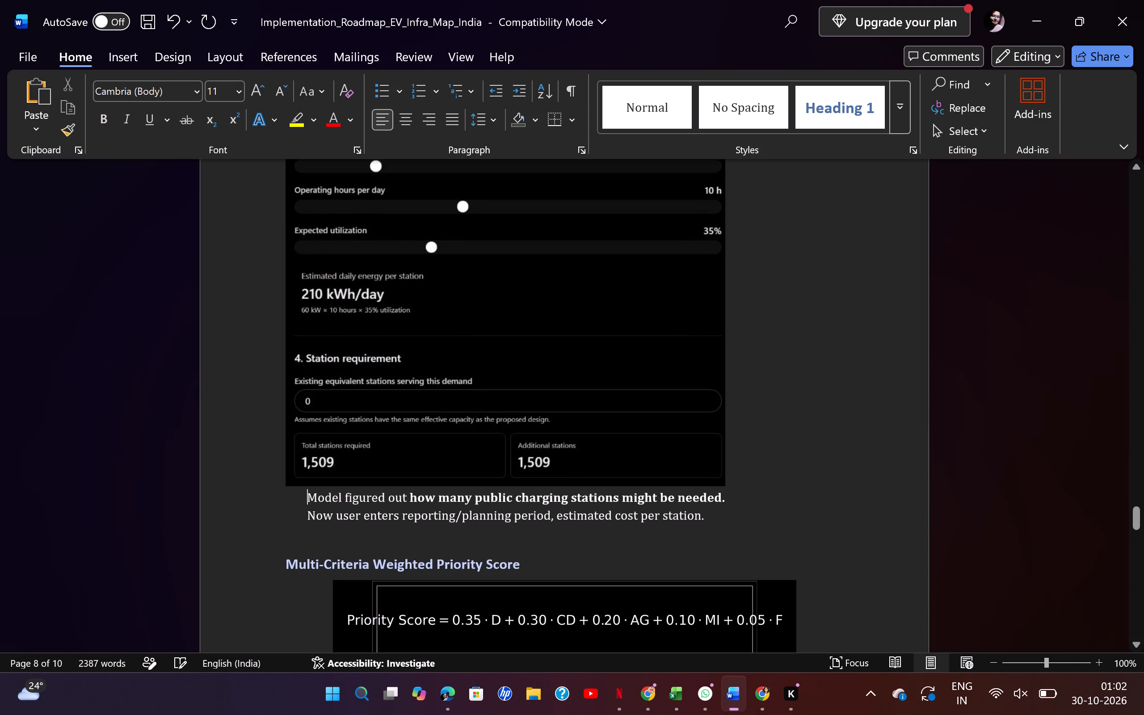
key("BackSpace")
left_click(306, 518)
key("BackSpace")
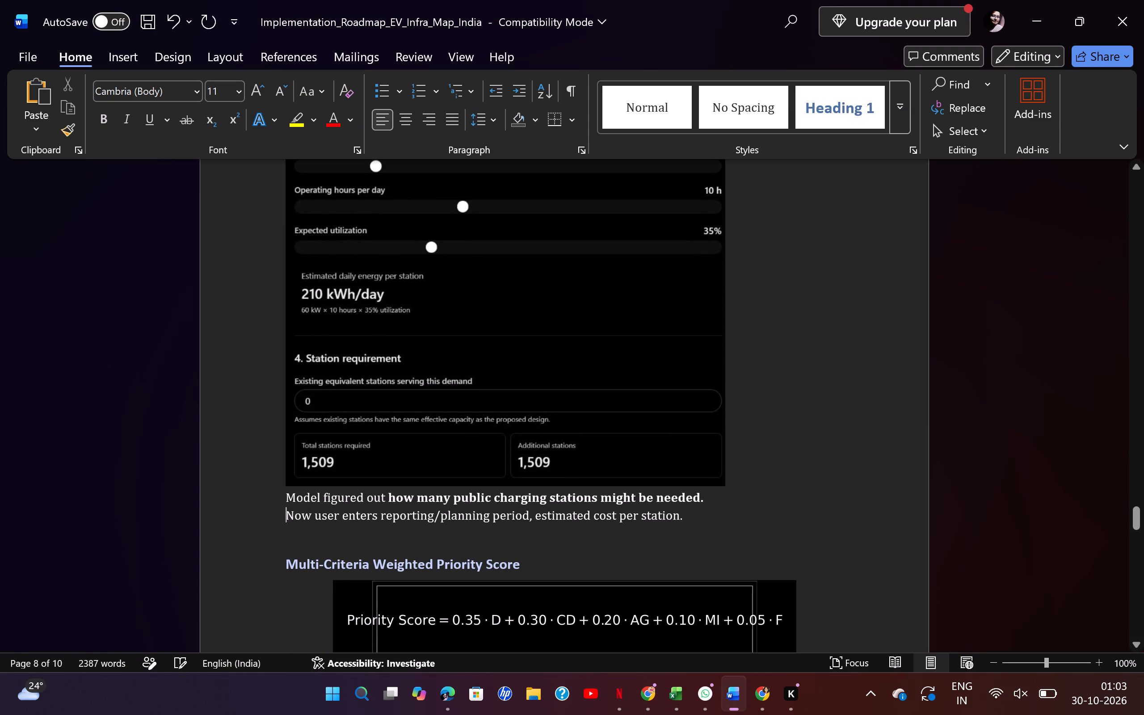
Capture the "Investment & Expansion Planner" mockup from slide 16 in Chrome and paste it into Word on a new line below "Now user enters".
left_click(727, 508)
key("Return")
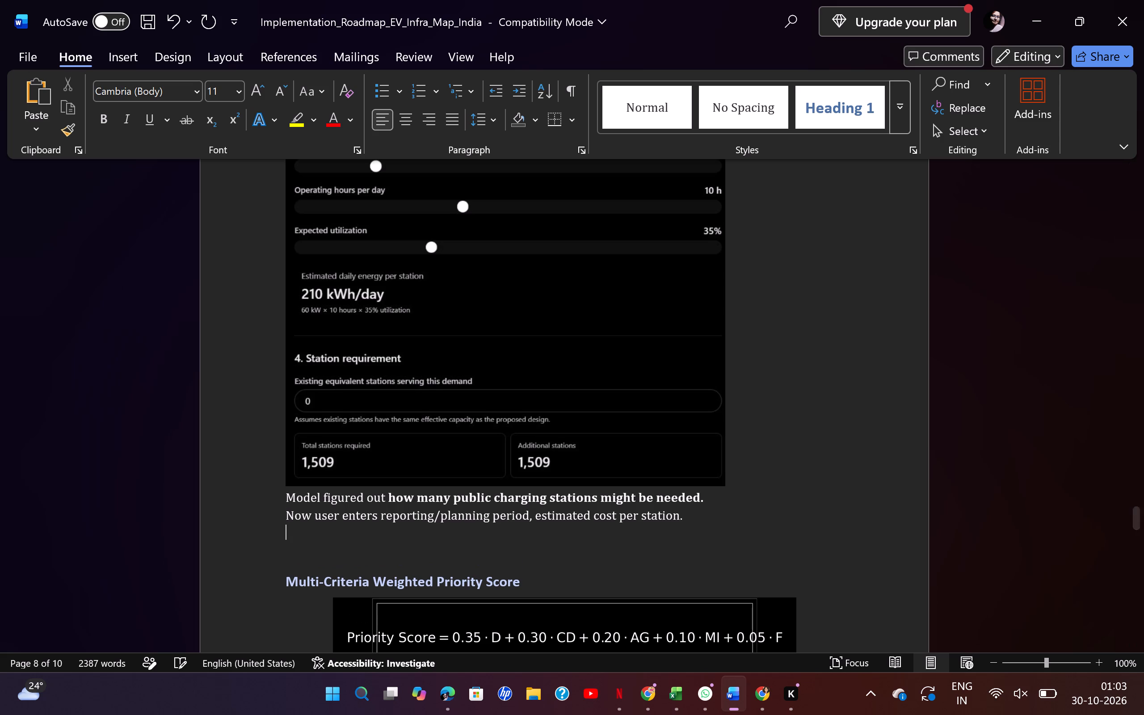
left_click(456, 714)
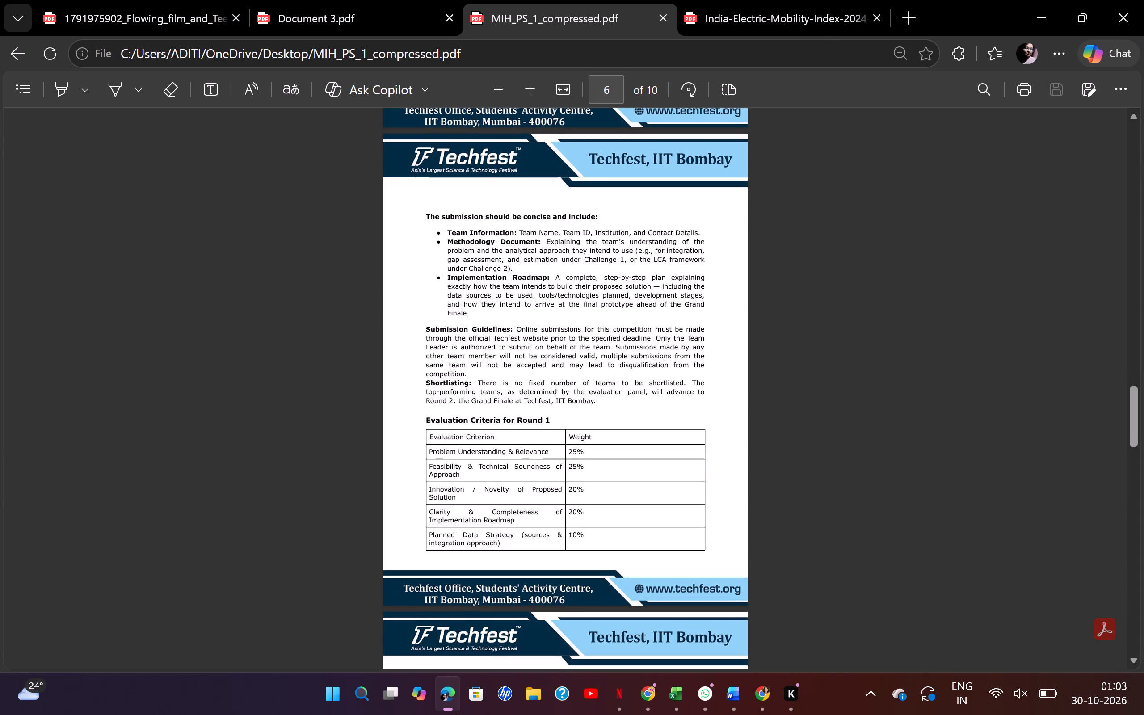
left_click(456, 714)
left_click(649, 696)
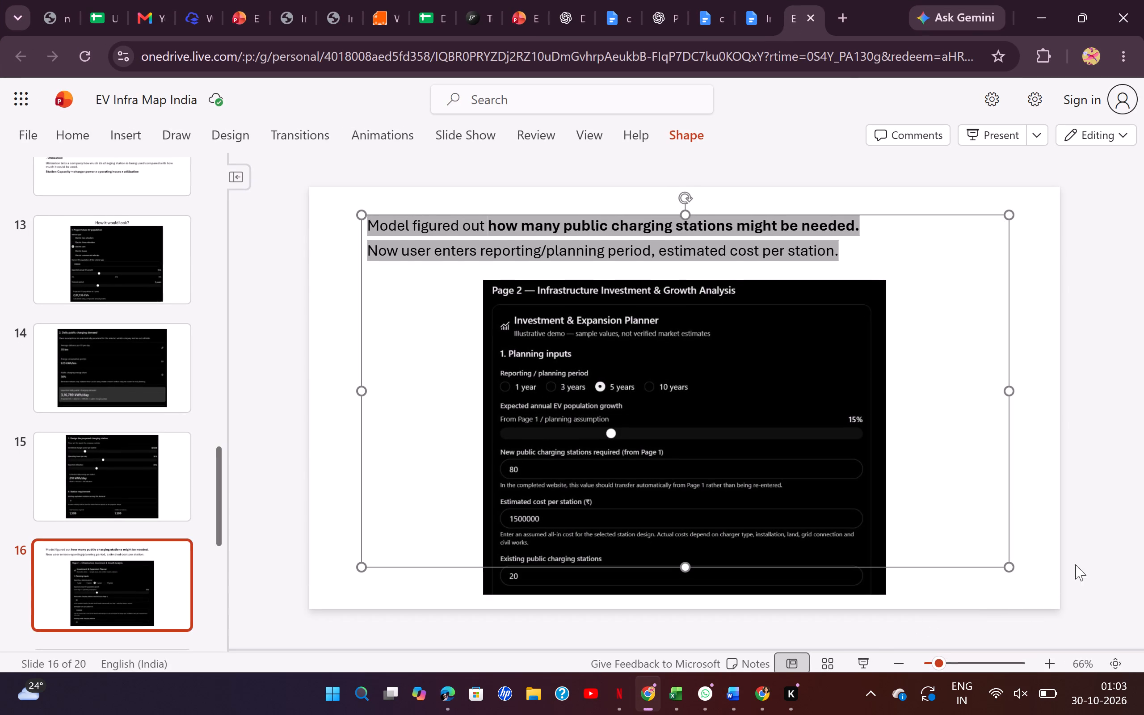
left_click(1080, 559)
key("shift+super+s")
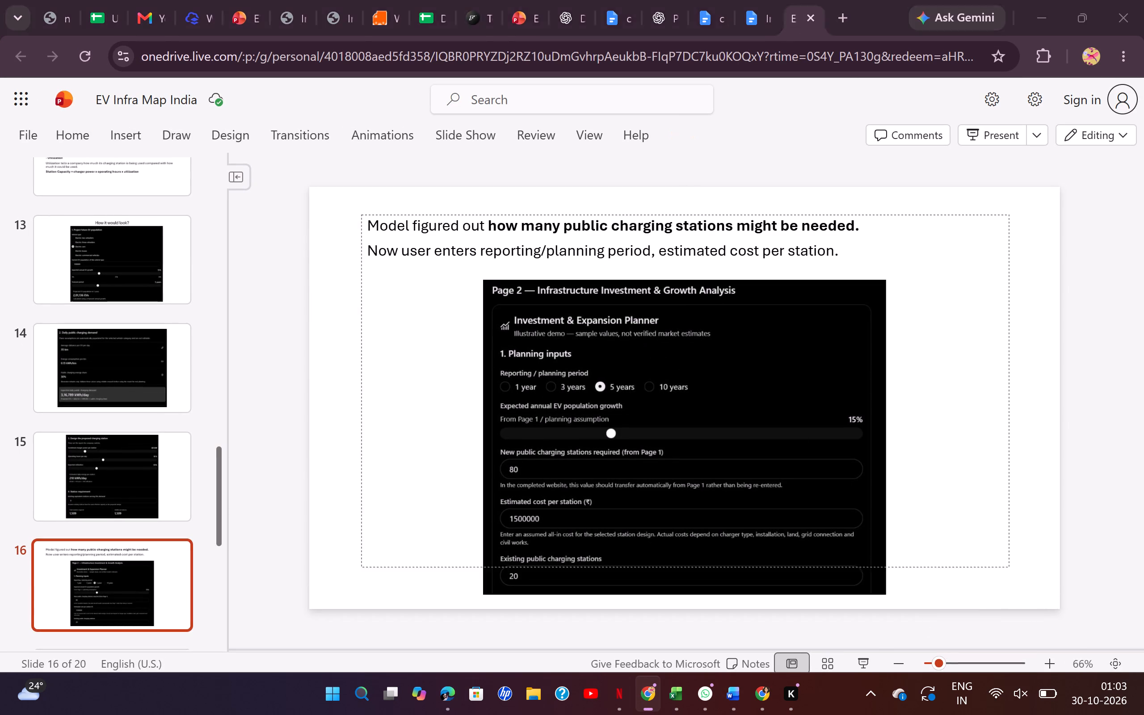
left_click_drag(487, 282, 848, 575)
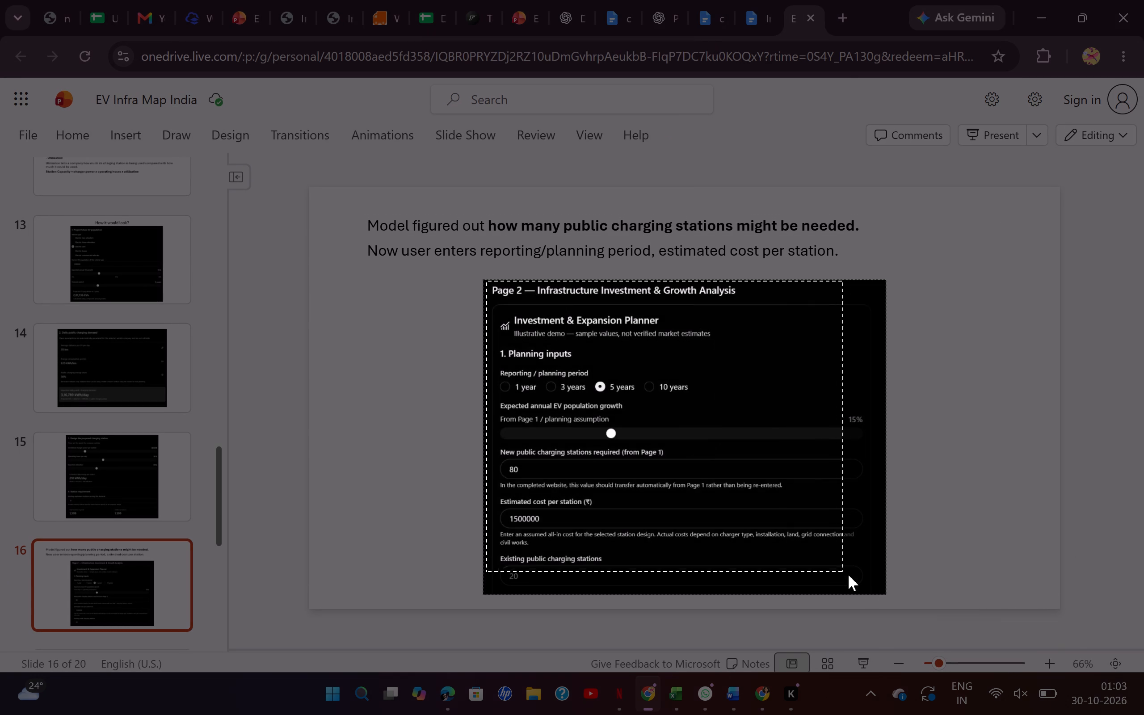
left_click_drag(848, 575, 882, 590)
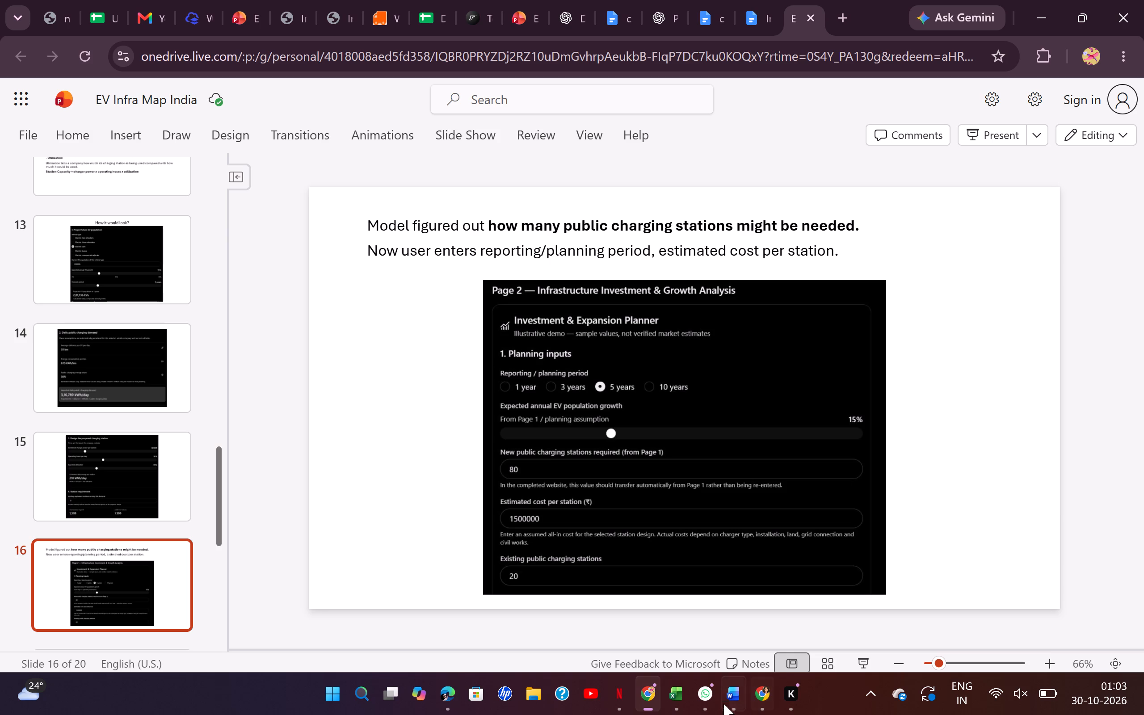
left_click(645, 694)
key("ctrl+v")
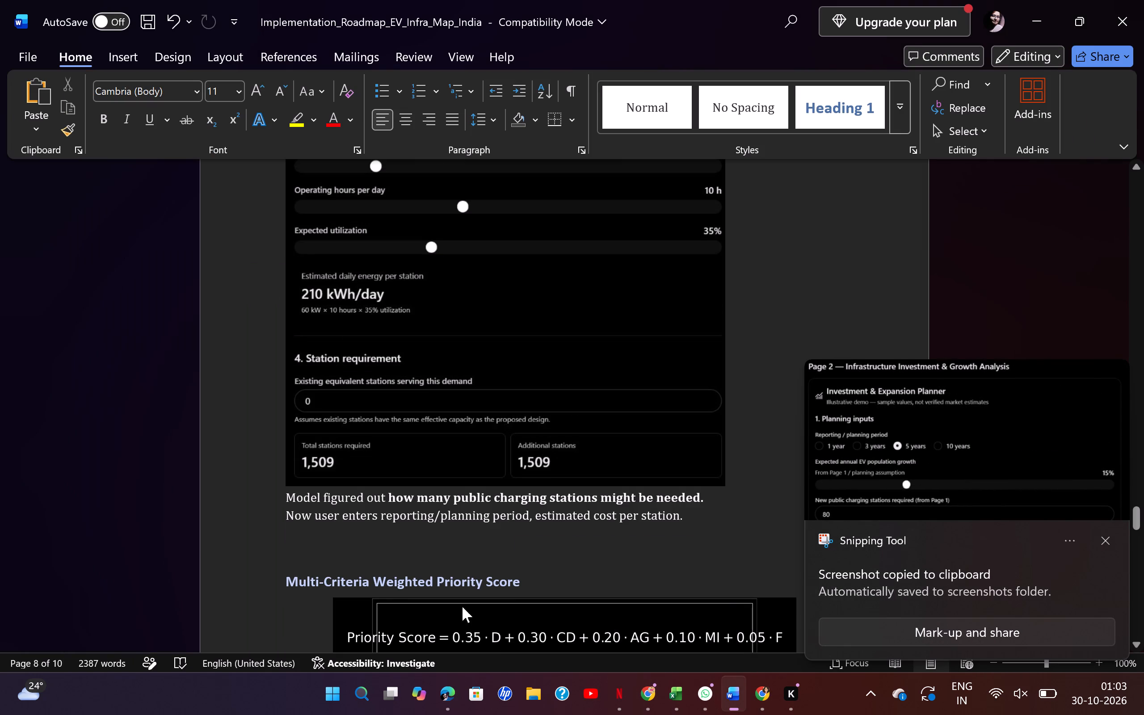
scroll(609, 557, "down", 1)
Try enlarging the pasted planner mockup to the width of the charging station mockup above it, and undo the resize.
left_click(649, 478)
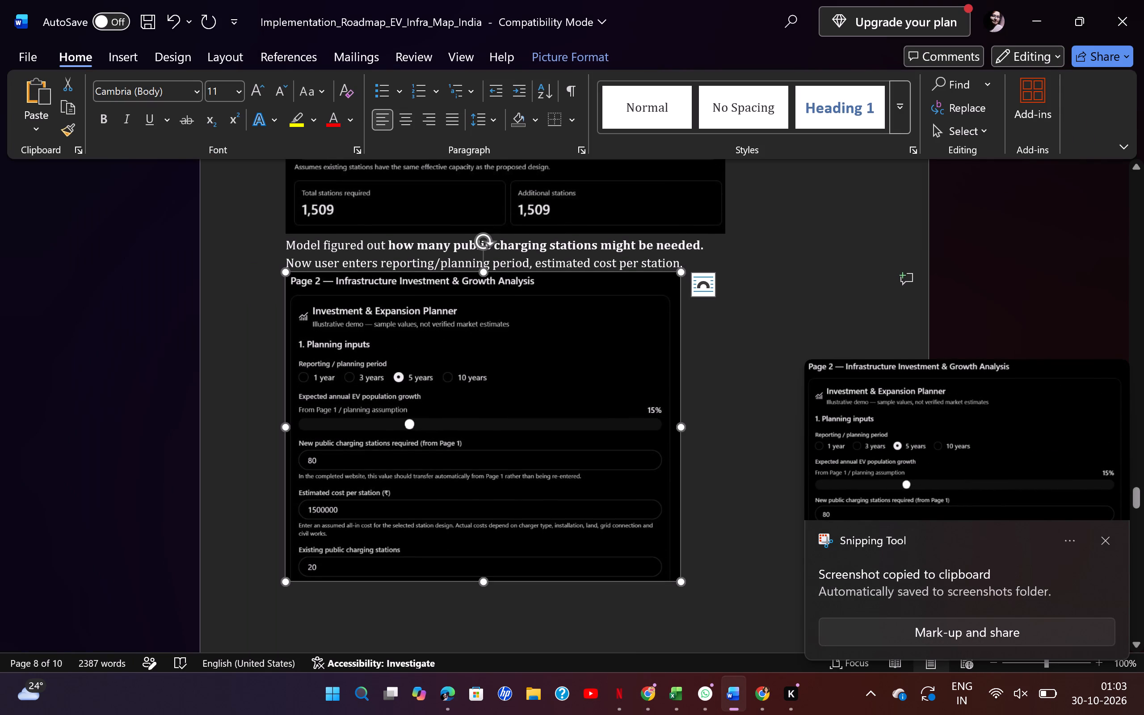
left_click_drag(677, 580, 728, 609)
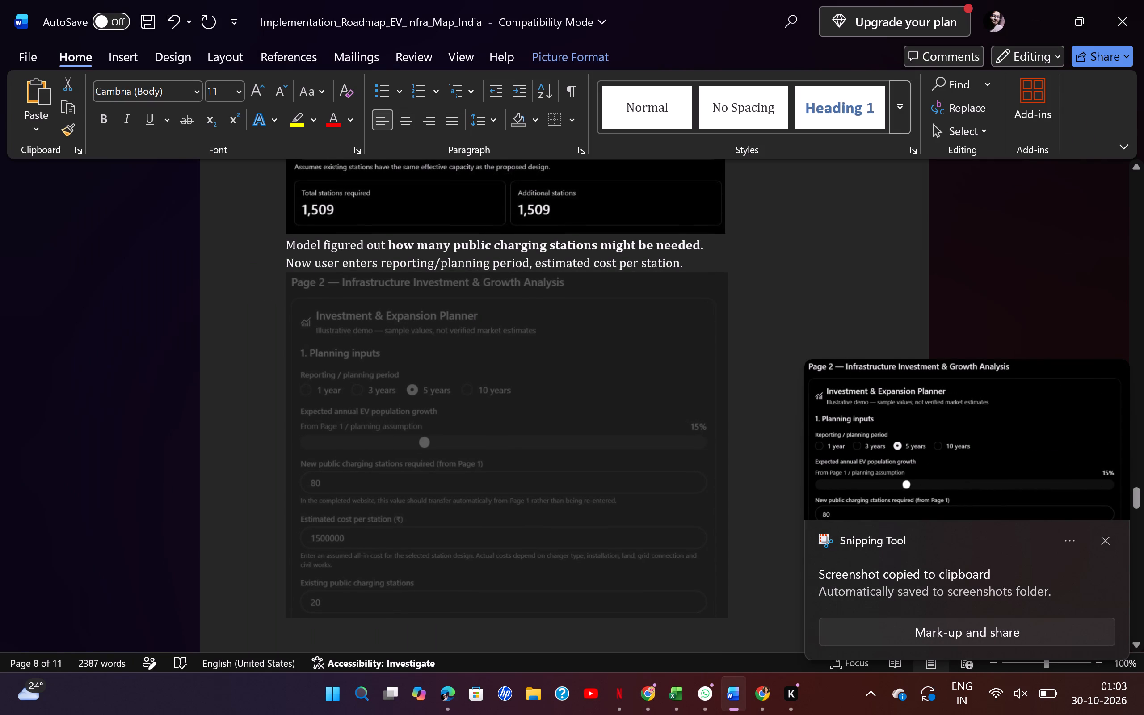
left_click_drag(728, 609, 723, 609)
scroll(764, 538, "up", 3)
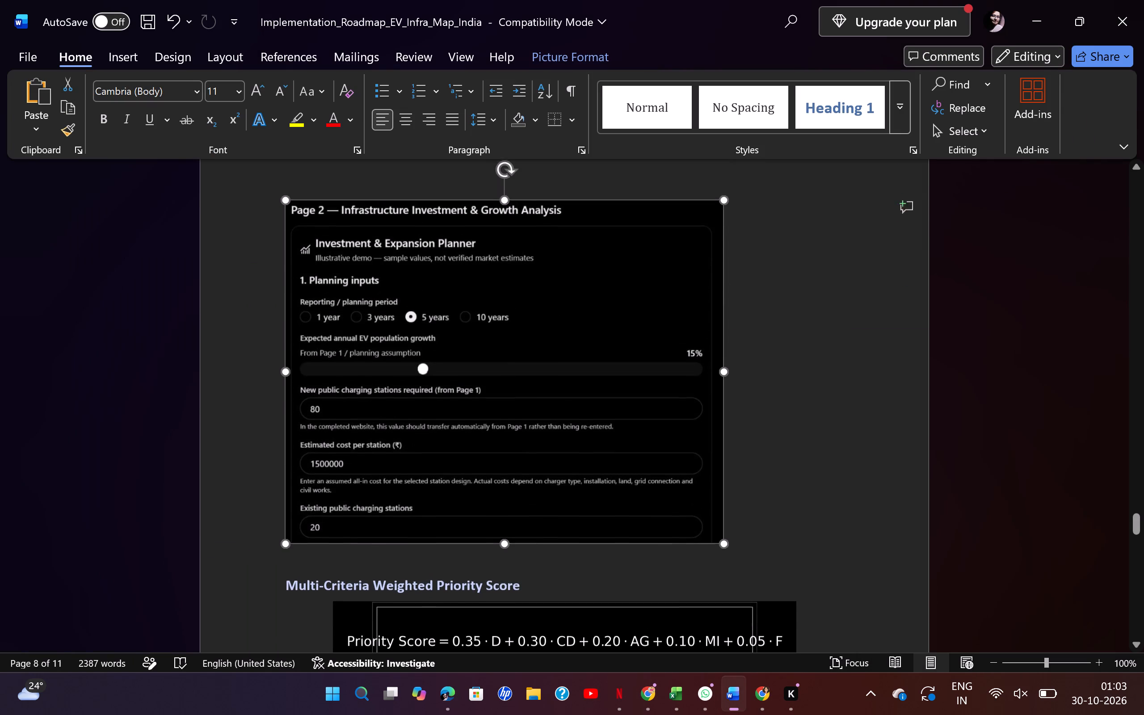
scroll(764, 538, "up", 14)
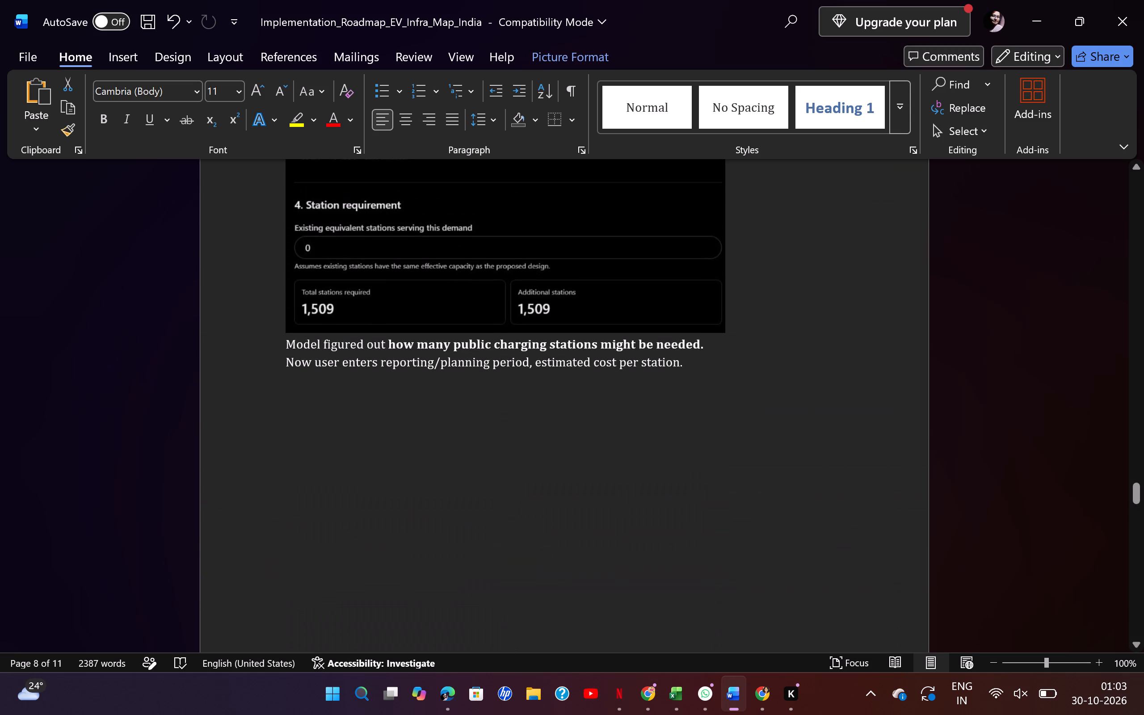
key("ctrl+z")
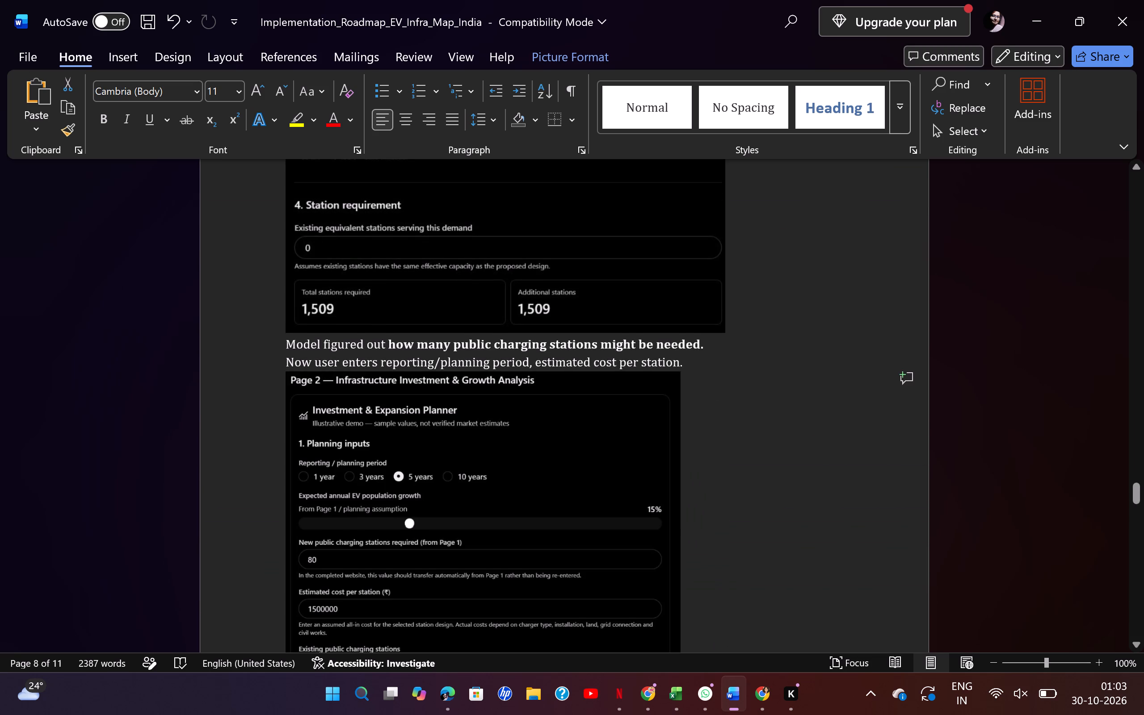
Start a new line after the "Investment & Expansion Planner" mockup, above the "Multi-Criteria Weighted Priority Score" heading.
scroll(764, 538, "down", 3)
left_click(721, 546)
key("Return")
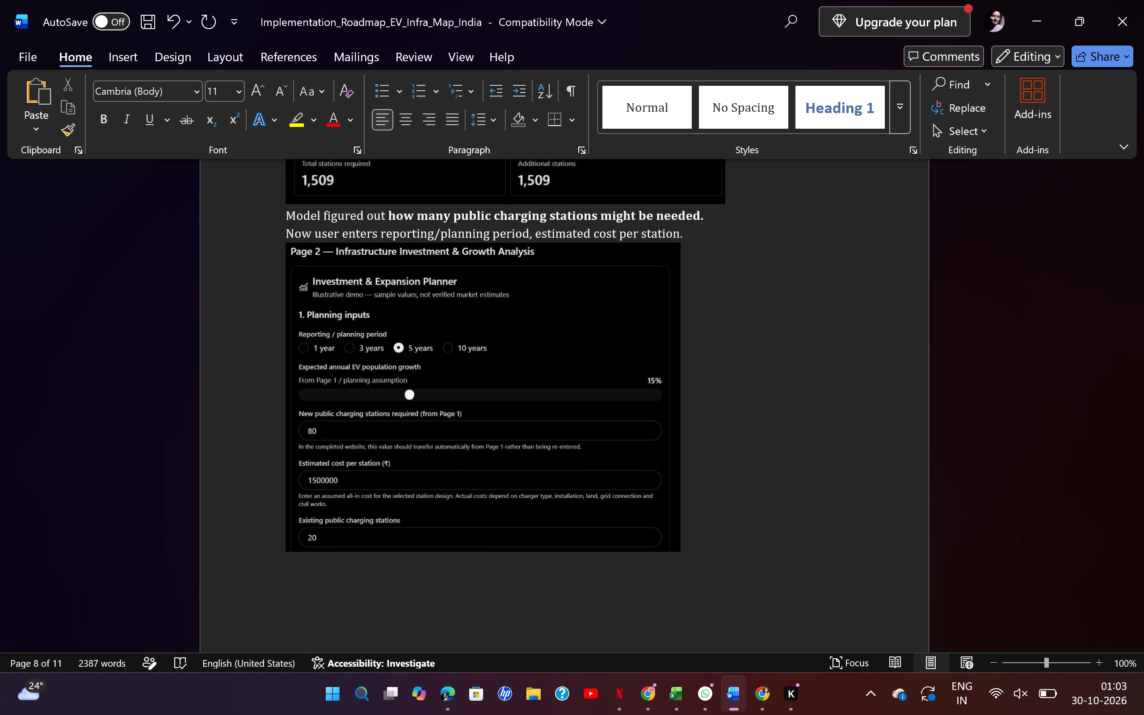
scroll(723, 545, "down", 4)
key("Return")
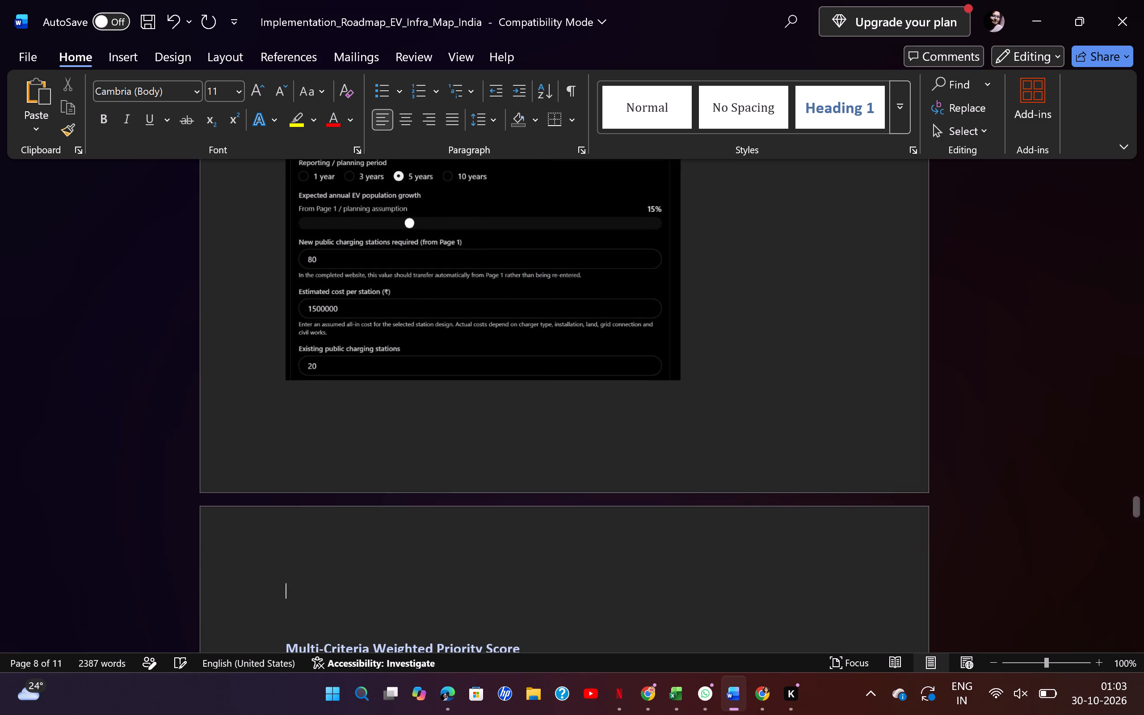
Check slides 15 and 16 in Chrome against the mockups already pasted in the Word document.
left_click(652, 692)
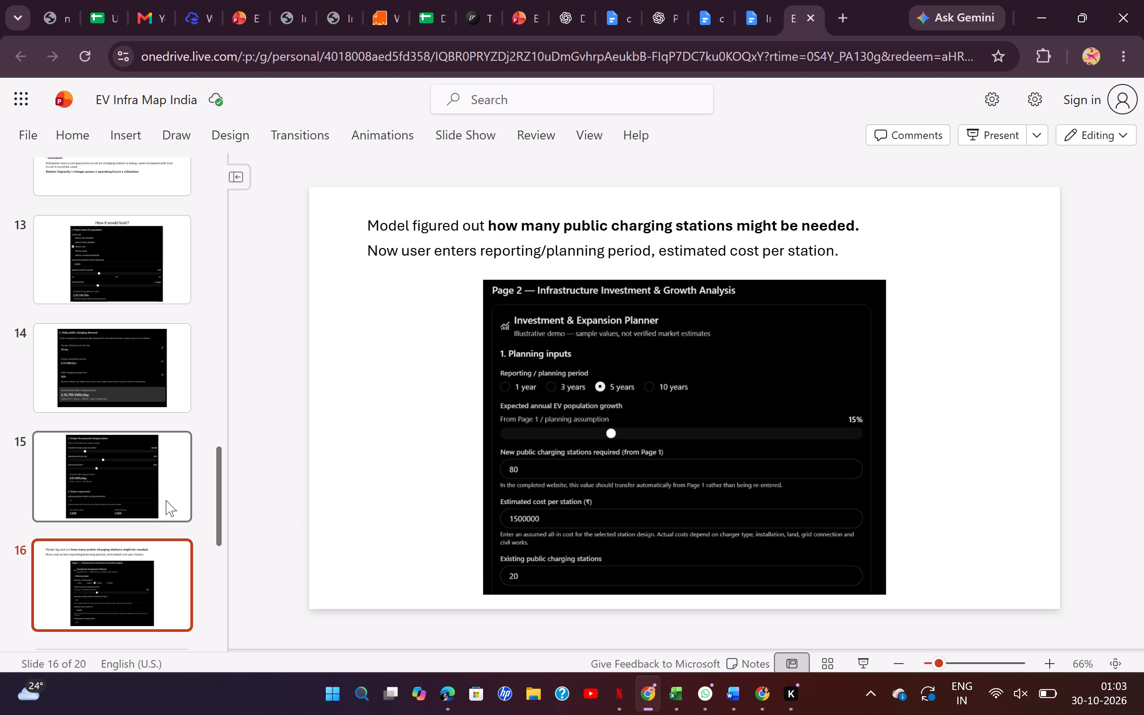
left_click(148, 511)
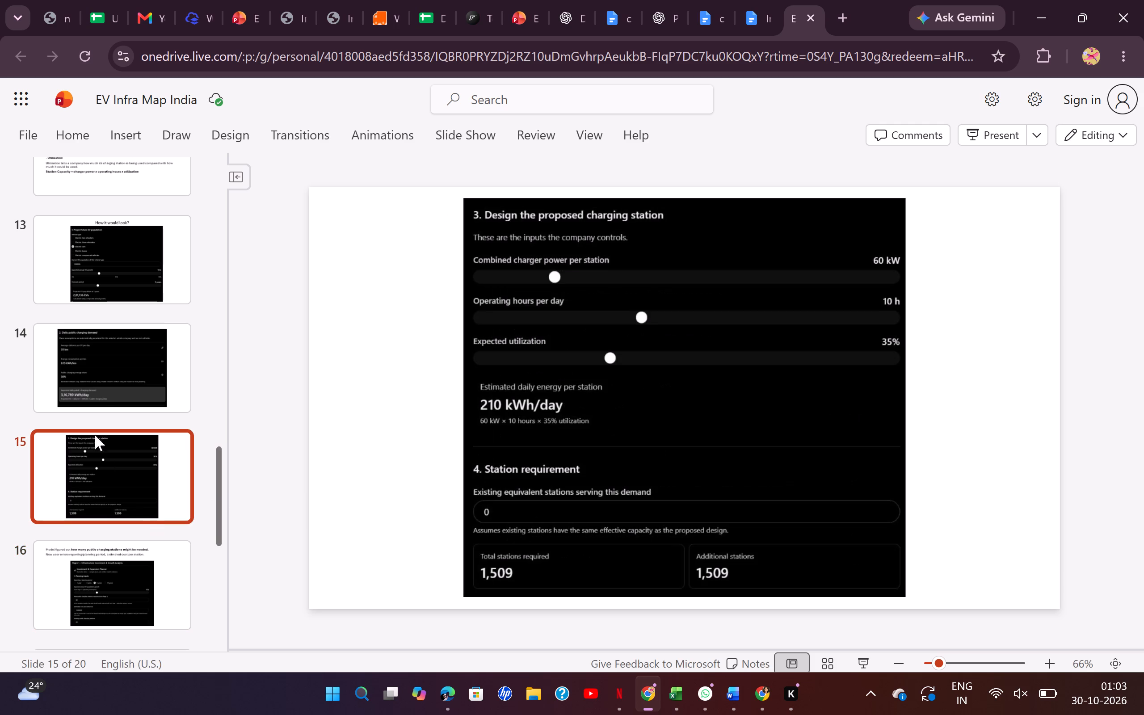
left_click(92, 564)
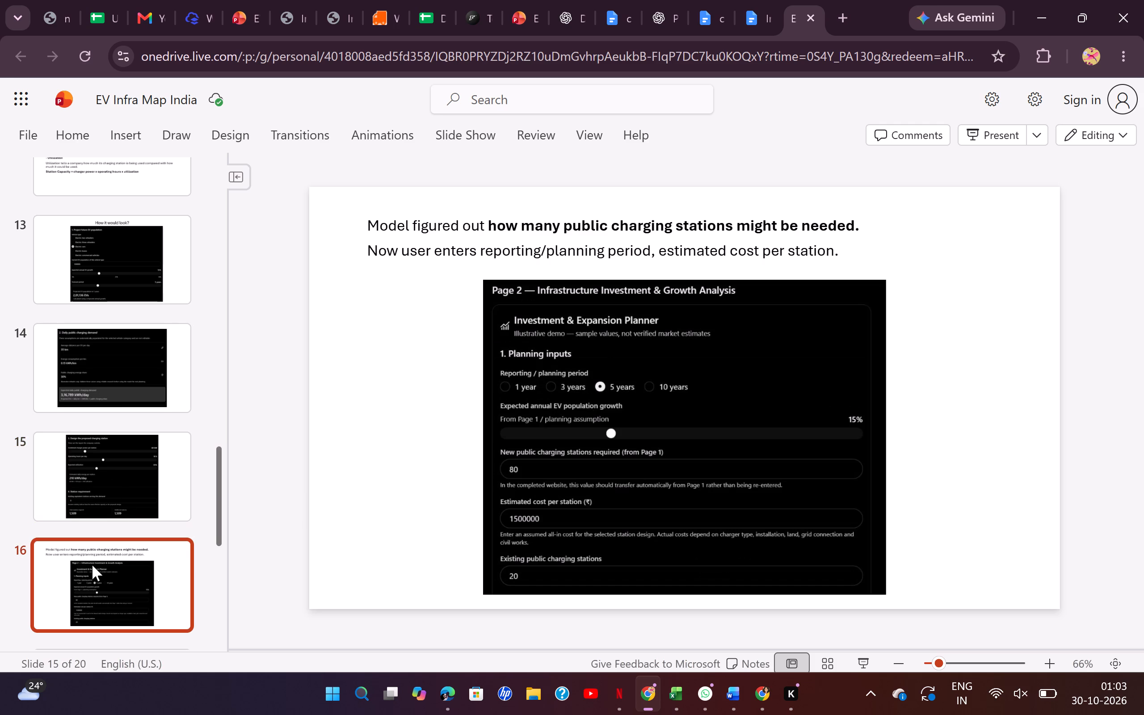
scroll(92, 565, "down", 1)
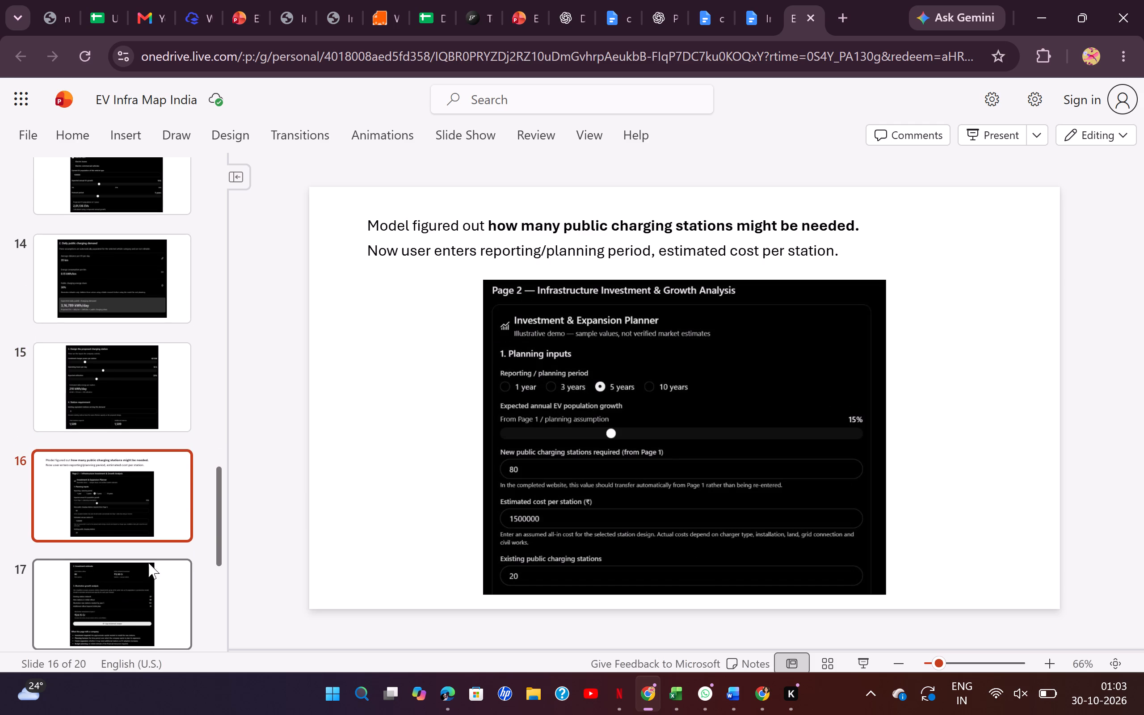
left_click(647, 698)
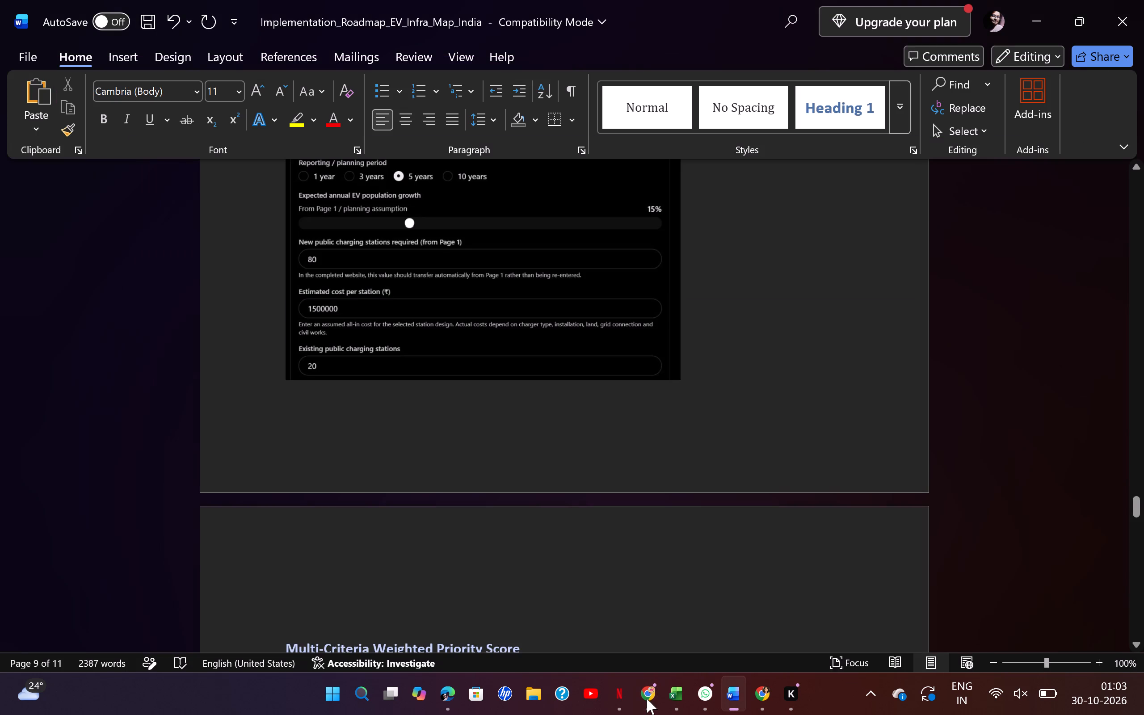
scroll(494, 525, "up", 3)
scroll(494, 525, "down", 2)
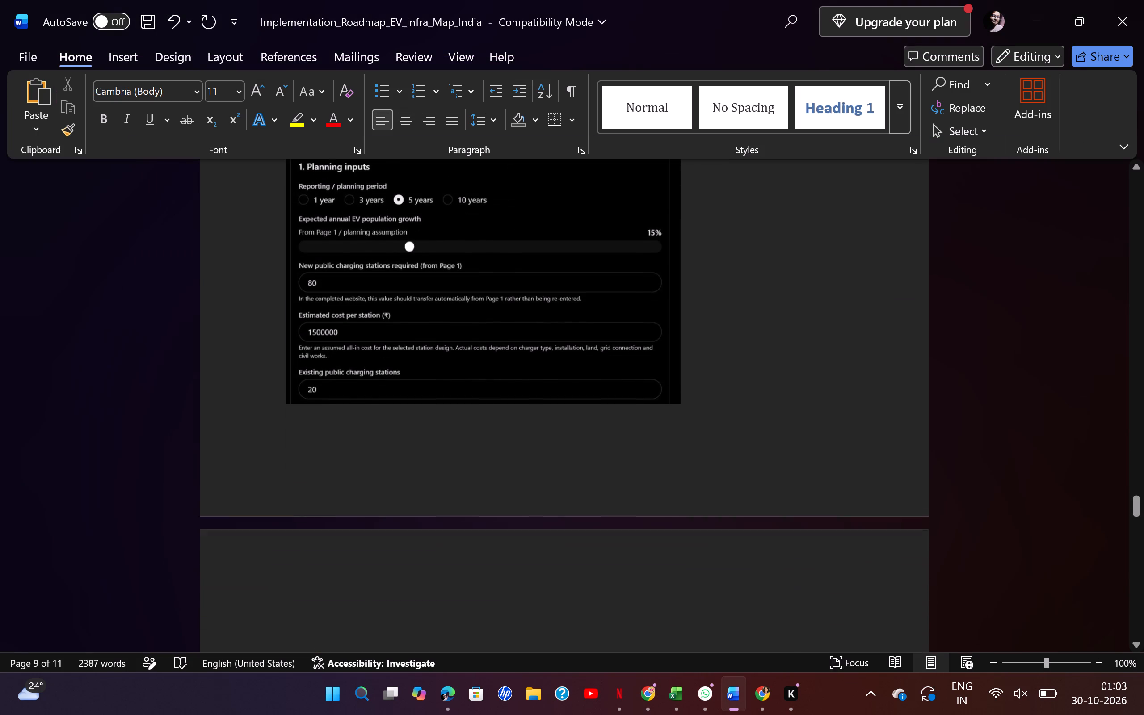
scroll(494, 525, "down", 2)
Capture the "2. Investment estimate" and "3. Illustrative growth analysis" mockup from slide 17 in Chrome and paste it on the new line in Word.
left_click(636, 689)
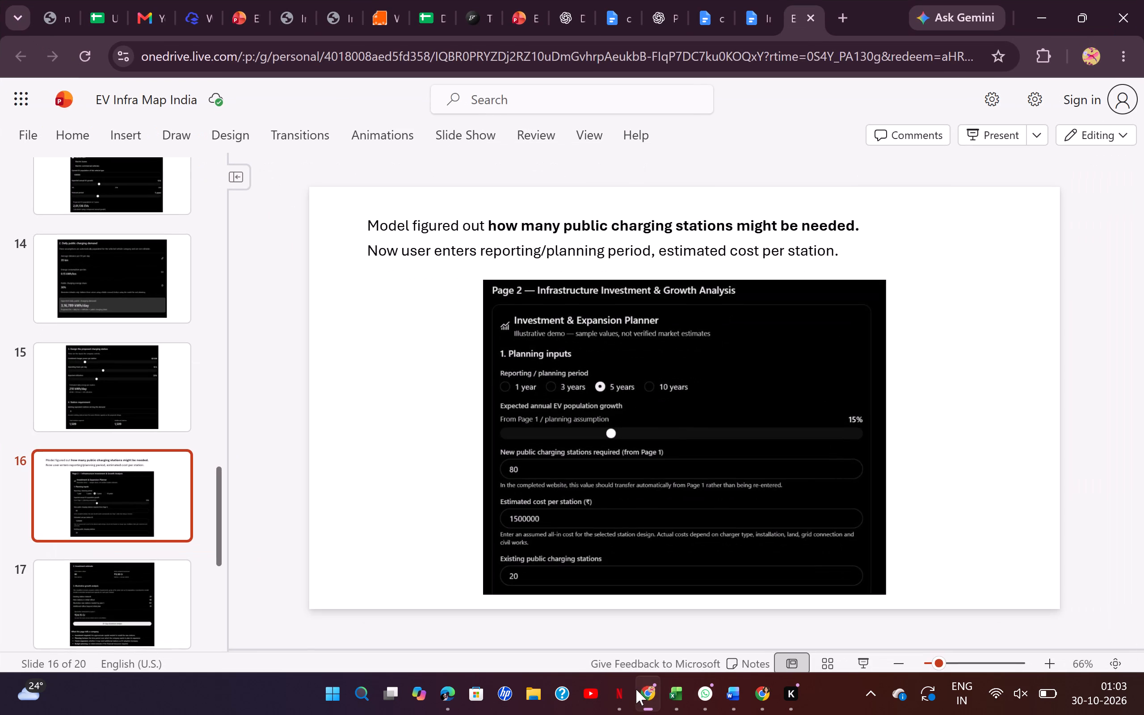
key("Down")
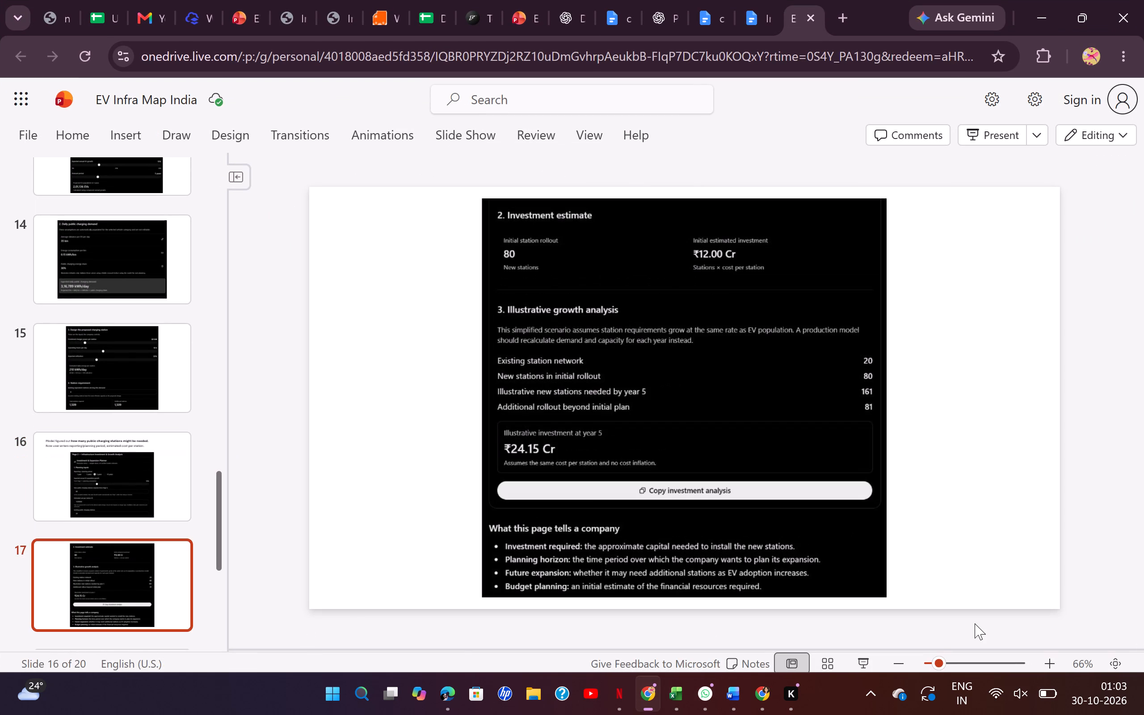
key("shift+super+s")
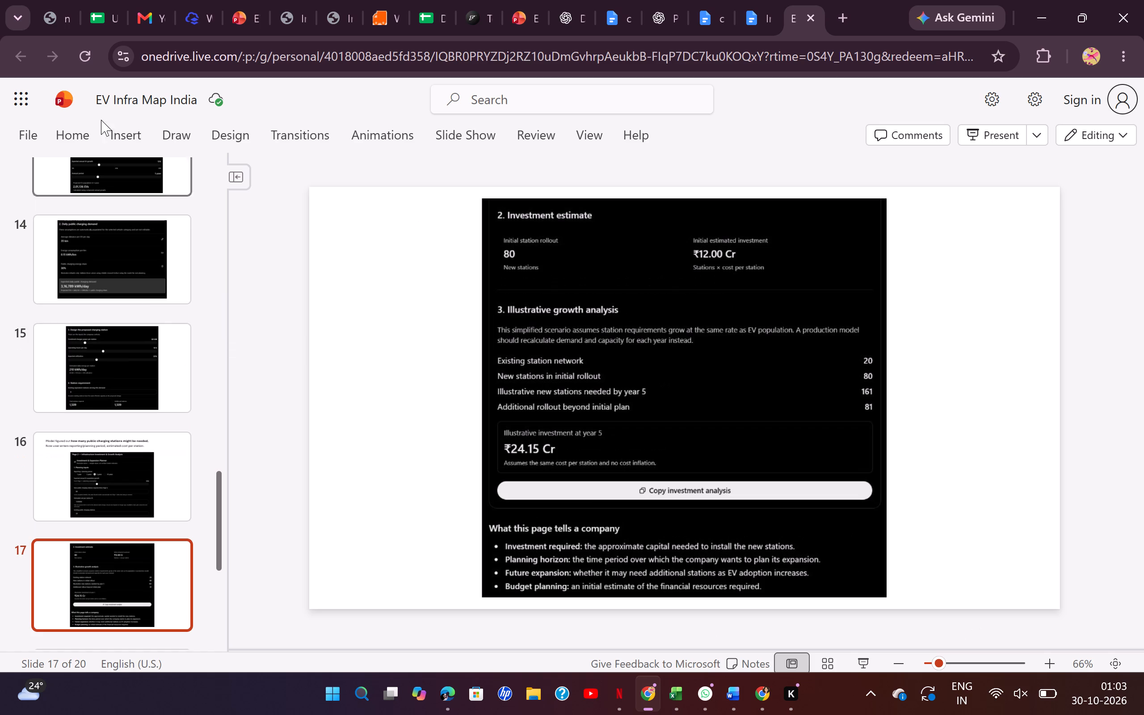
left_click_drag(486, 201, 864, 586)
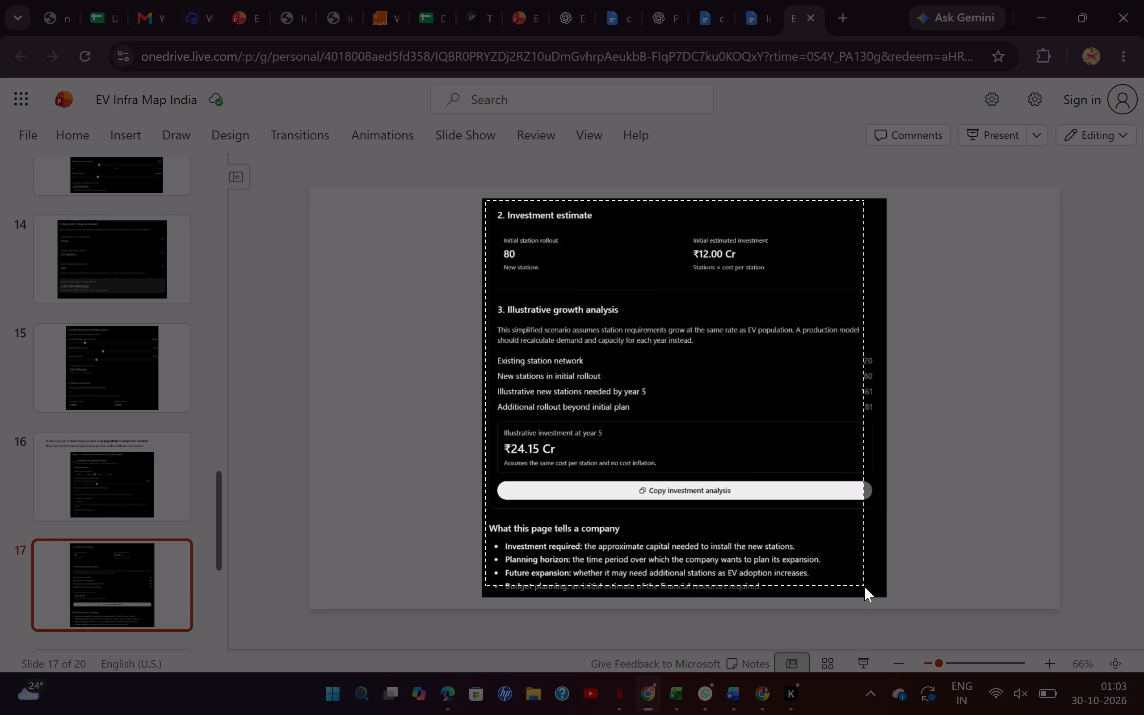
left_click_drag(864, 586, 886, 594)
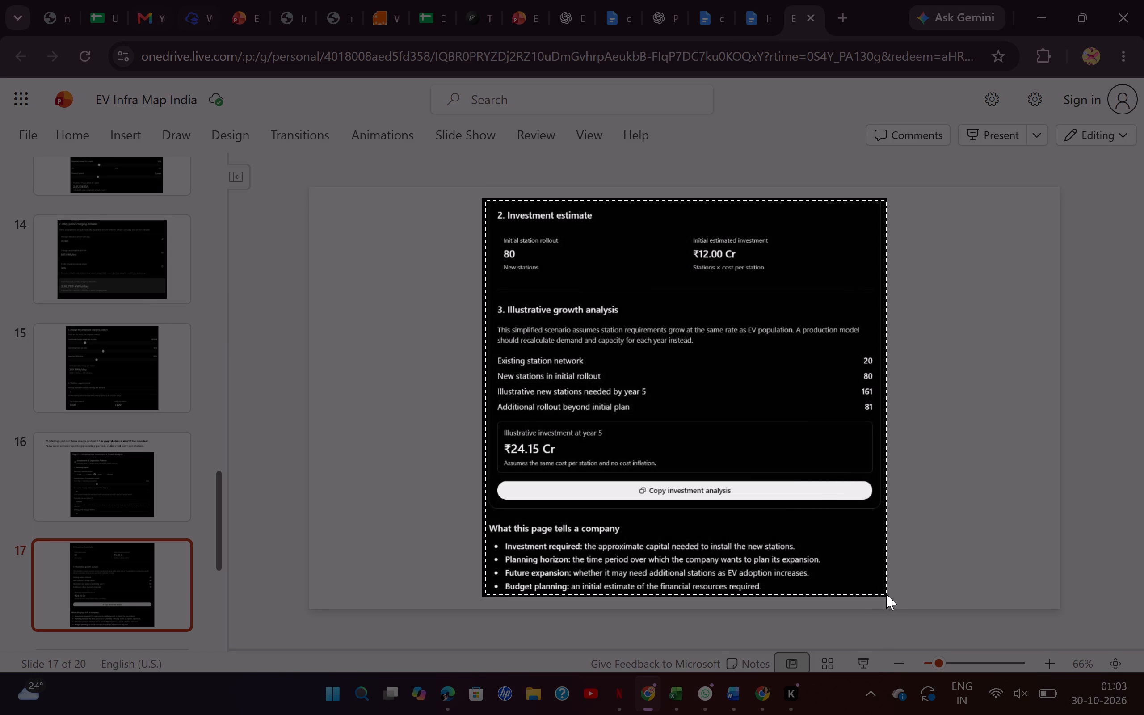
left_click_drag(886, 594, 883, 593)
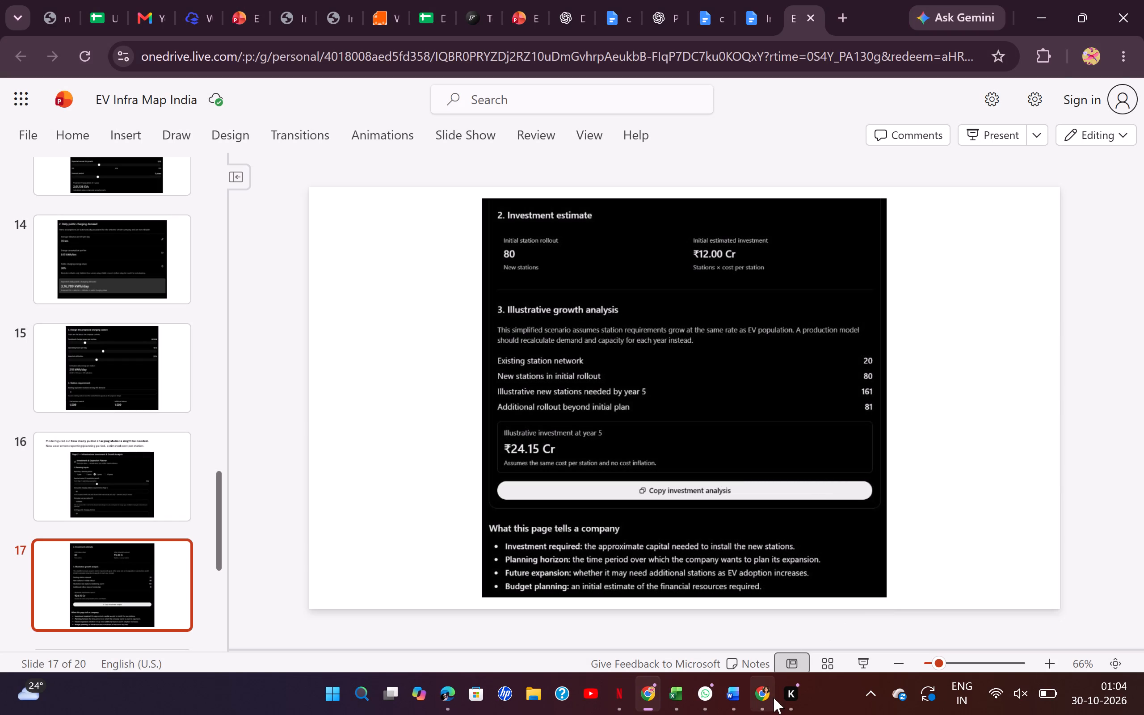
left_click(774, 697)
left_click(732, 690)
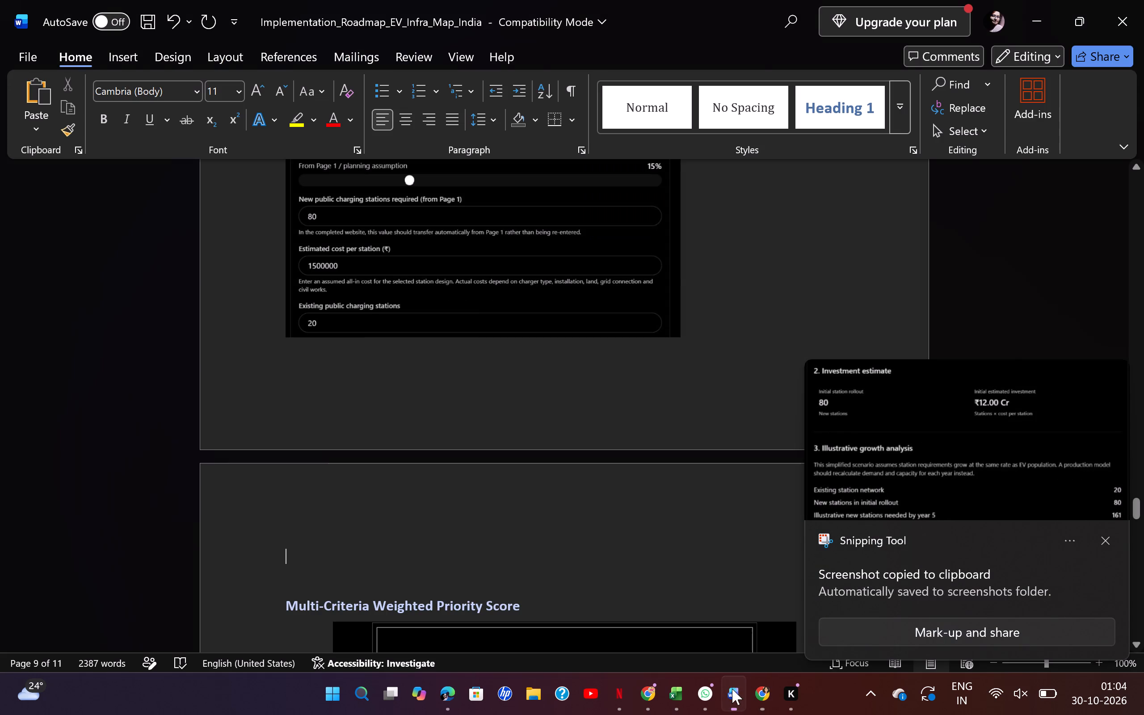
key("ctrl+v")
scroll(548, 570, "down", 2)
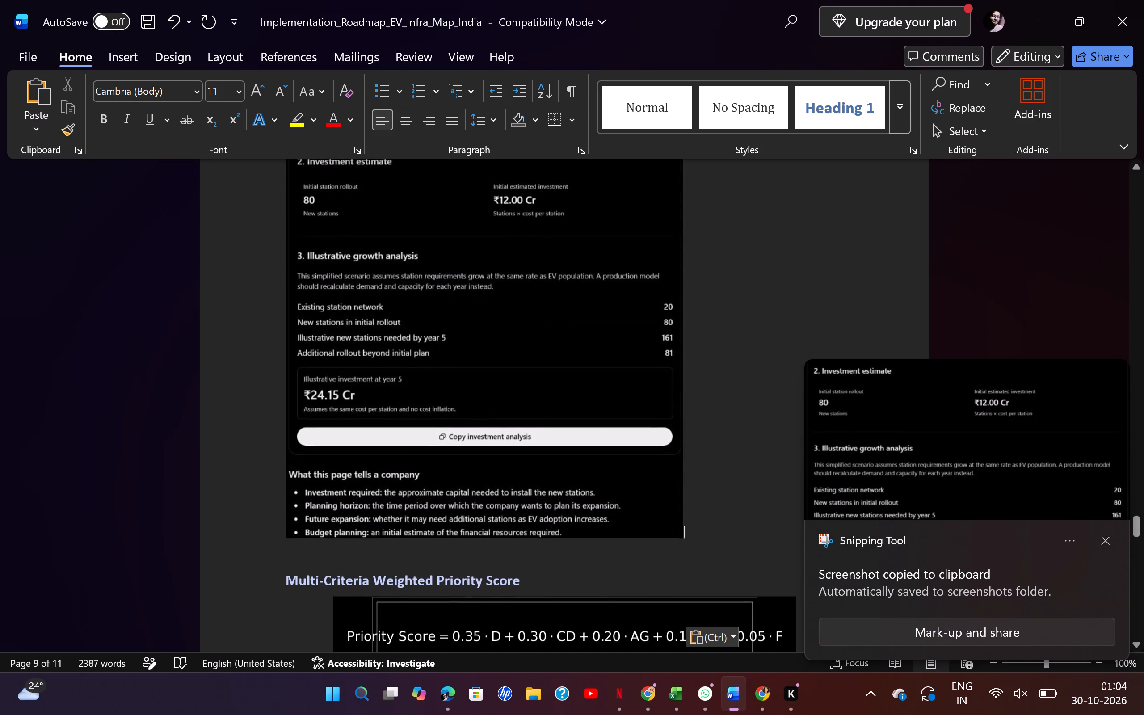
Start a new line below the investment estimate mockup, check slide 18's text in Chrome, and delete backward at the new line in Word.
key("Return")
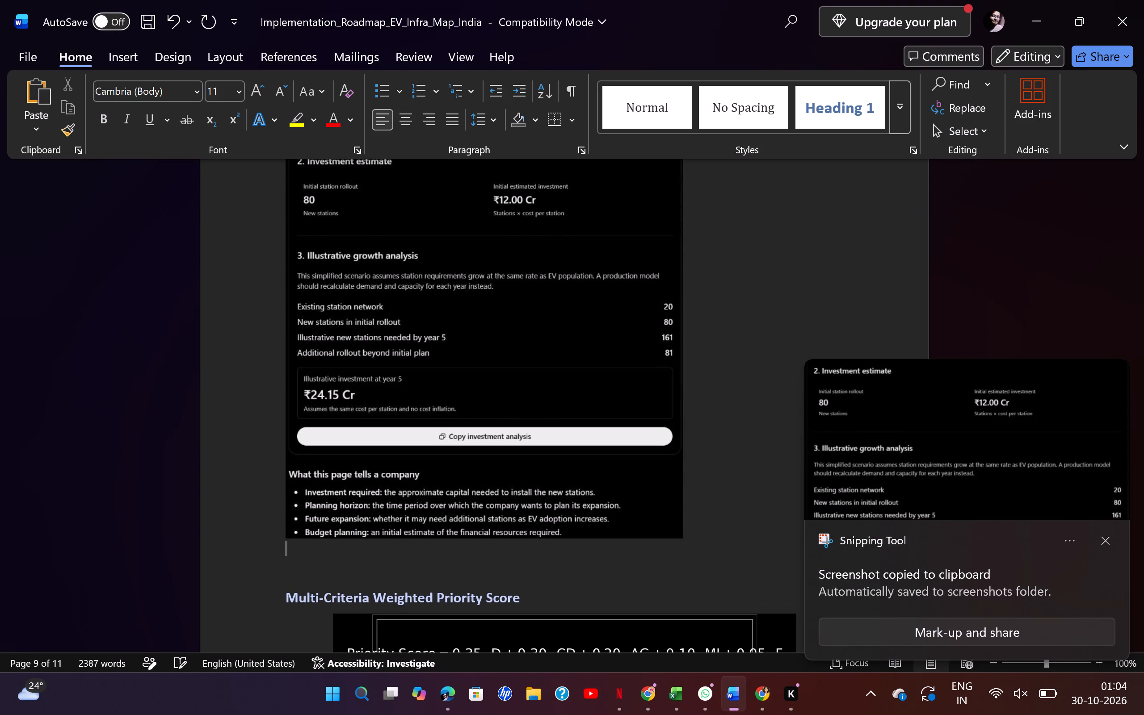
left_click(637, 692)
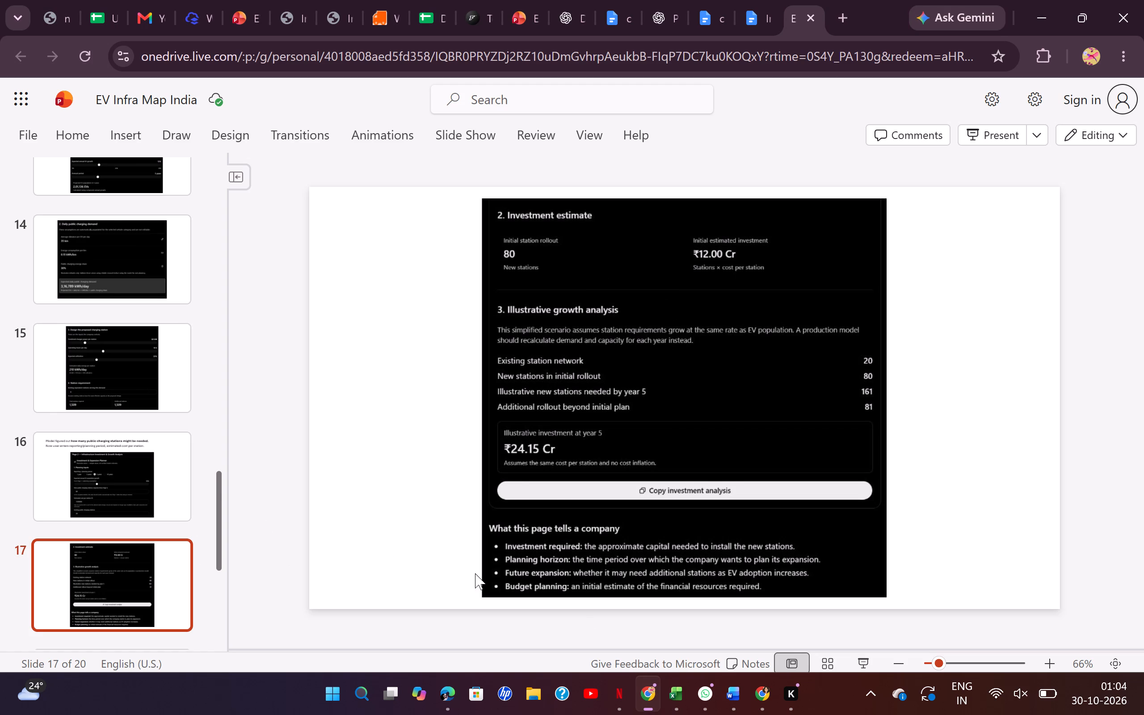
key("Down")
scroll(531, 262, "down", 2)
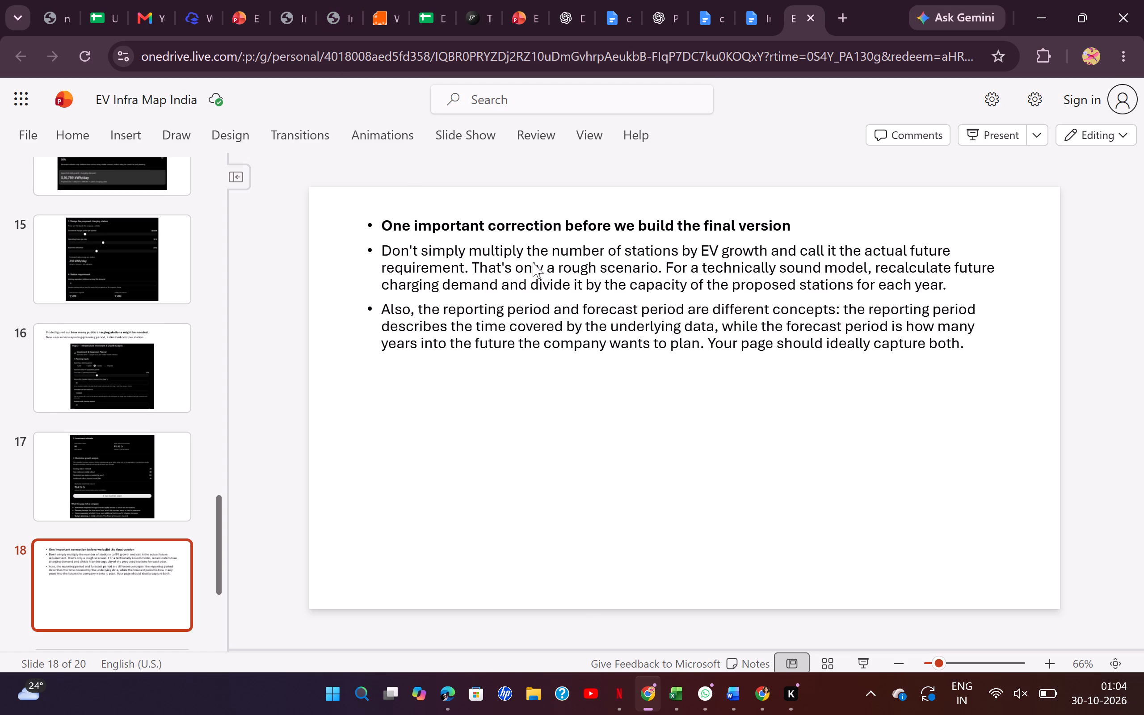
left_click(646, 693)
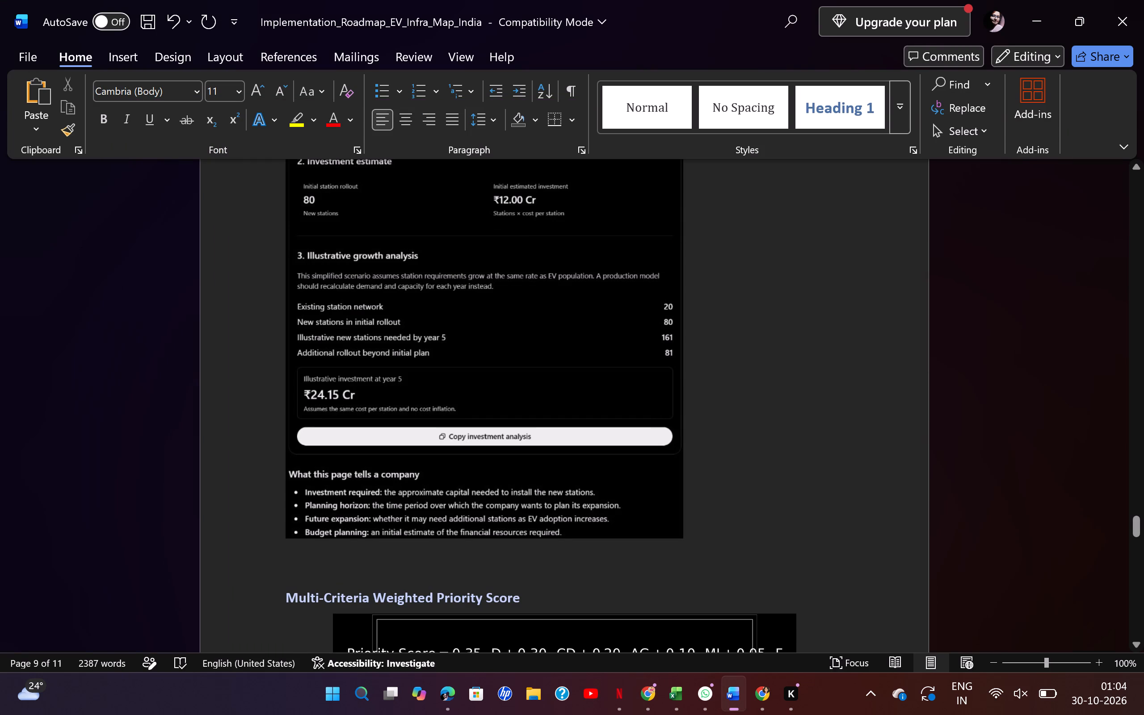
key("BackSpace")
Cut the text from the "Step 6: Compare Alternative Scenarios" heading through the end of section 8.3 Expected Outcome.
scroll(454, 383, "up", 12)
scroll(456, 383, "down", 1)
scroll(456, 383, "up", 20)
scroll(456, 383, "up", 1)
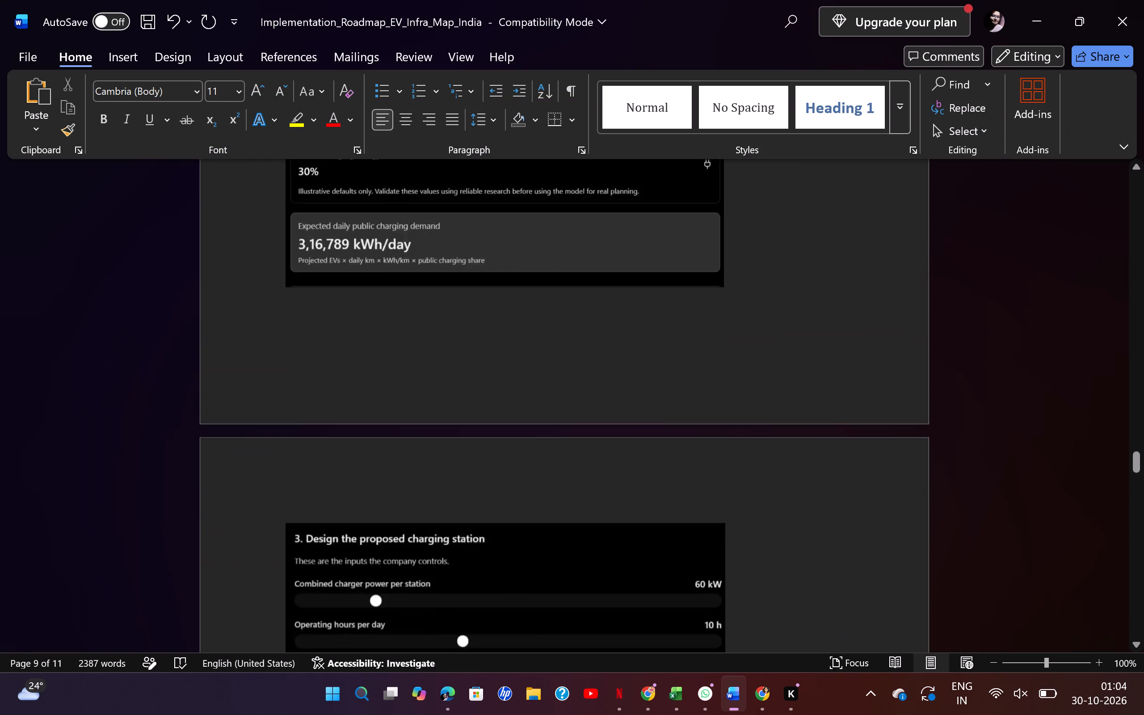
scroll(456, 383, "up", 20)
scroll(456, 383, "up", 9)
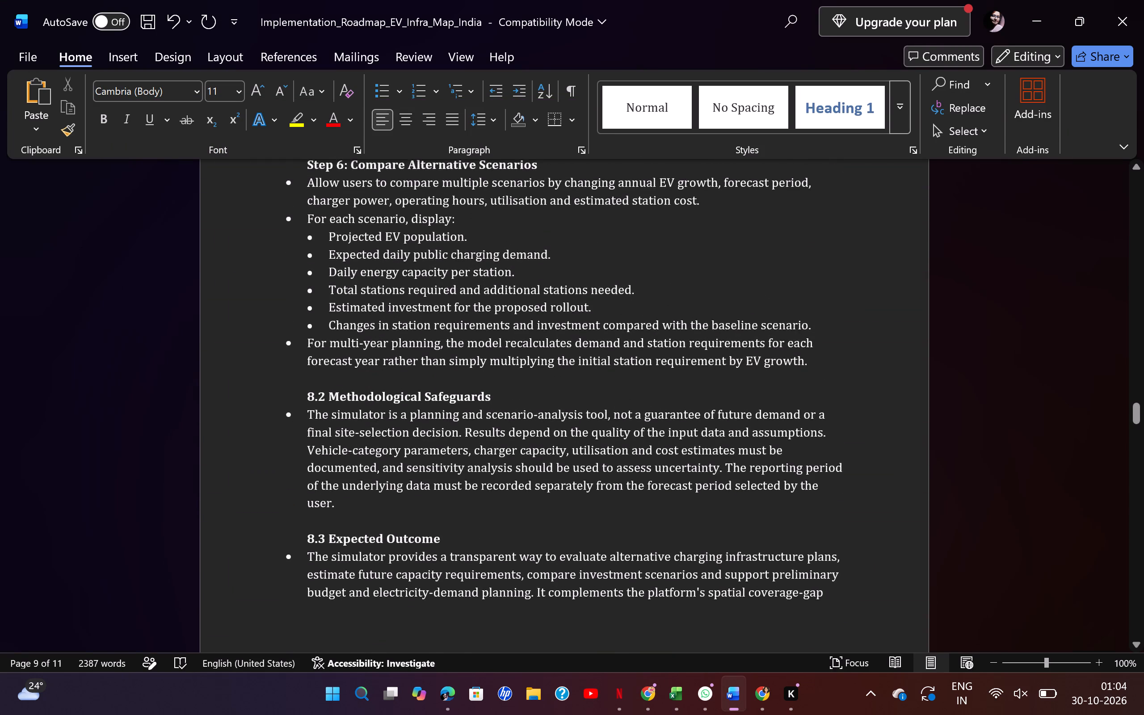
scroll(456, 383, "up", 6)
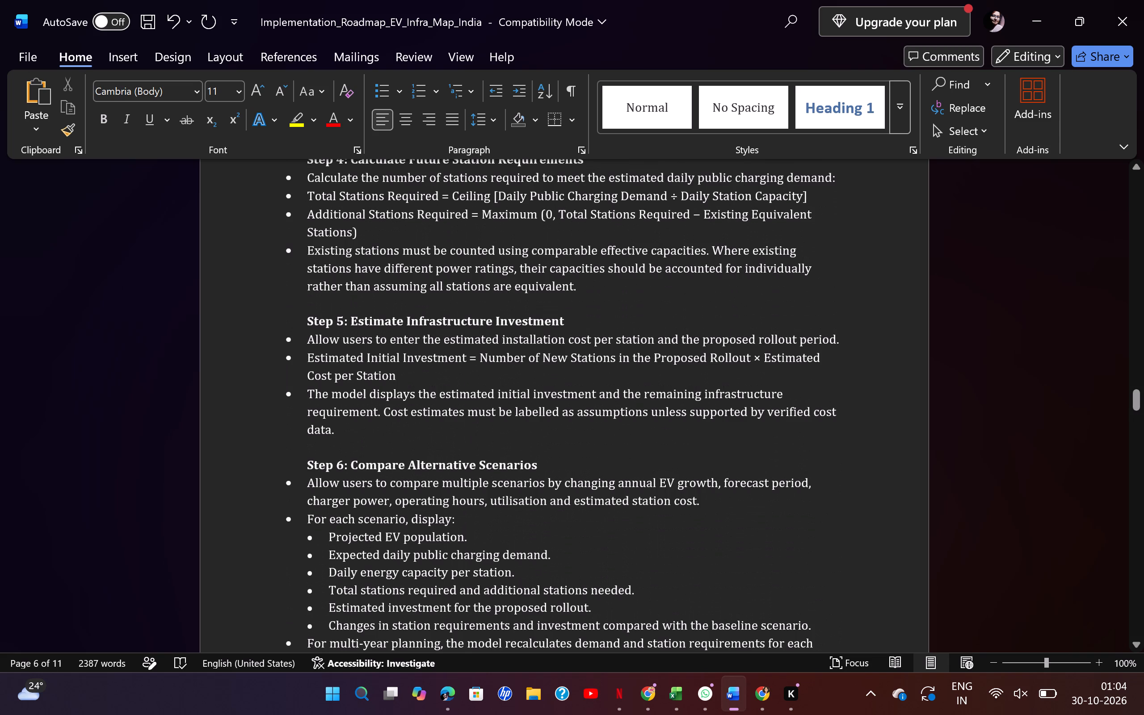
scroll(456, 383, "up", 2)
scroll(454, 385, "down", 3)
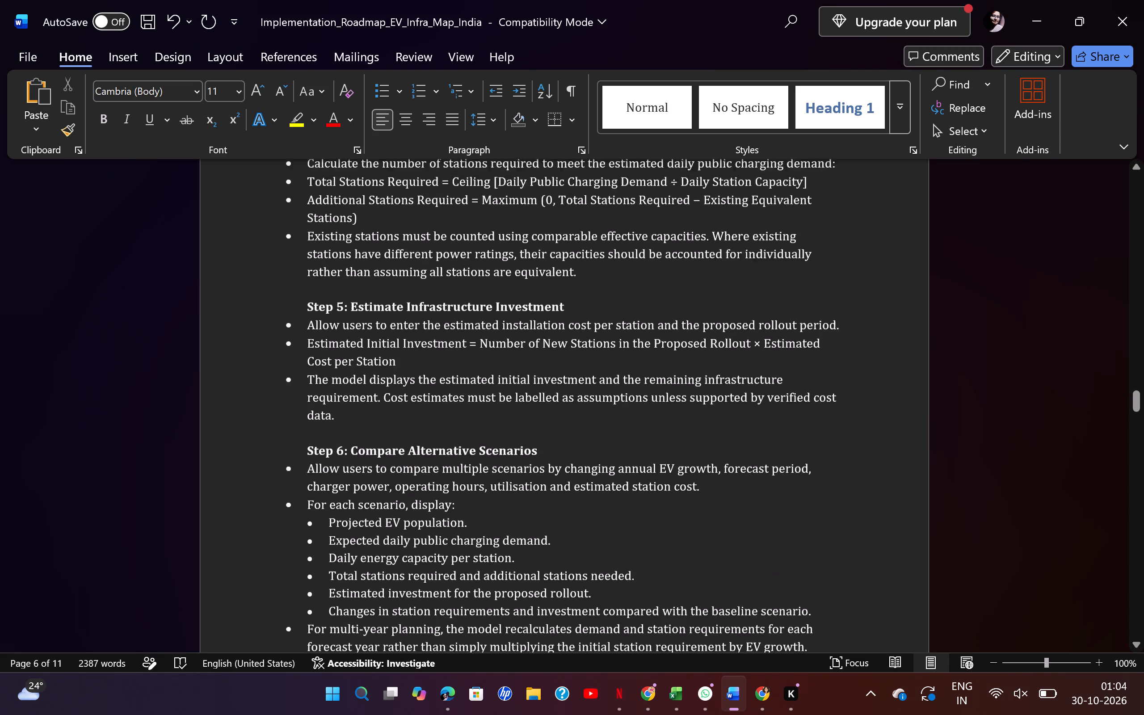
scroll(453, 386, "down", 2)
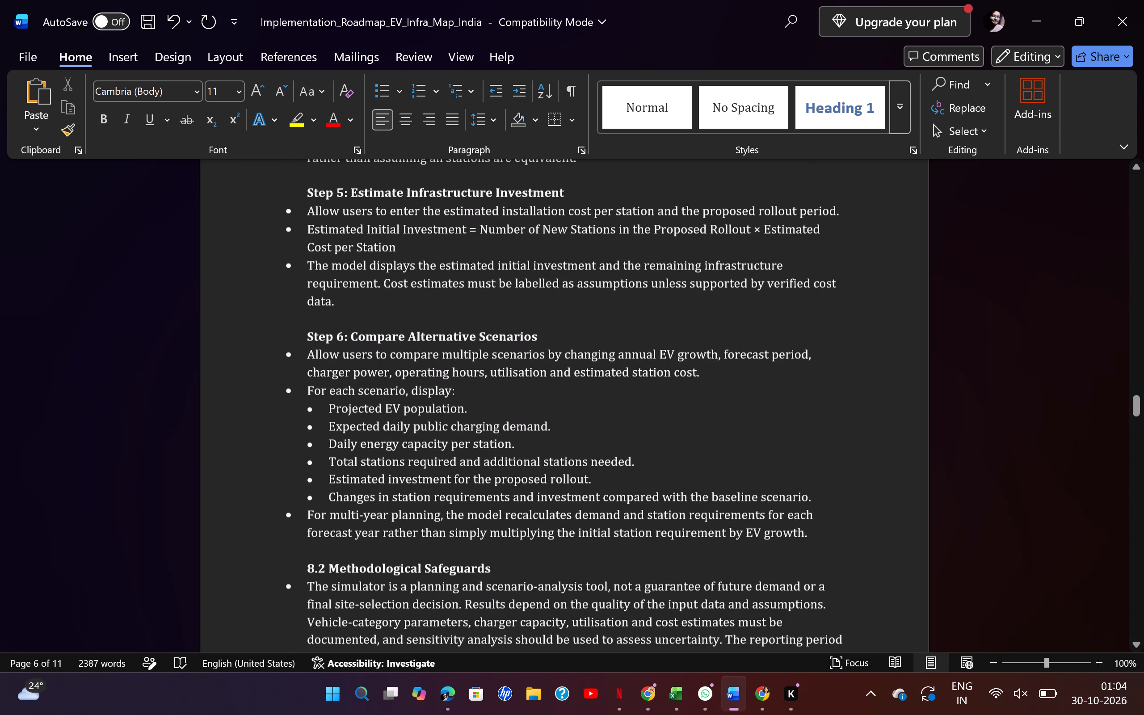
left_click_drag(307, 332, 324, 344)
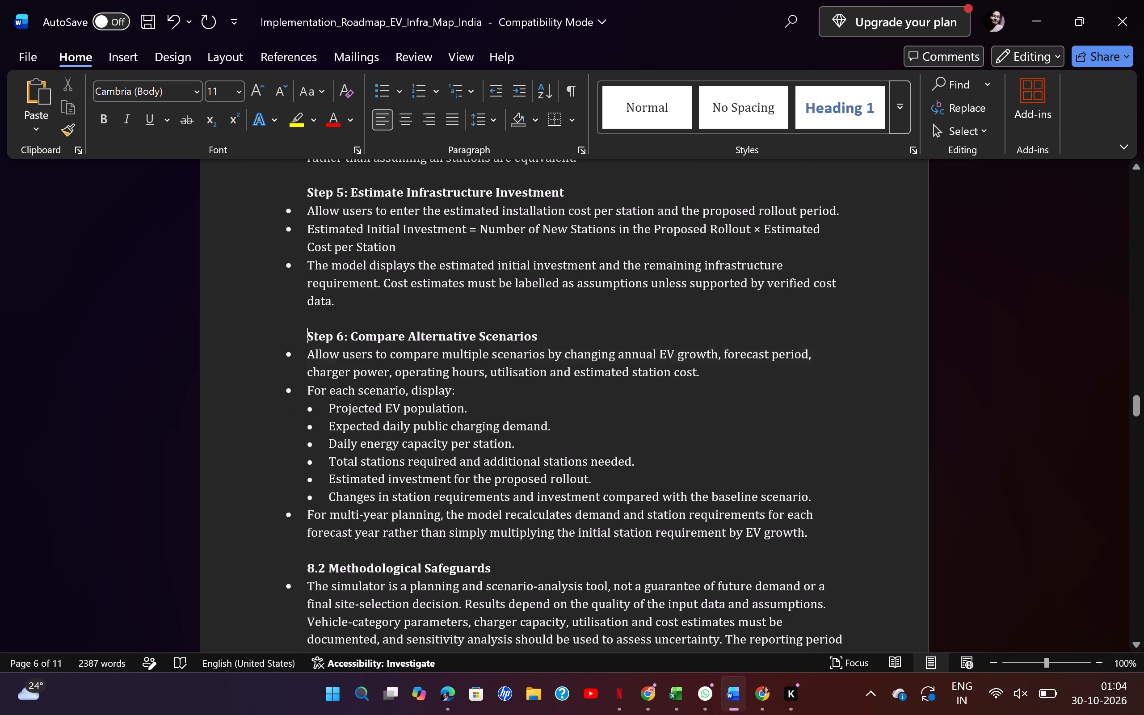
left_click_drag(324, 344, 667, 195)
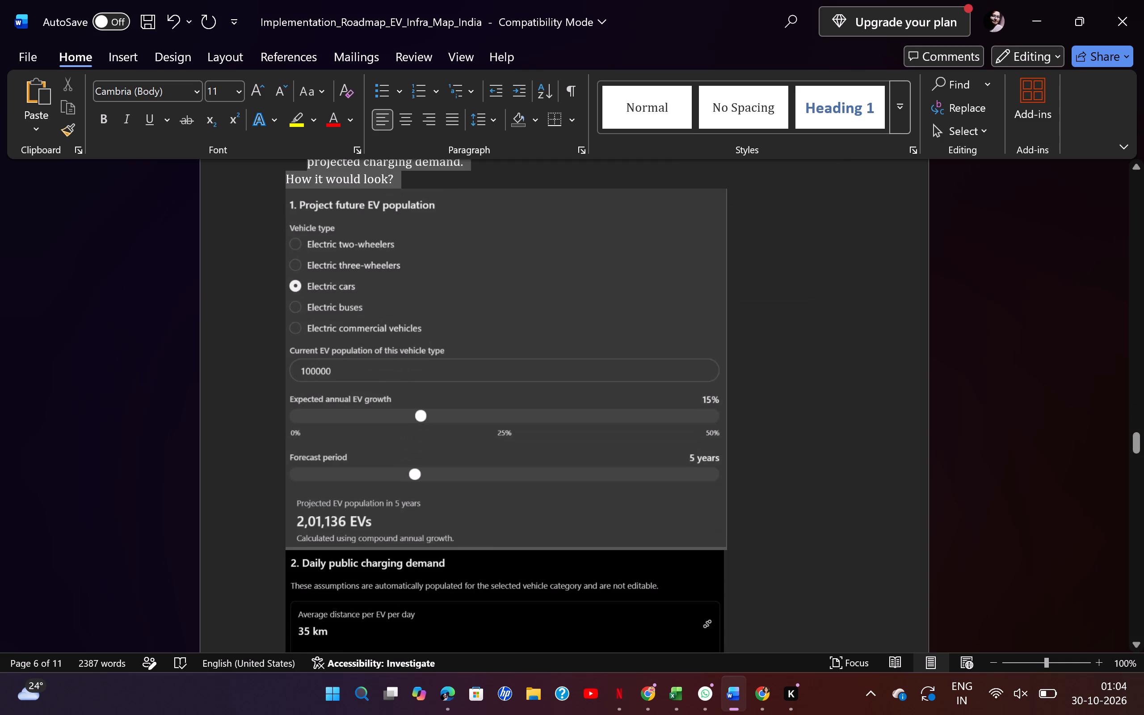
left_click_drag(667, 195, 682, 563)
scroll(682, 563, "down", 2)
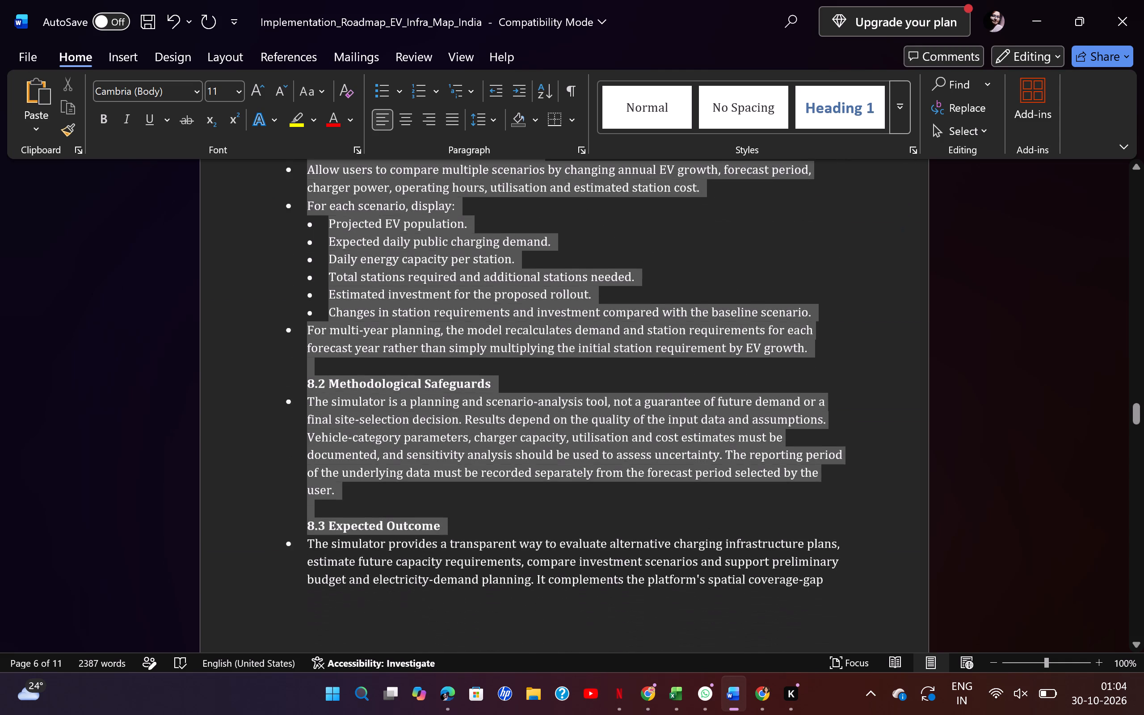
scroll(682, 563, "down", 1)
left_click_drag(682, 563, 468, 560)
scroll(681, 561, "down", 5)
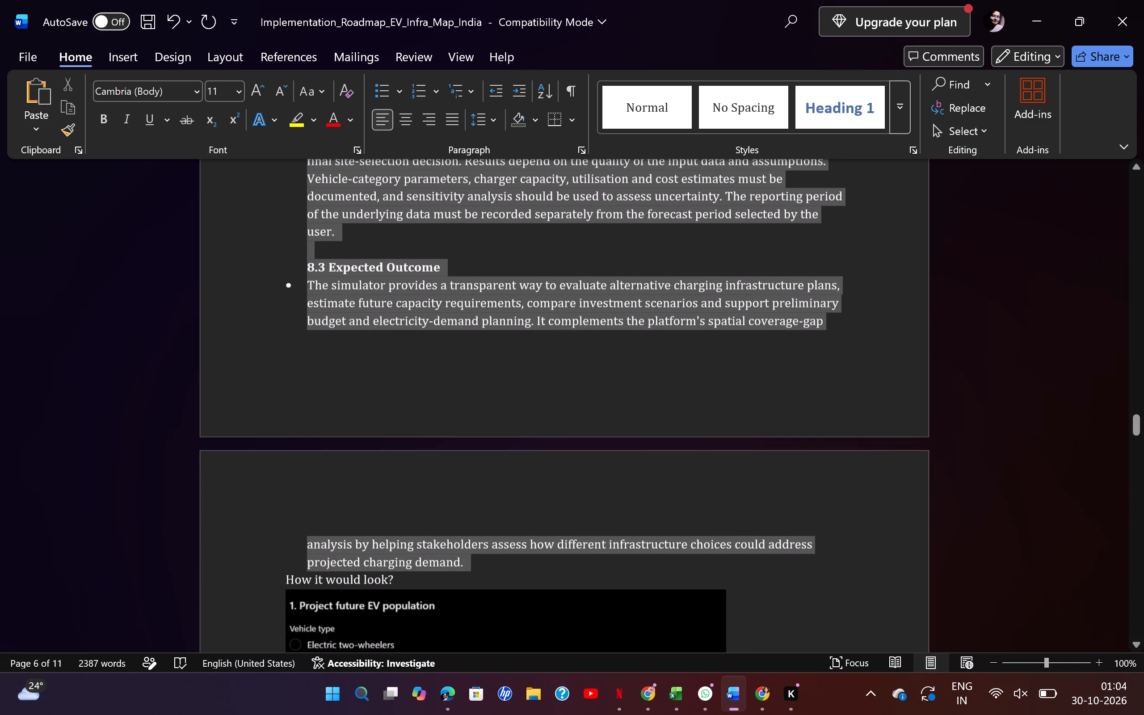
left_click_drag(468, 560, 466, 562)
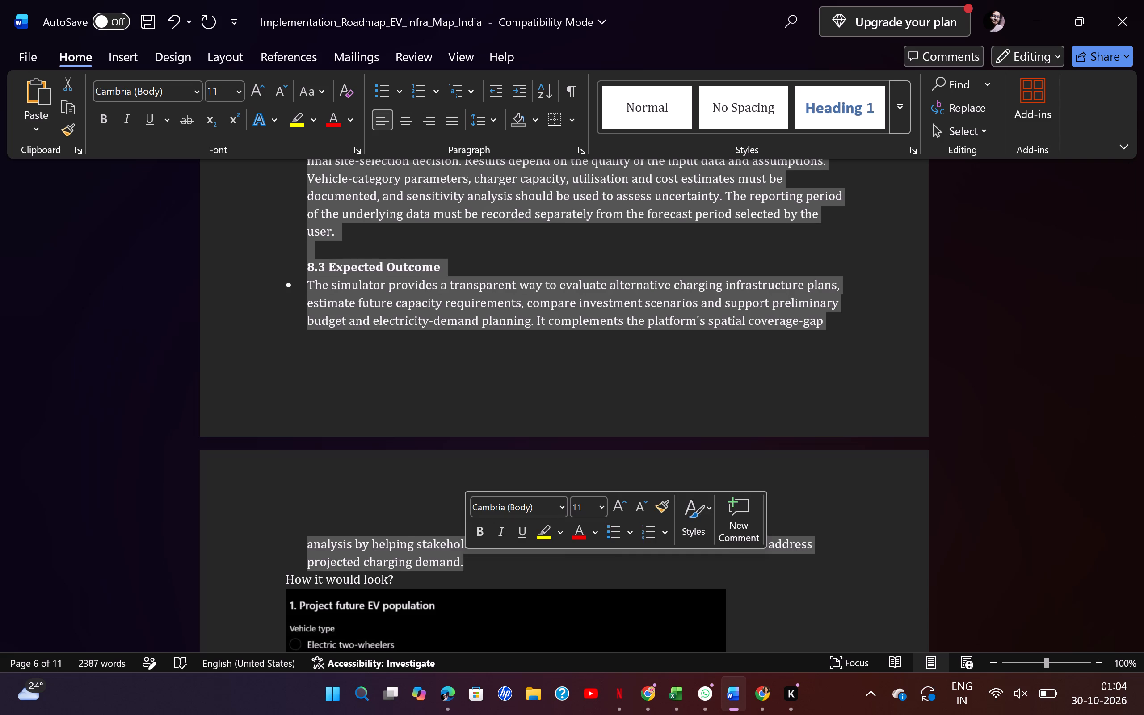
key("ctrl+x")
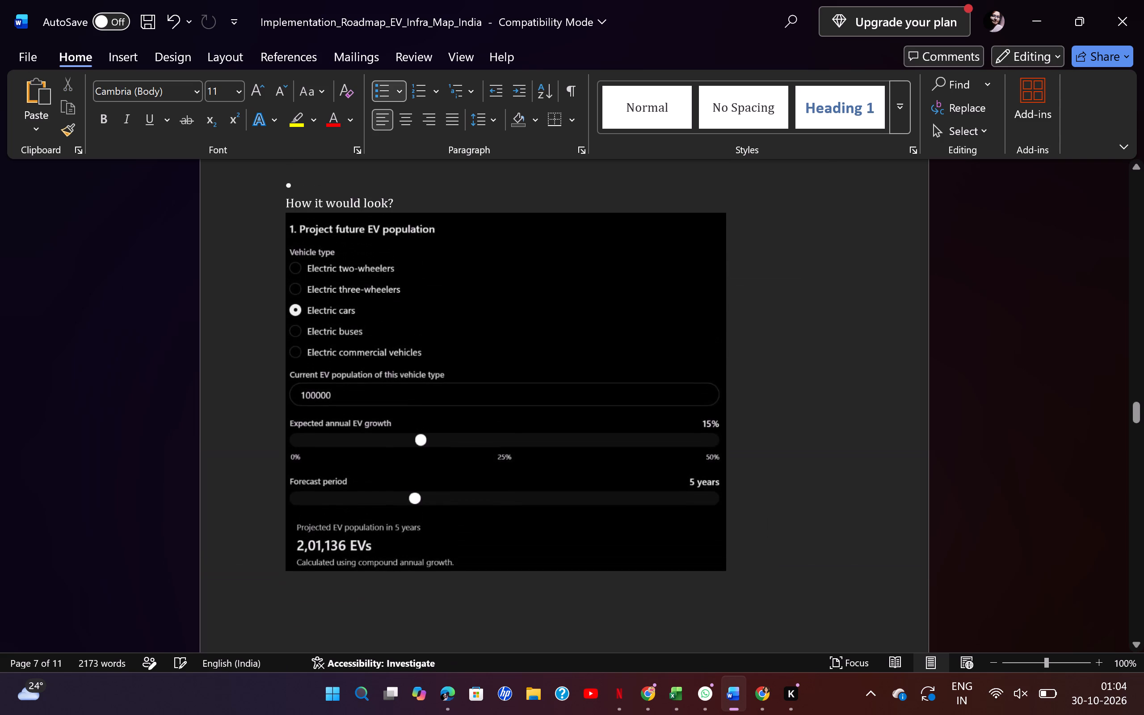
Remove the leftover empty bullet between the Step 5 text and "How it would look?".
scroll(466, 563, "up", 5)
key("BackSpace")
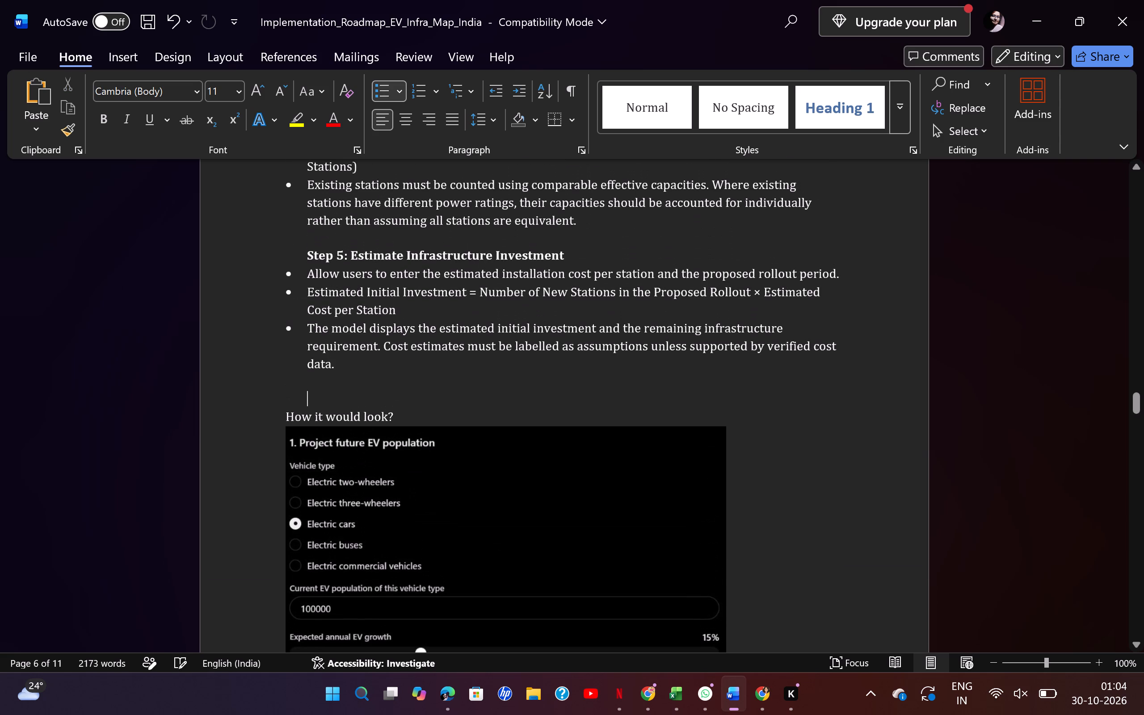
key("BackSpace")
key("BackSpace")
key("BackSpace")
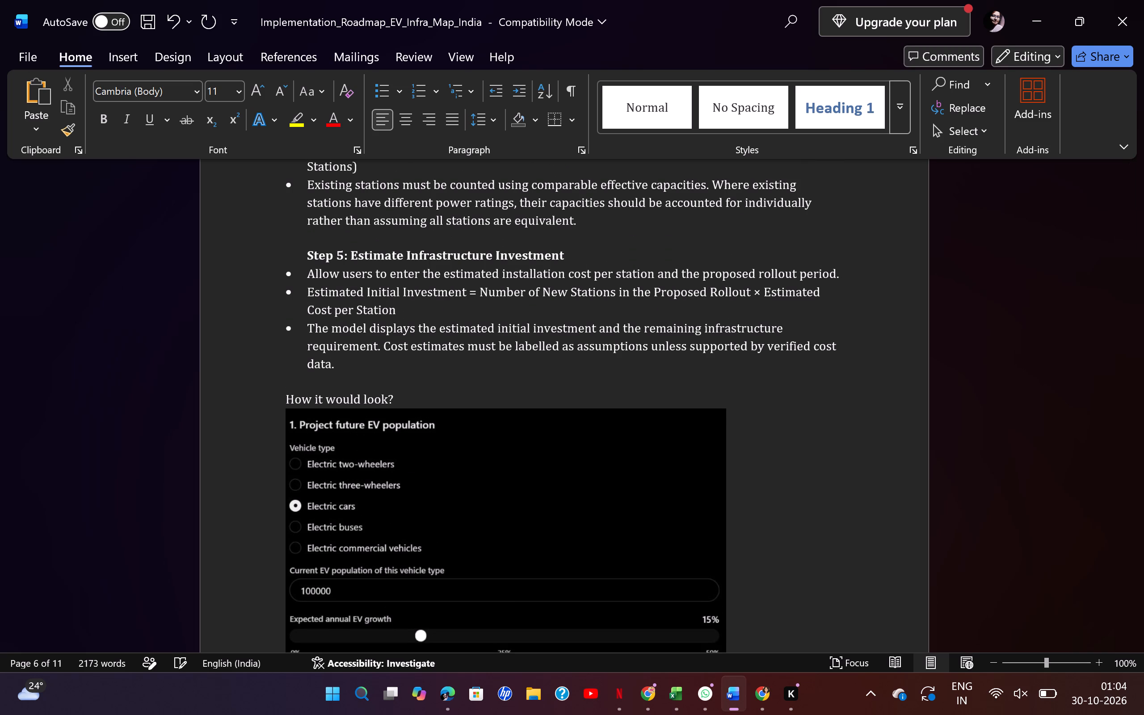
Insert a line break before "Model figured out how many public charging stations might be needed." below the station requirement mockup.
scroll(466, 562, "down", 20)
scroll(466, 562, "down", 9)
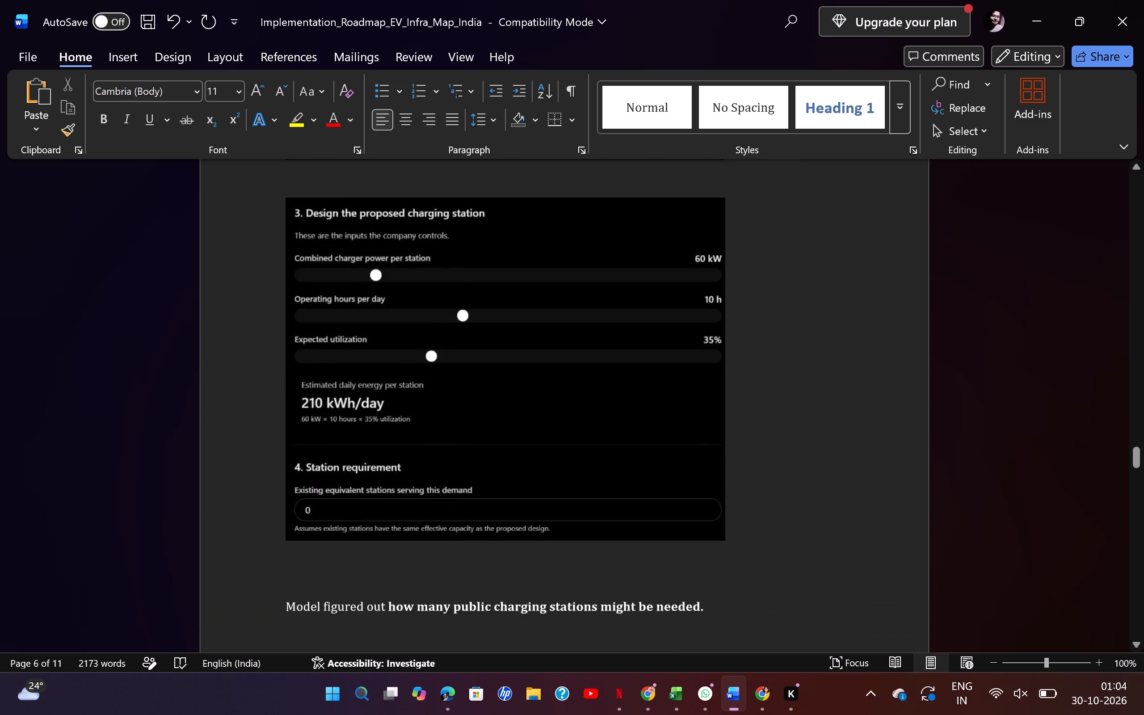
scroll(466, 562, "down", 6)
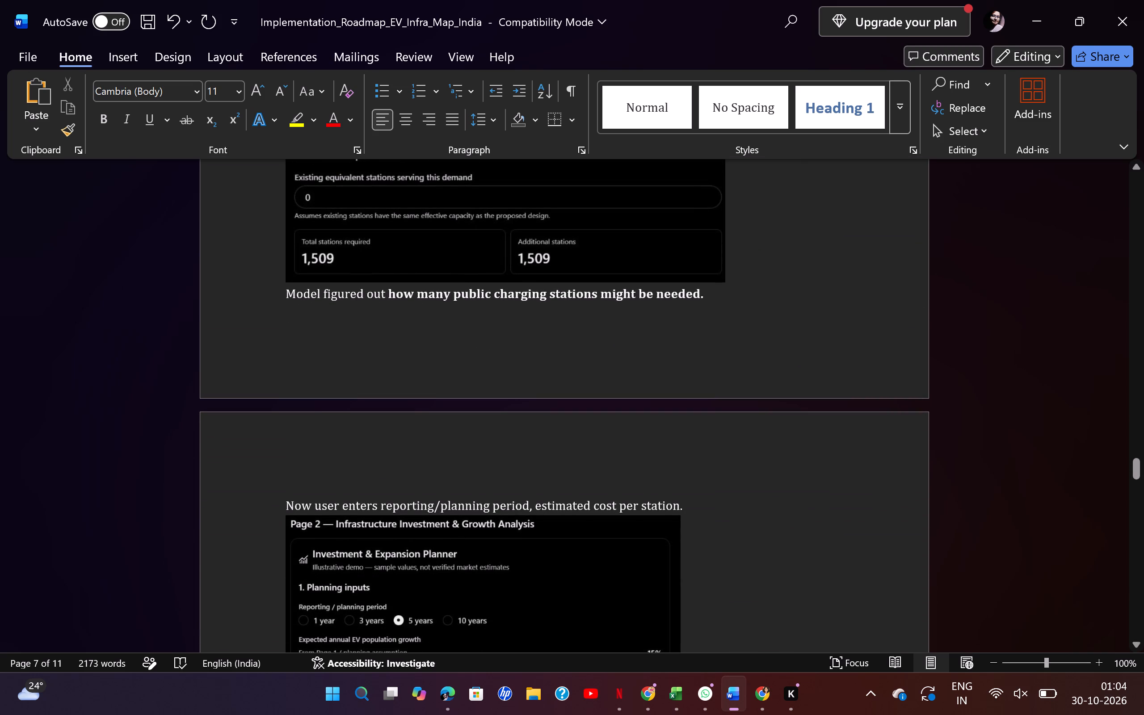
left_click(289, 296)
key("Return")
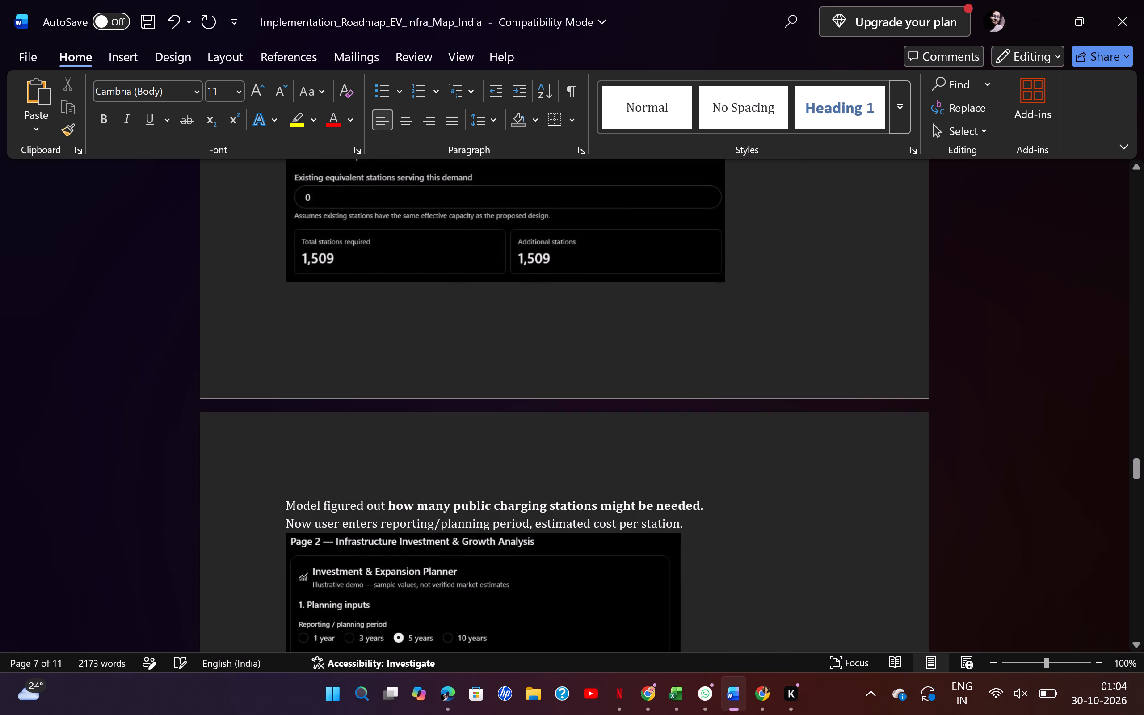
Paste the cut Step 6 to section 8.3 text below the investment analysis mockup, above the "Multi-Criteria Weighted Priority Score" heading.
scroll(340, 321, "down", 20)
scroll(340, 321, "down", 7)
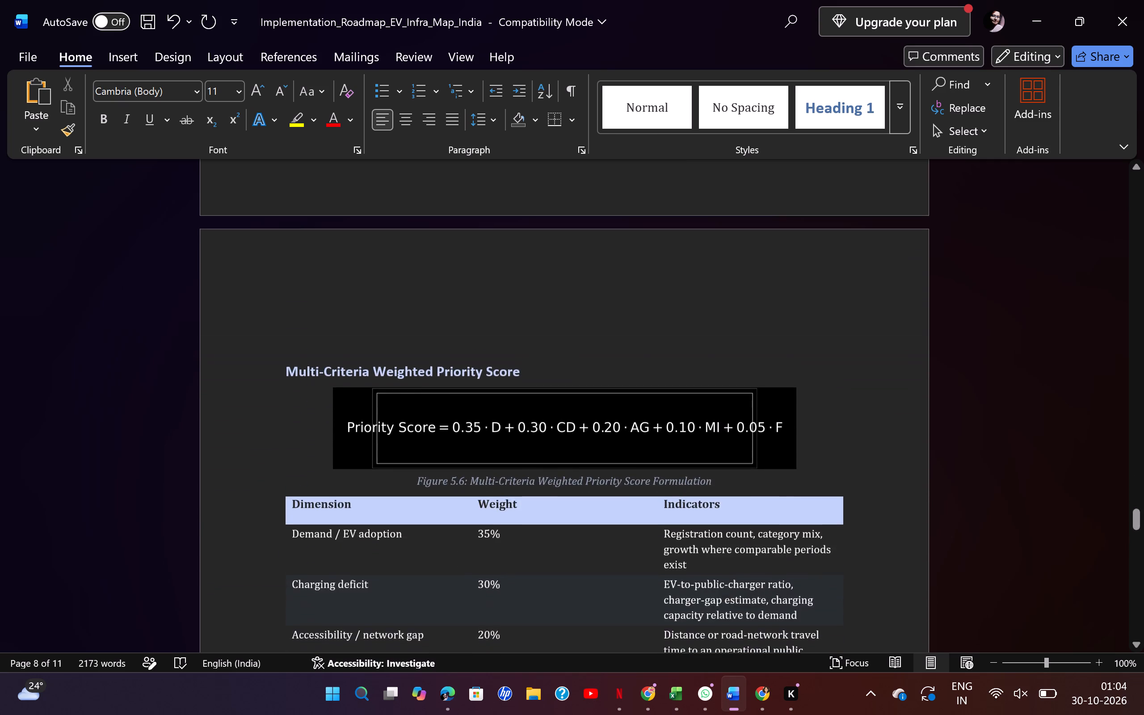
scroll(415, 327, "up", 6)
left_click(398, 535)
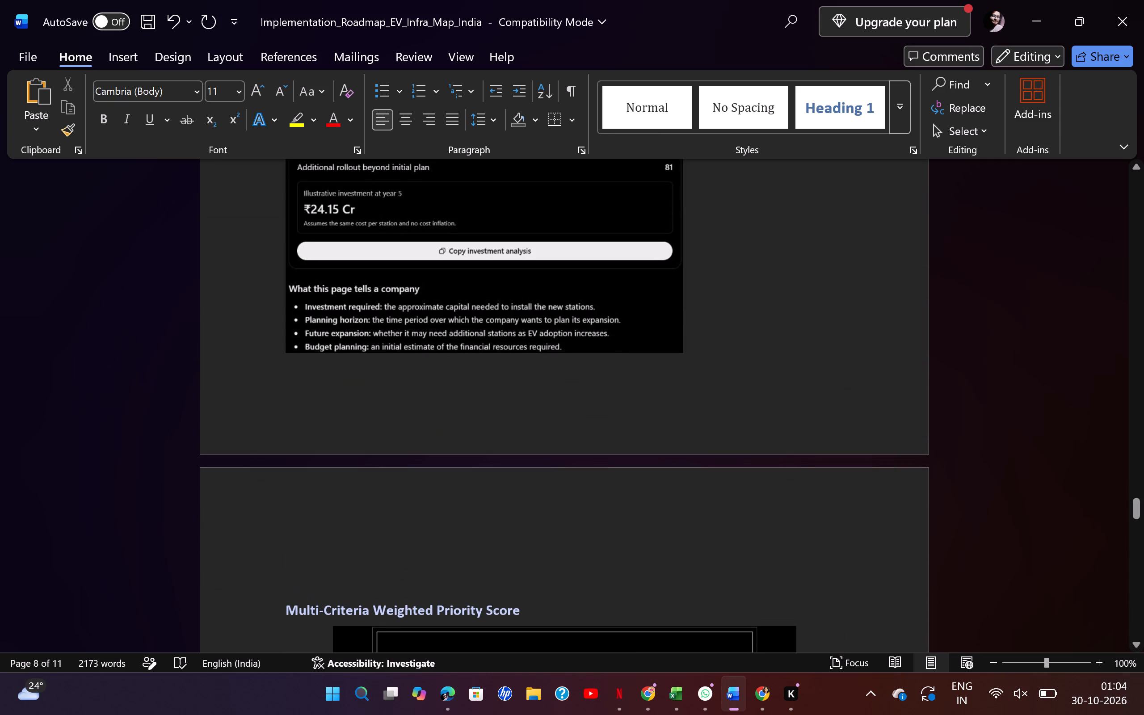
key("ctrl+v")
scroll(479, 520, "up", 10)
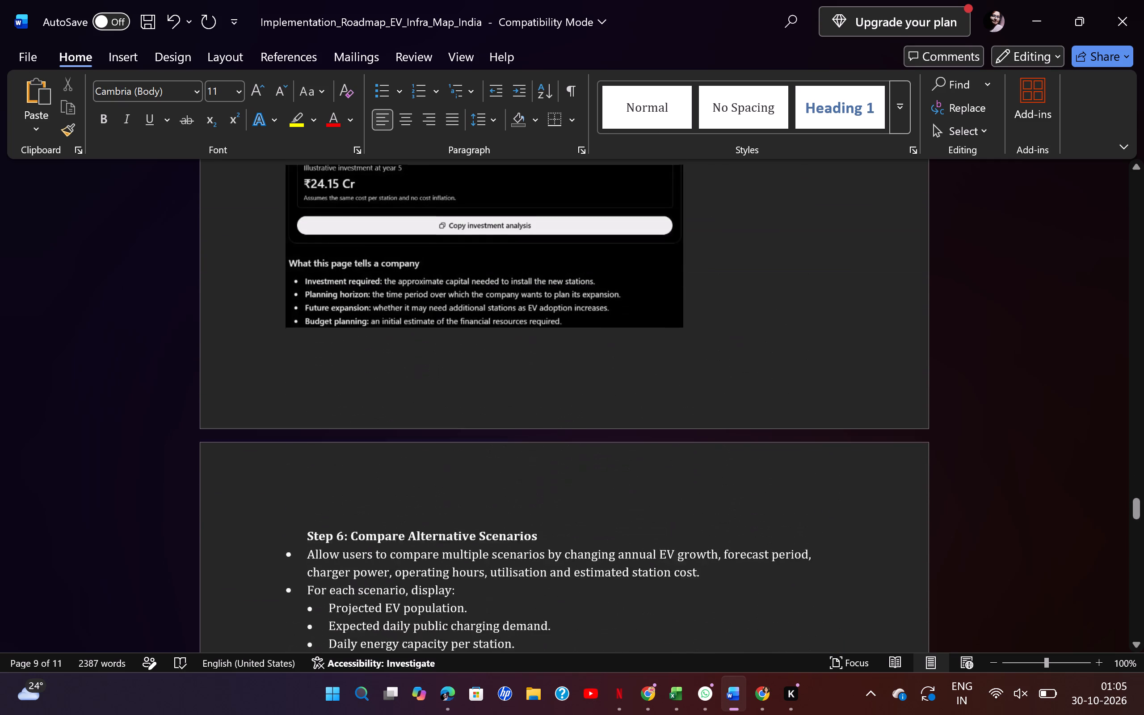
scroll(480, 521, "down", 17)
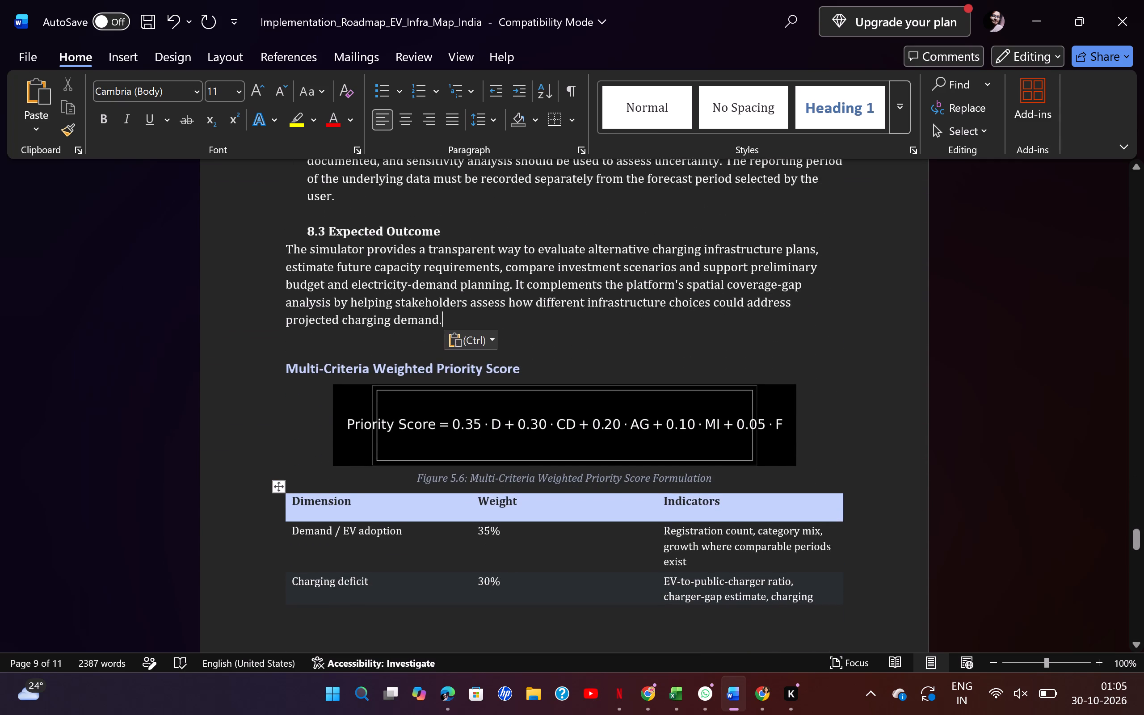
Review the layout from the Multi-Criteria Weighted Priority Score section through Roadmap and Assumptions and Limitations.
scroll(568, 505, "down", 13)
scroll(577, 506, "up", 11)
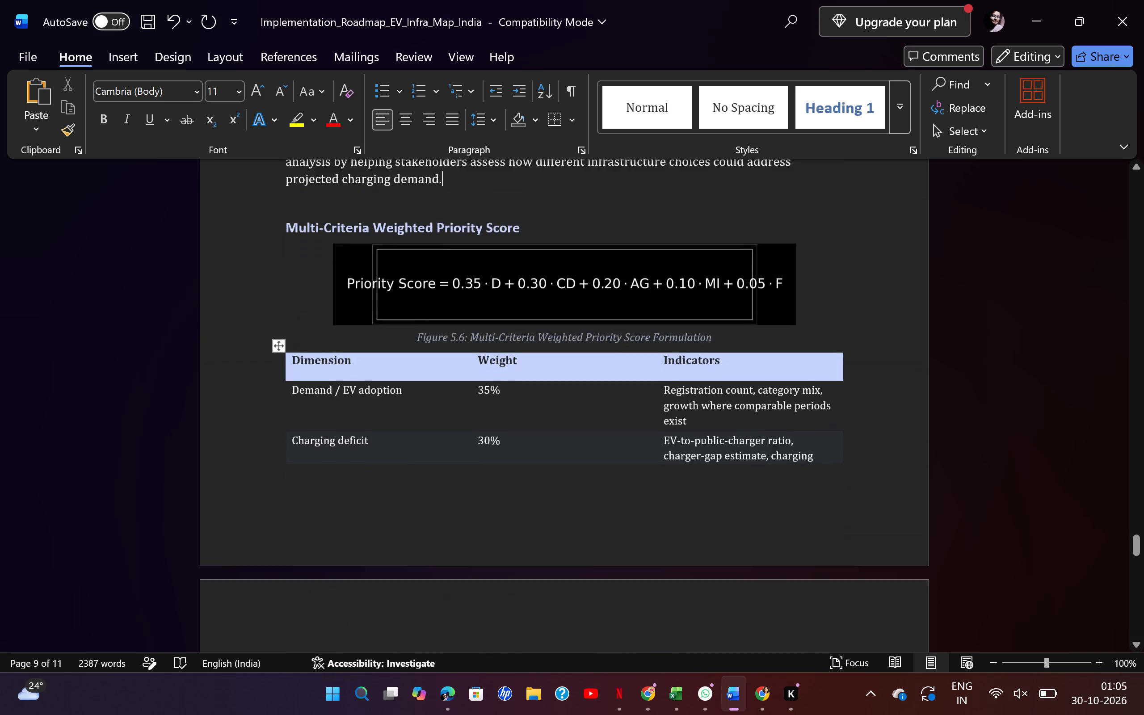
scroll(577, 505, "up", 3)
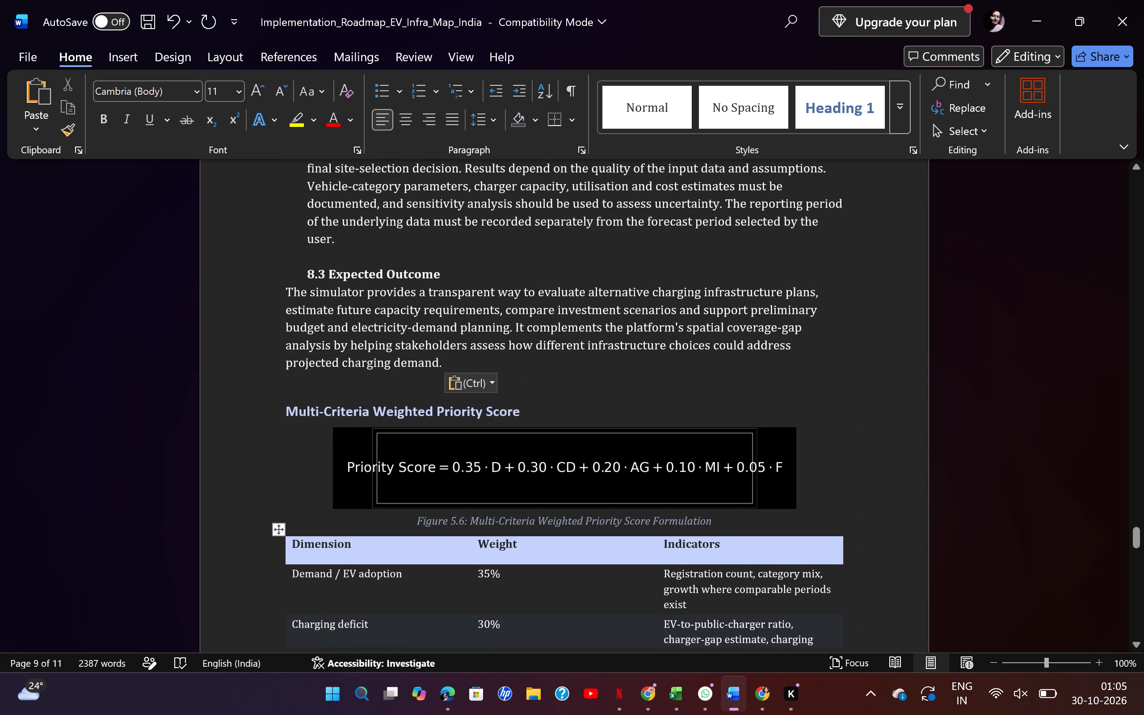
scroll(740, 512, "down", 1)
scroll(740, 512, "up", 1)
scroll(740, 512, "down", 20)
scroll(740, 512, "down", 4)
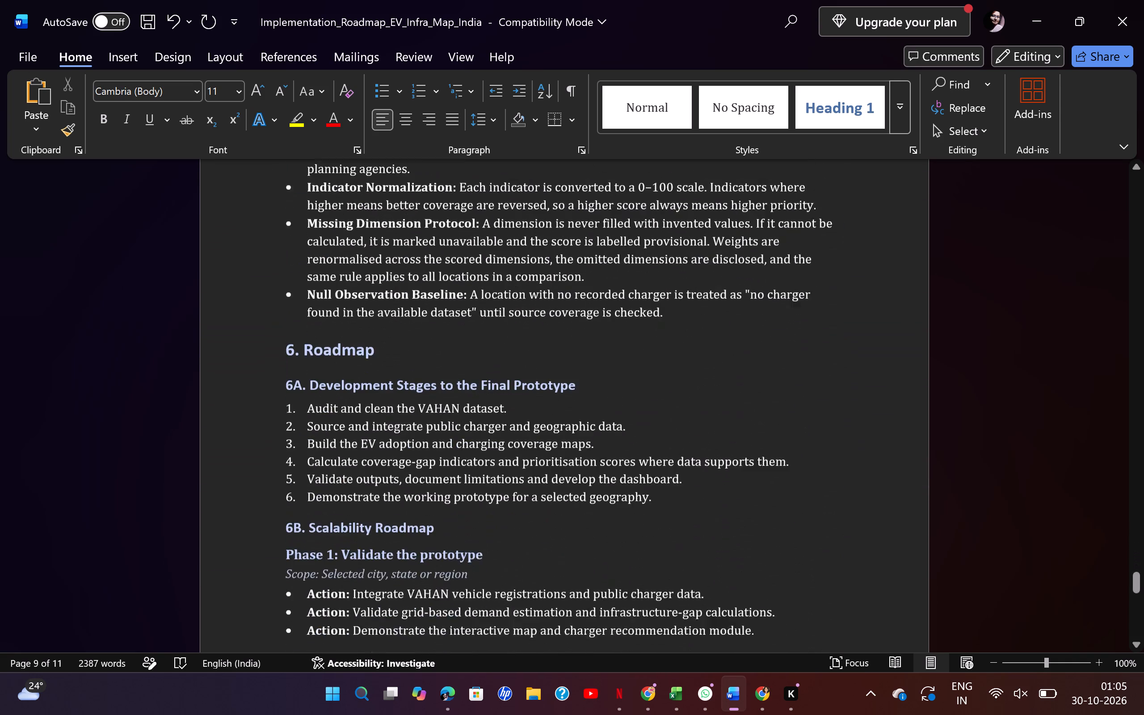
scroll(740, 513, "down", 4)
scroll(740, 513, "down", 19)
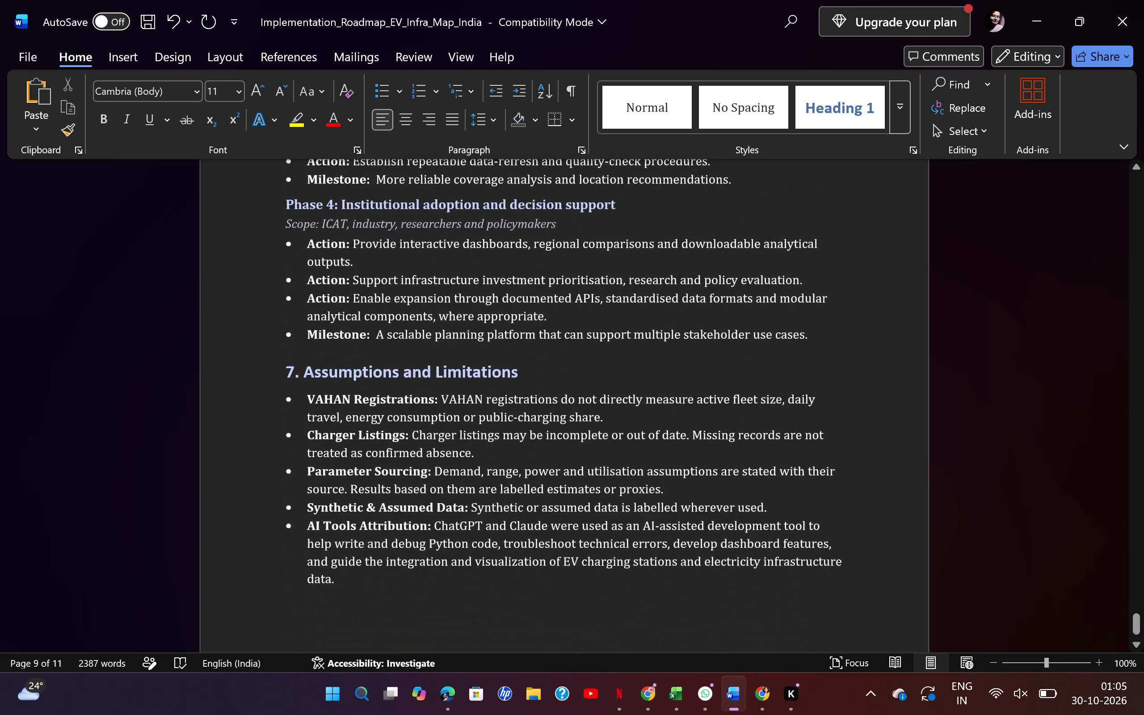
scroll(740, 513, "down", 8)
scroll(740, 513, "up", 17)
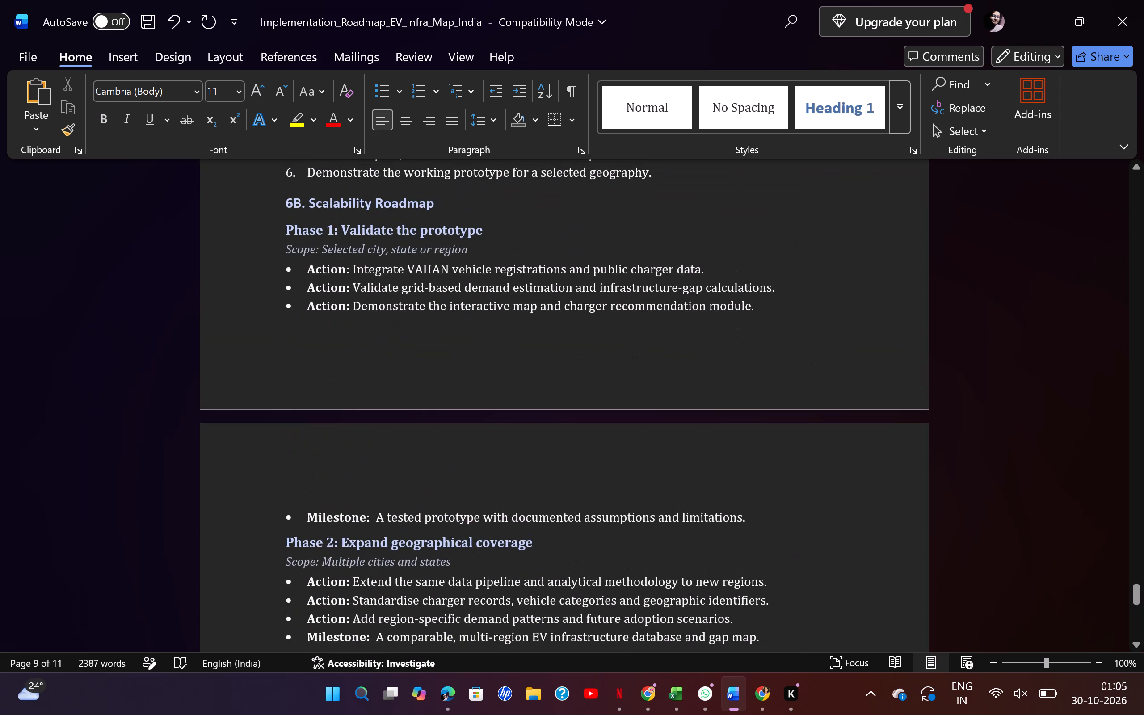
Save the roadmap document.
key("ctrl+s")
key("ctrl+s")
key("ctrl+s")
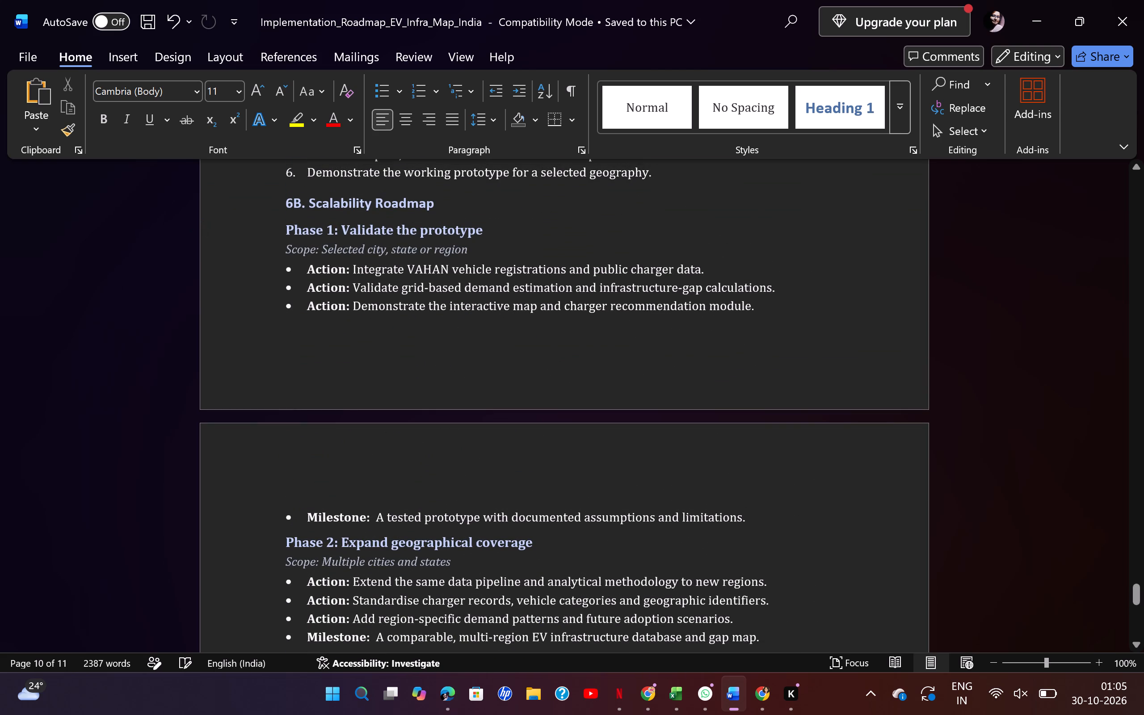
key("ctrl+s")
key("ctrl+s")
key("ctrl+s")
Return to the document's first page and turn on AutoSave by uploading the file to the personal OneDrive.
left_click_drag(1140, 595, 1114, 410)
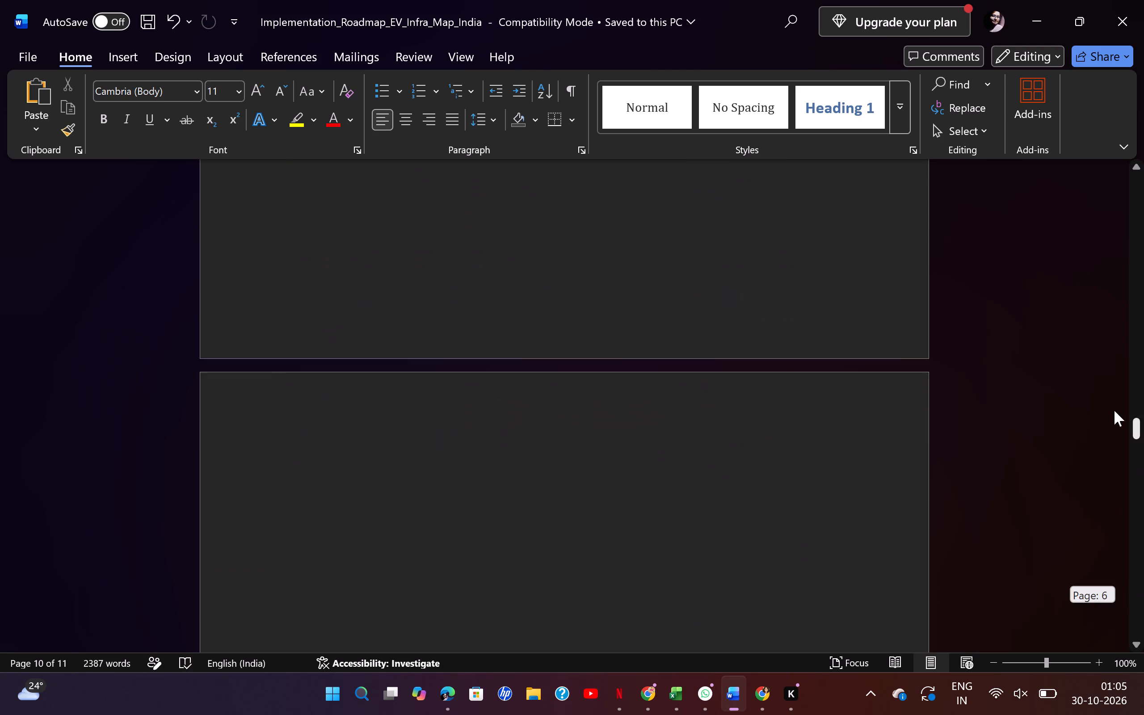
left_click_drag(1114, 410, 1143, 119)
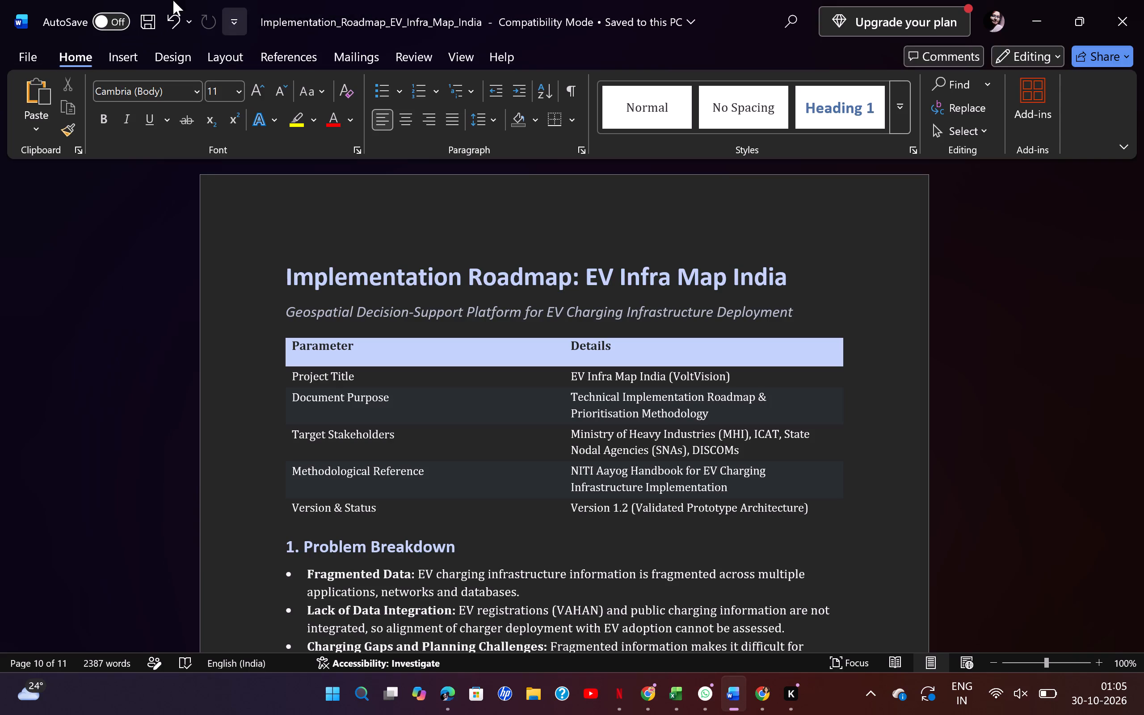
left_click(115, 20)
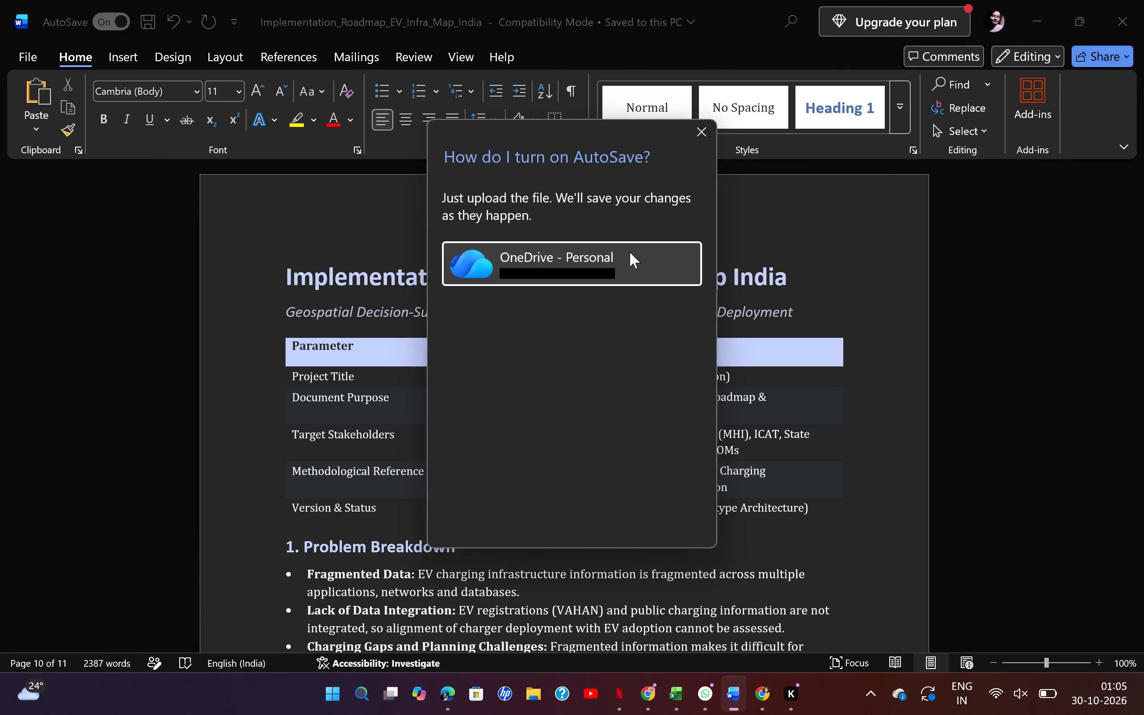
left_click(630, 252)
left_click(614, 271)
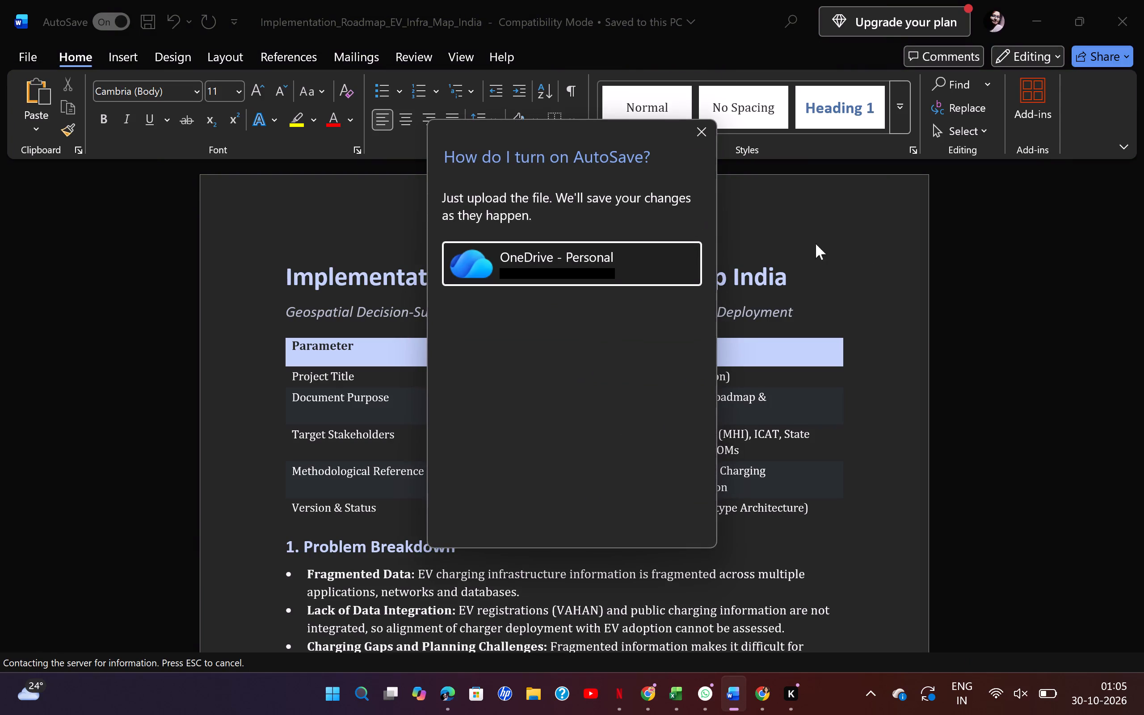
left_click(946, 278)
left_click(613, 264)
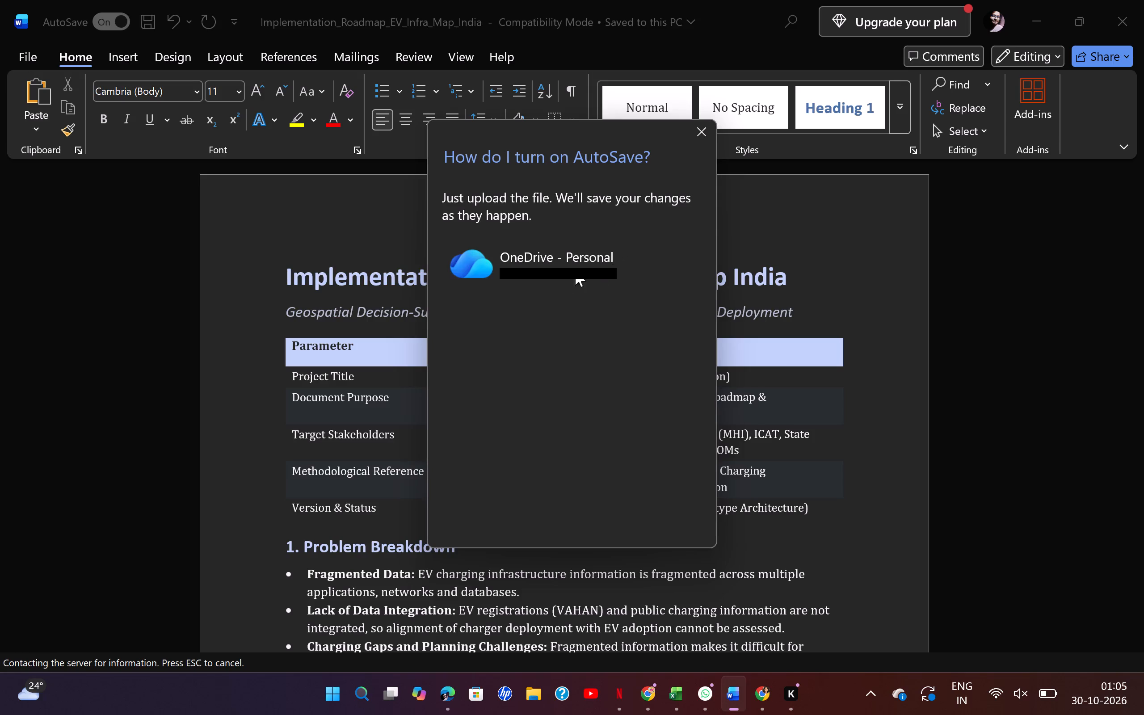
left_click(549, 267)
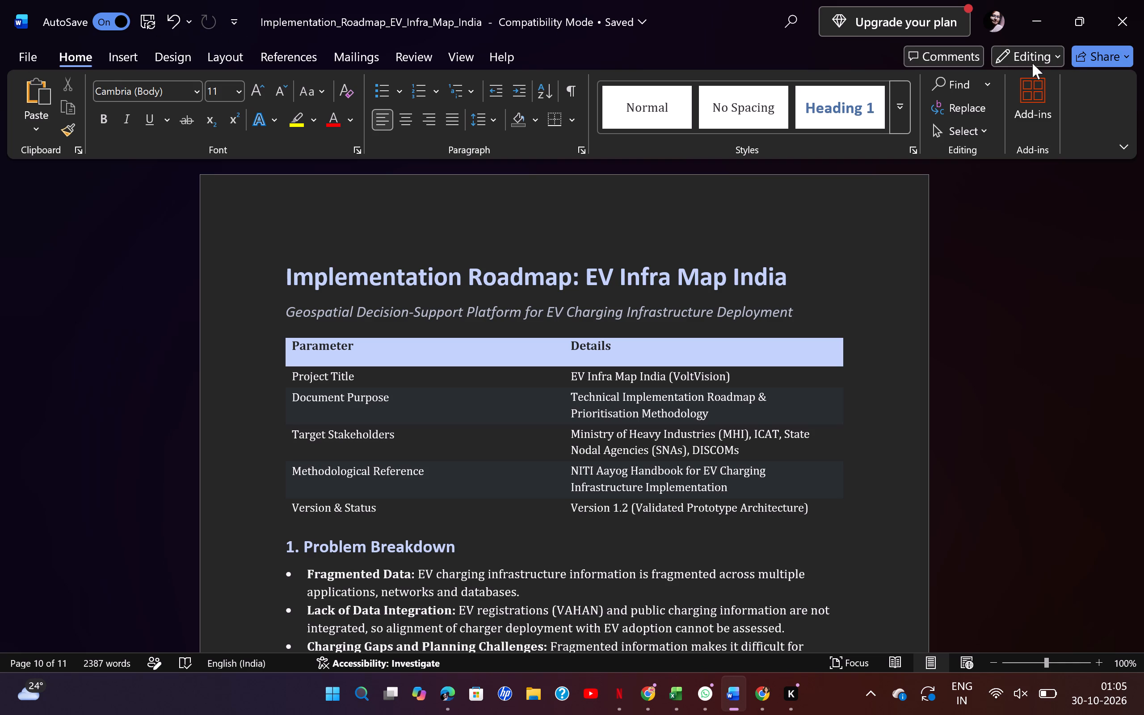
Copy a sharing link to the document.
left_click(1081, 57)
left_click(1057, 105)
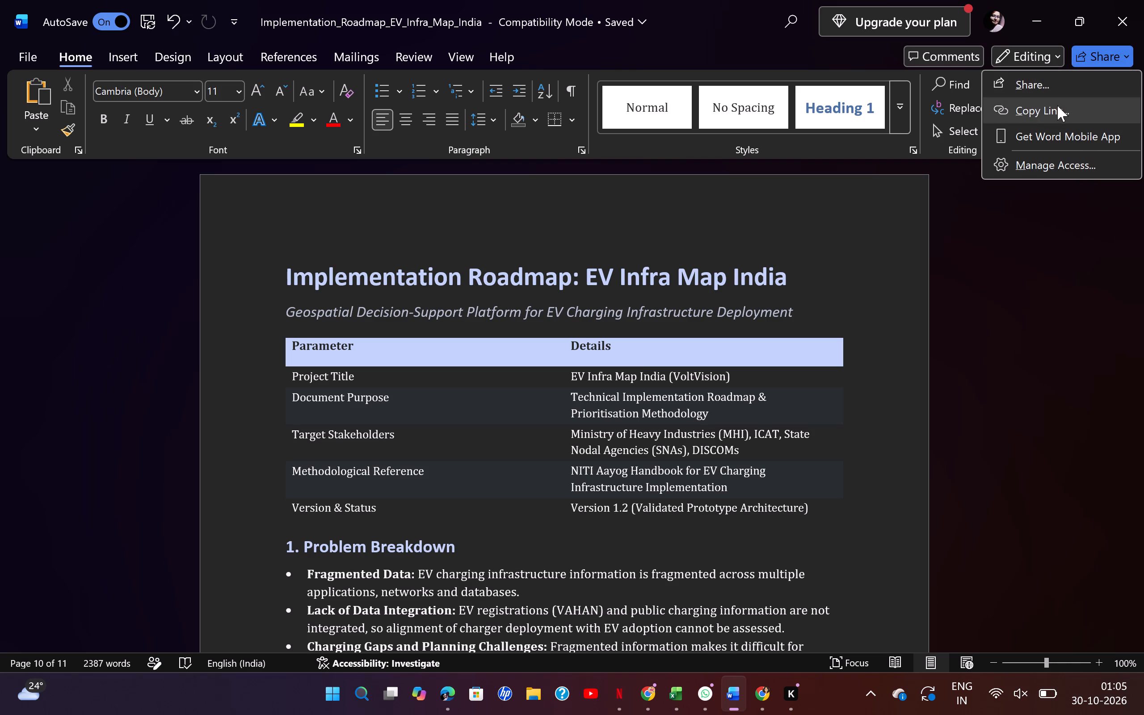
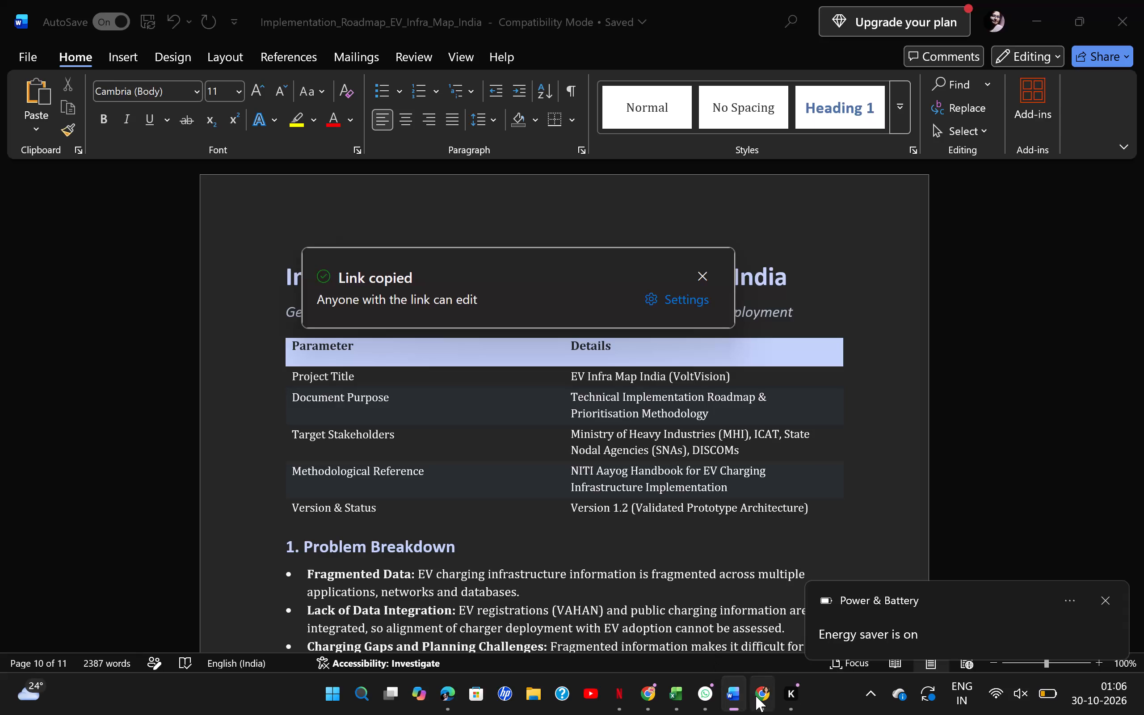
Switch from the Word roadmap to the Chrome window with the ChatGPT Roadmap Evaluation Feedback conversation.
left_click(756, 696)
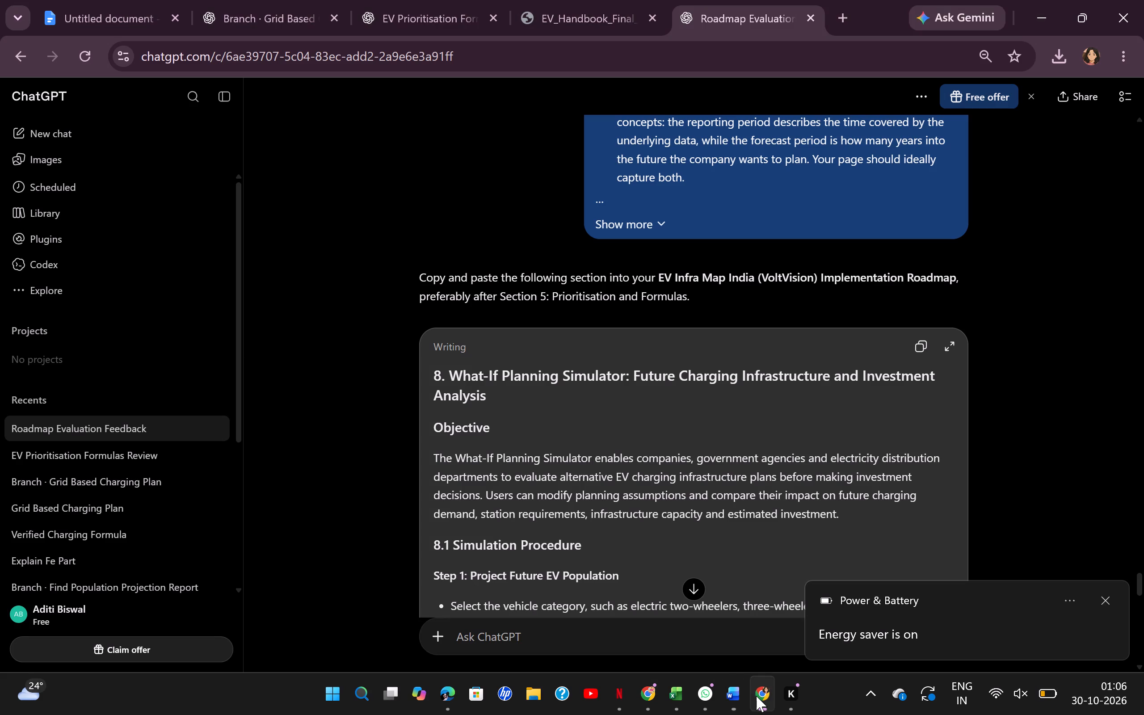